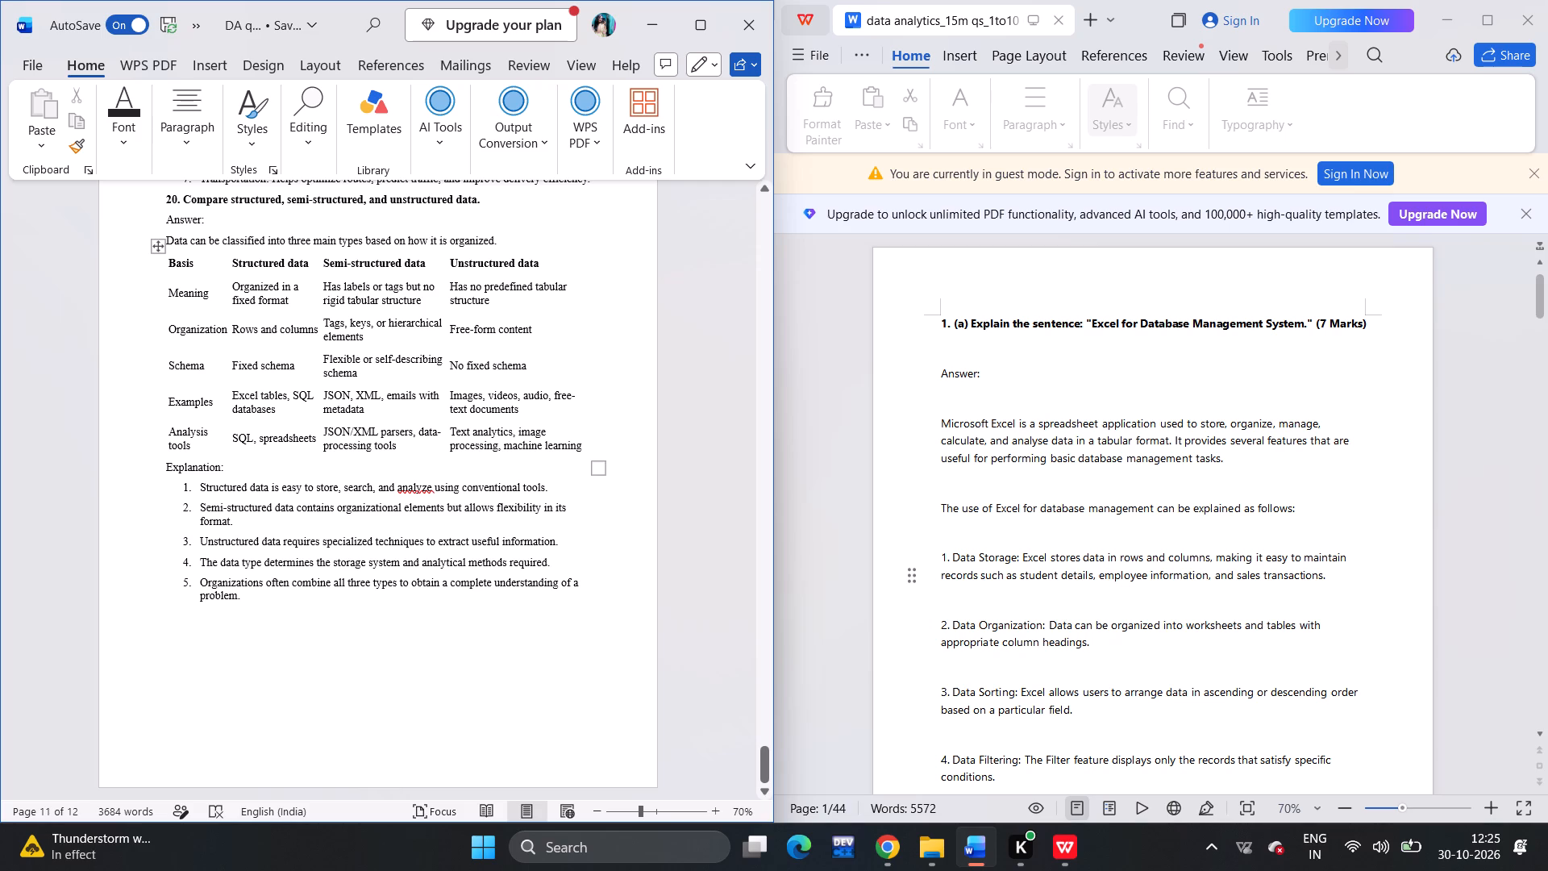
Add blank lines after the last explanation point of question 20 to start a fresh page.
{"action": "scroll", "coordinate": [520, 428], "scroll_direction": "up", "scroll_amount": 3}
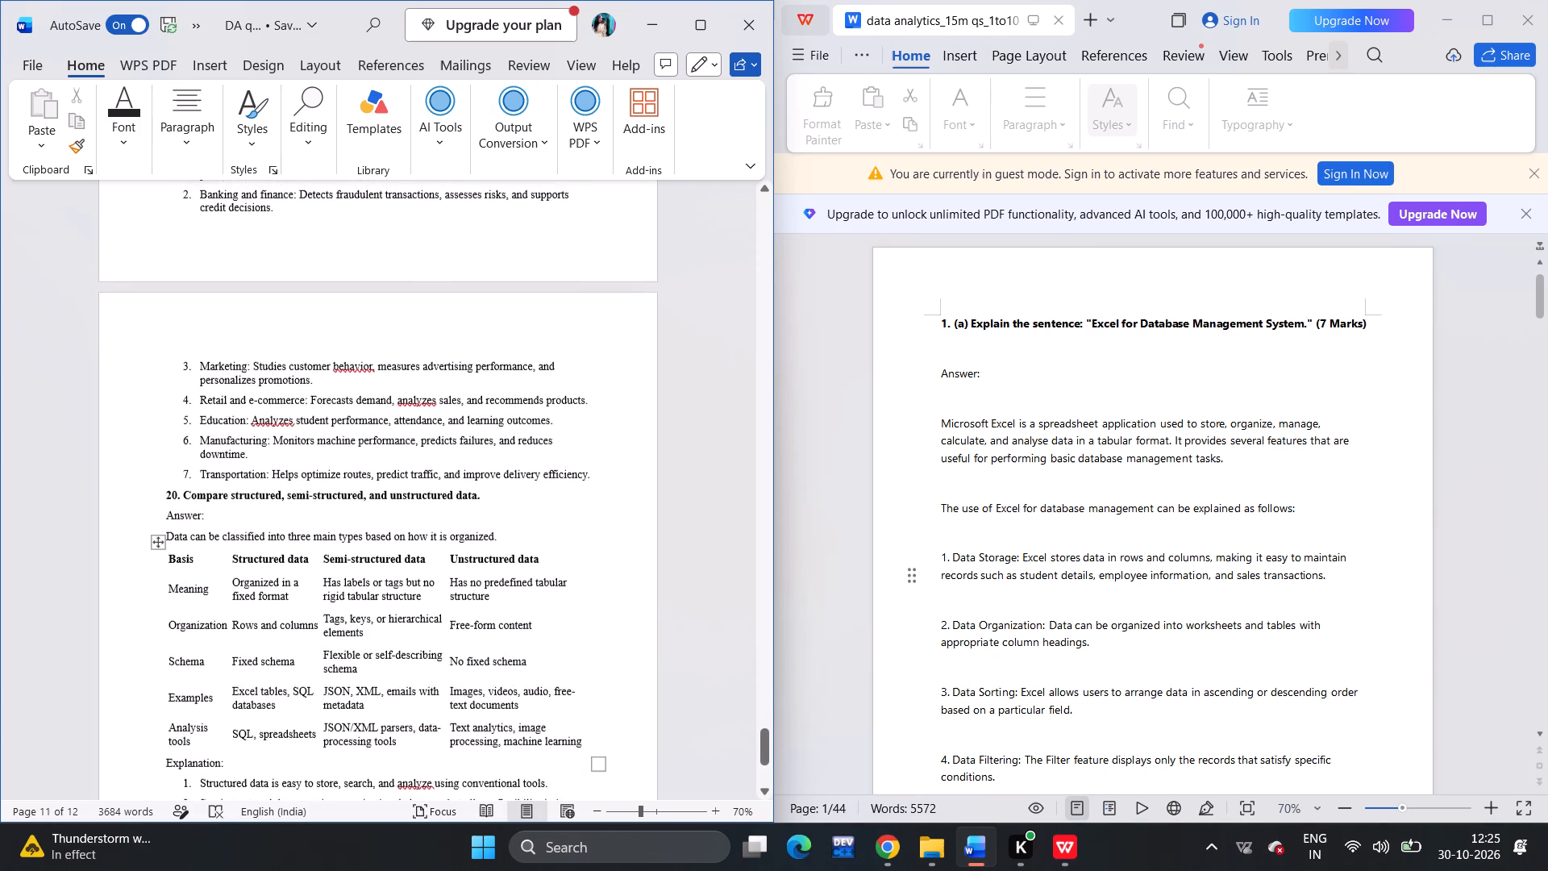
{"action": "scroll", "coordinate": [520, 428], "scroll_direction": "up", "scroll_amount": 6}
{"action": "scroll", "coordinate": [520, 428], "scroll_direction": "down", "scroll_amount": 7}
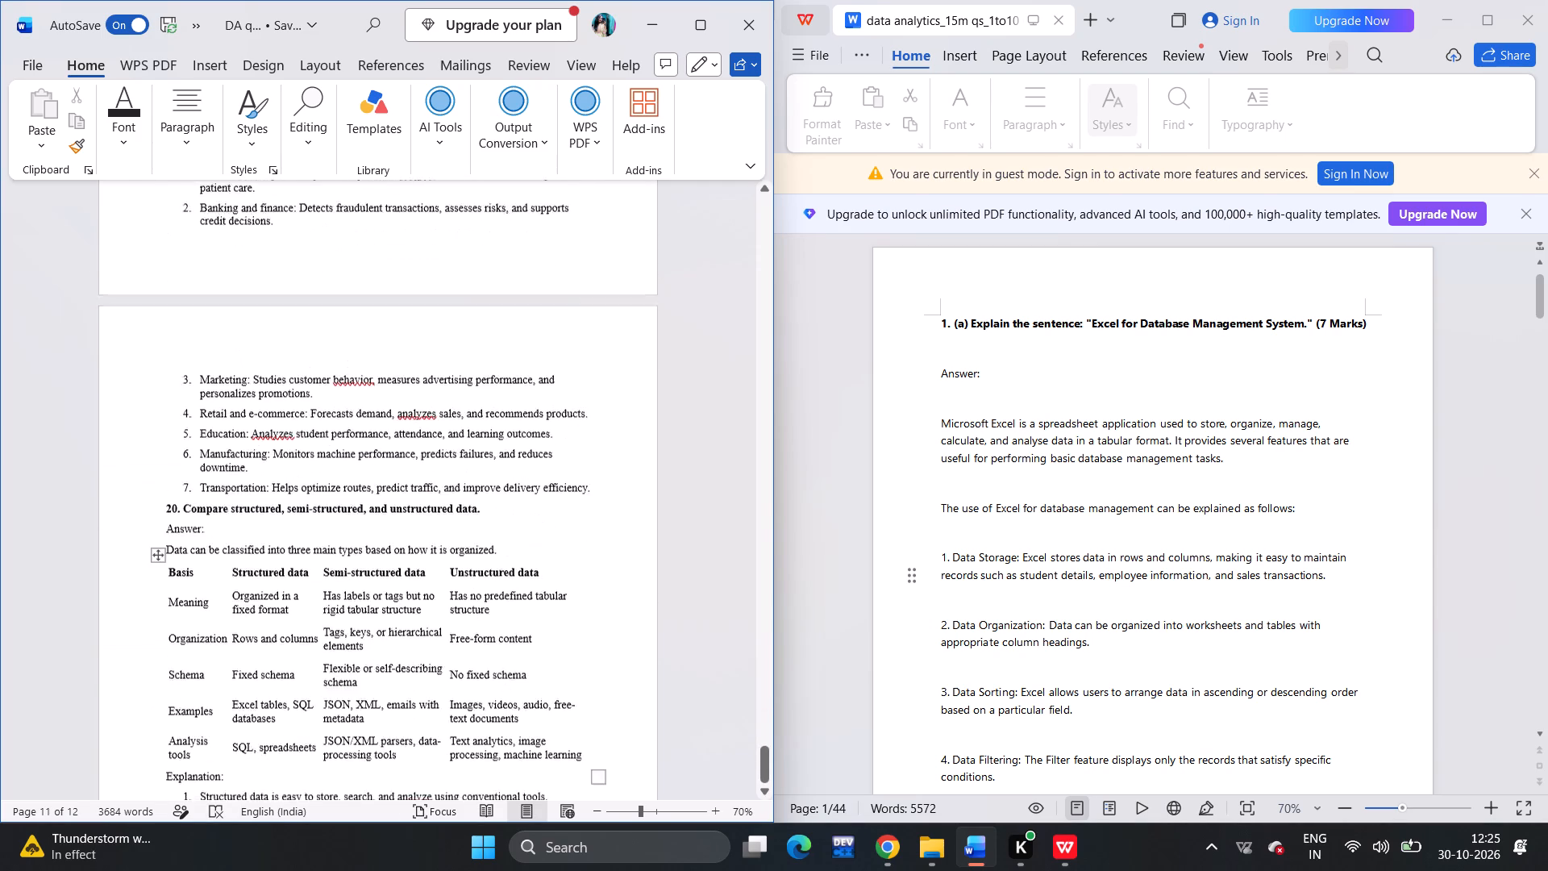
{"action": "scroll", "coordinate": [520, 428], "scroll_direction": "down", "scroll_amount": 7}
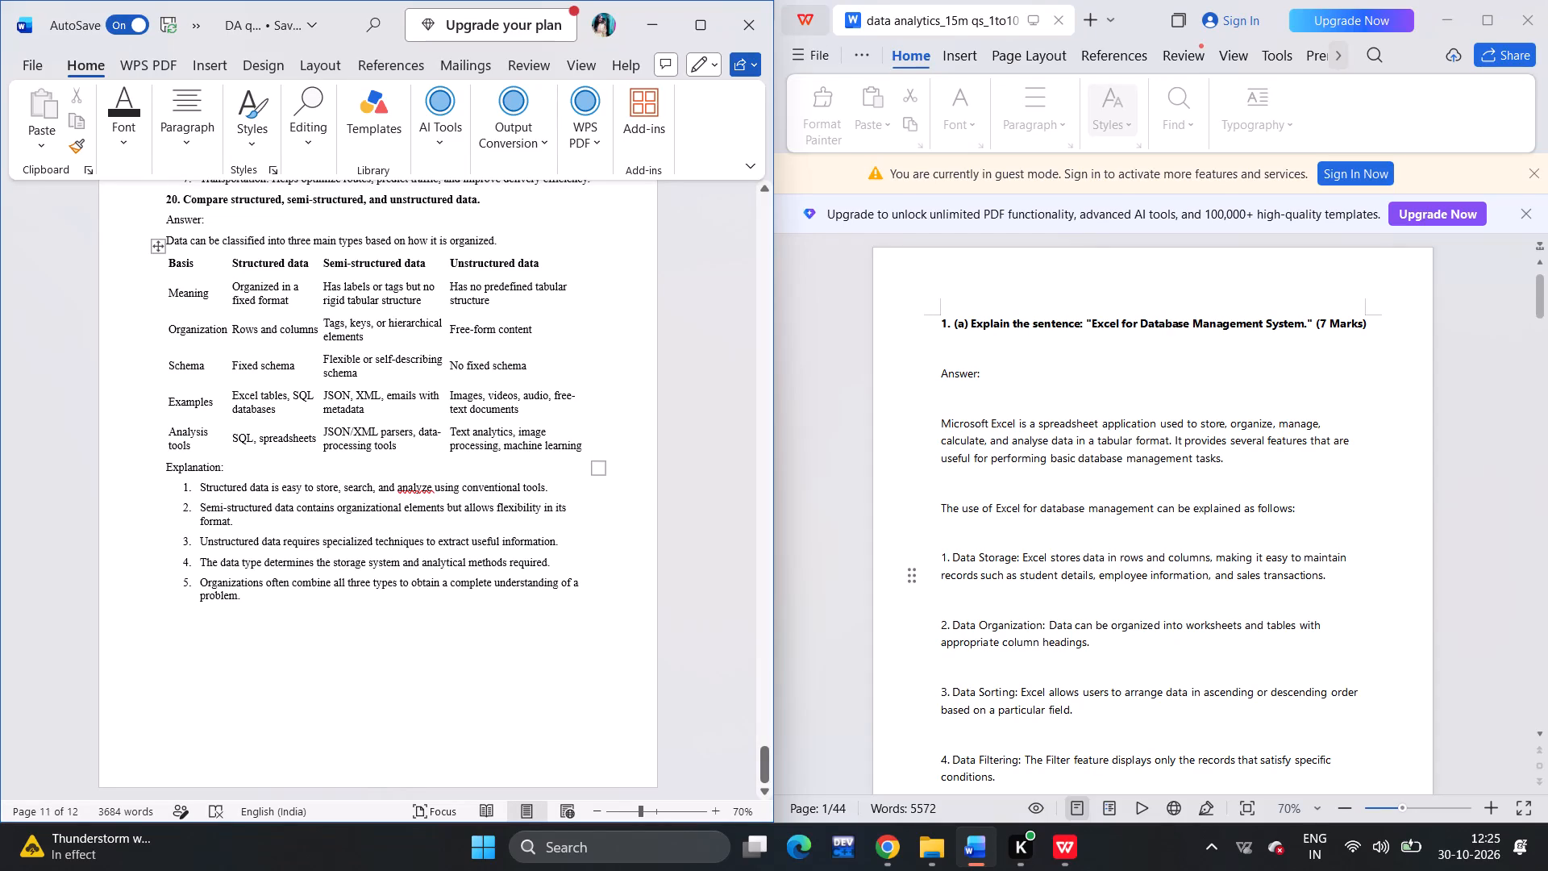
{"action": "left_click", "coordinate": [498, 646]}
{"action": "key", "text": "Return"}
{"action": "key", "text": "Return"}
{"action": "key", "text": "Return"}
{"action": "key", "text": "Return"}
{"action": "key", "text": "Return"}
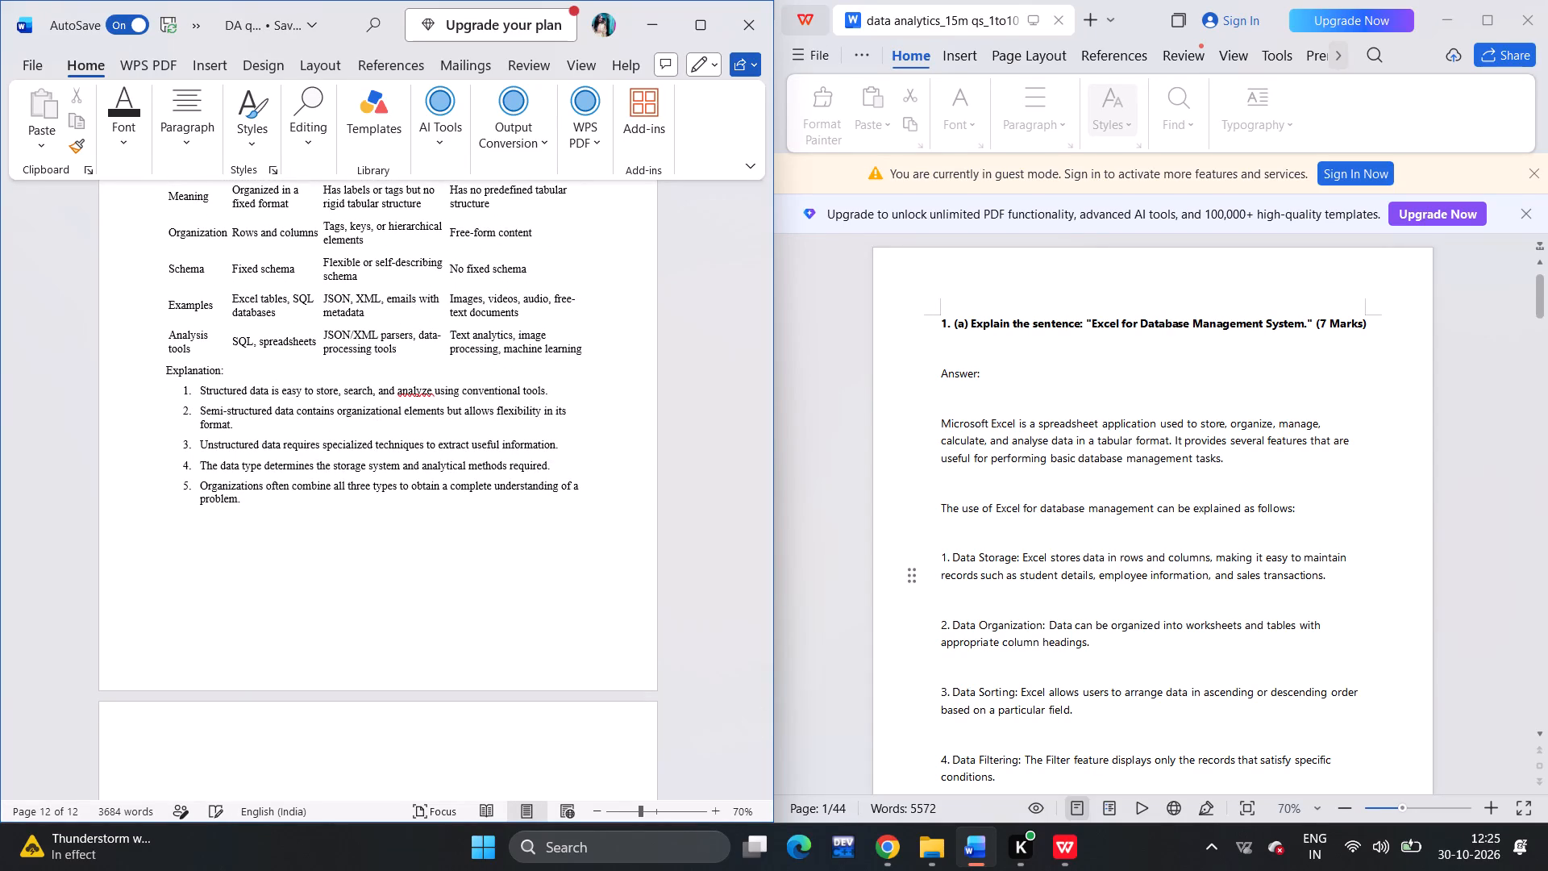
{"action": "key", "text": "BackSpace"}
{"action": "key", "text": "BackSpace"}
{"action": "key", "text": "Return"}
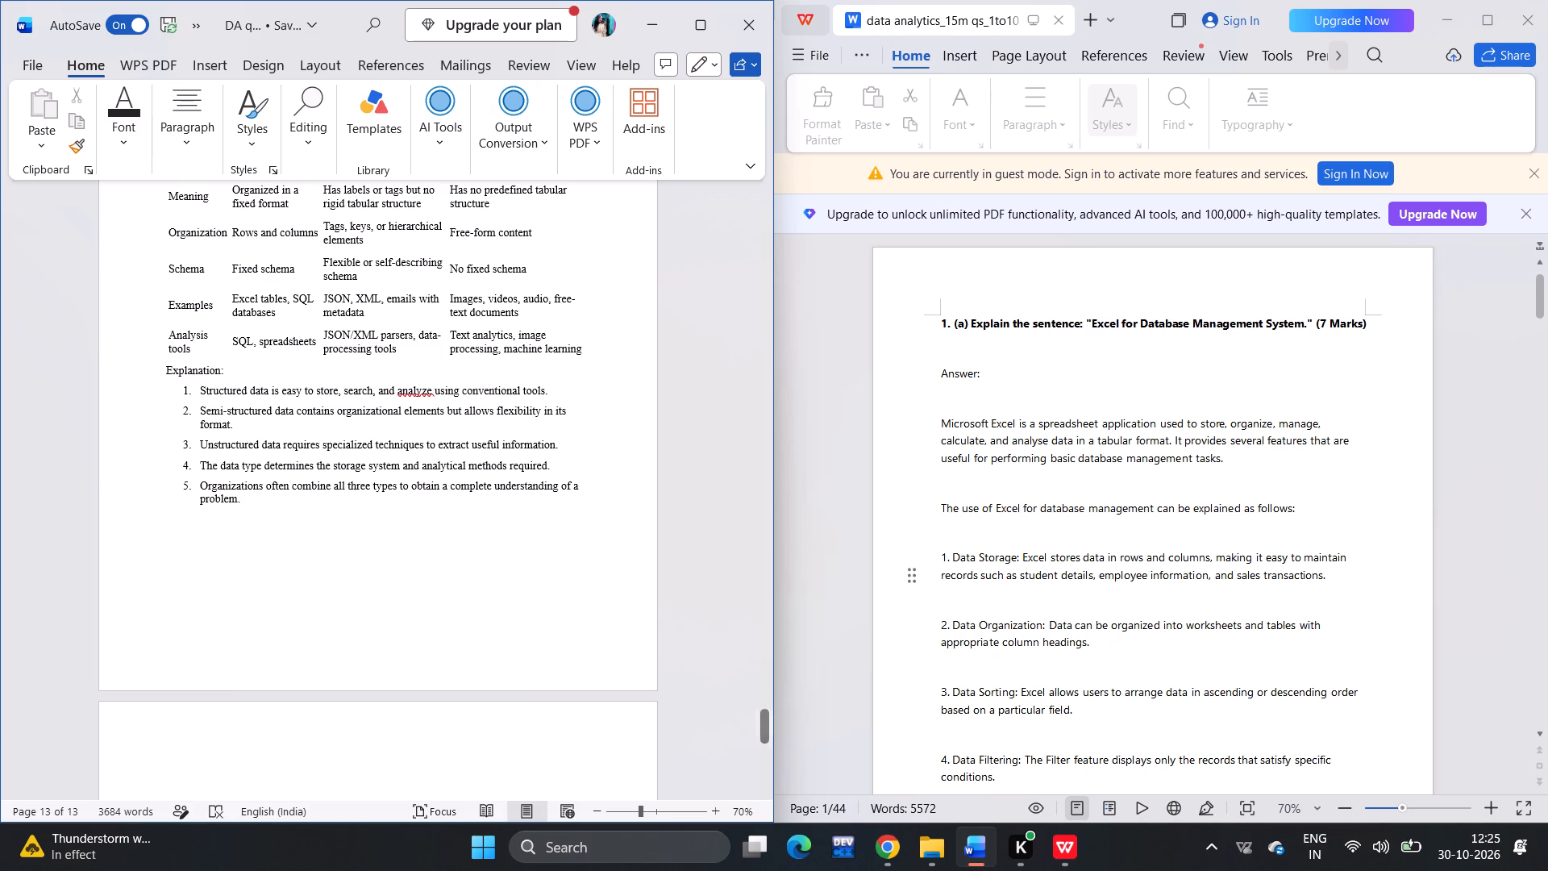
Review question 1, parts (a) to (c), and its answers in the 15-mark data analytics document open in WPS.
{"action": "scroll", "coordinate": [1167, 474], "scroll_direction": "right", "scroll_amount": 6}
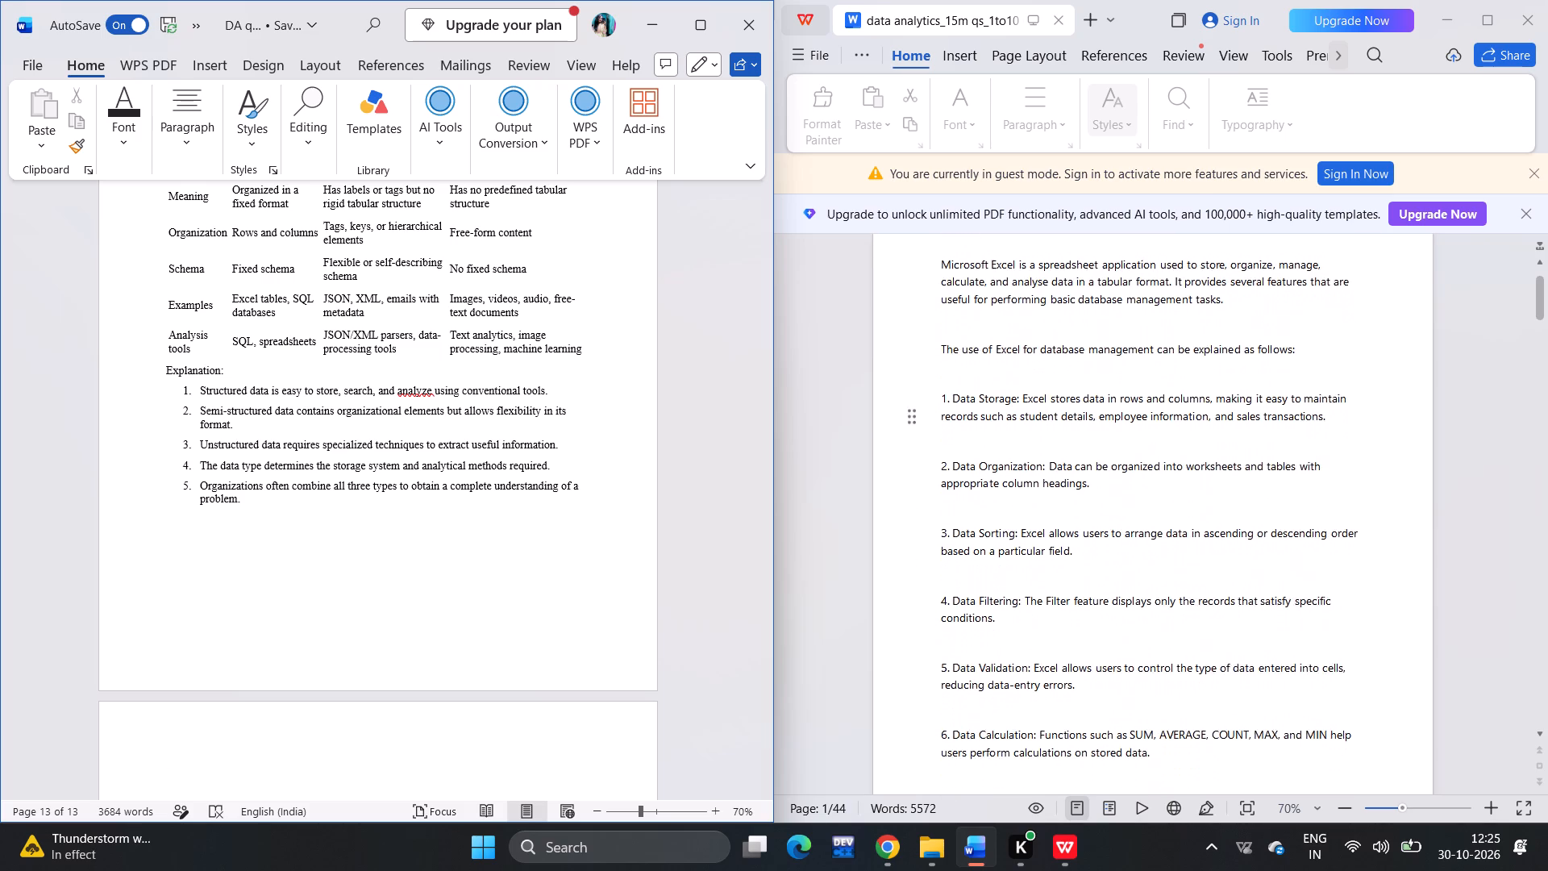
{"action": "scroll", "coordinate": [1167, 474], "scroll_direction": "right", "scroll_amount": 14}
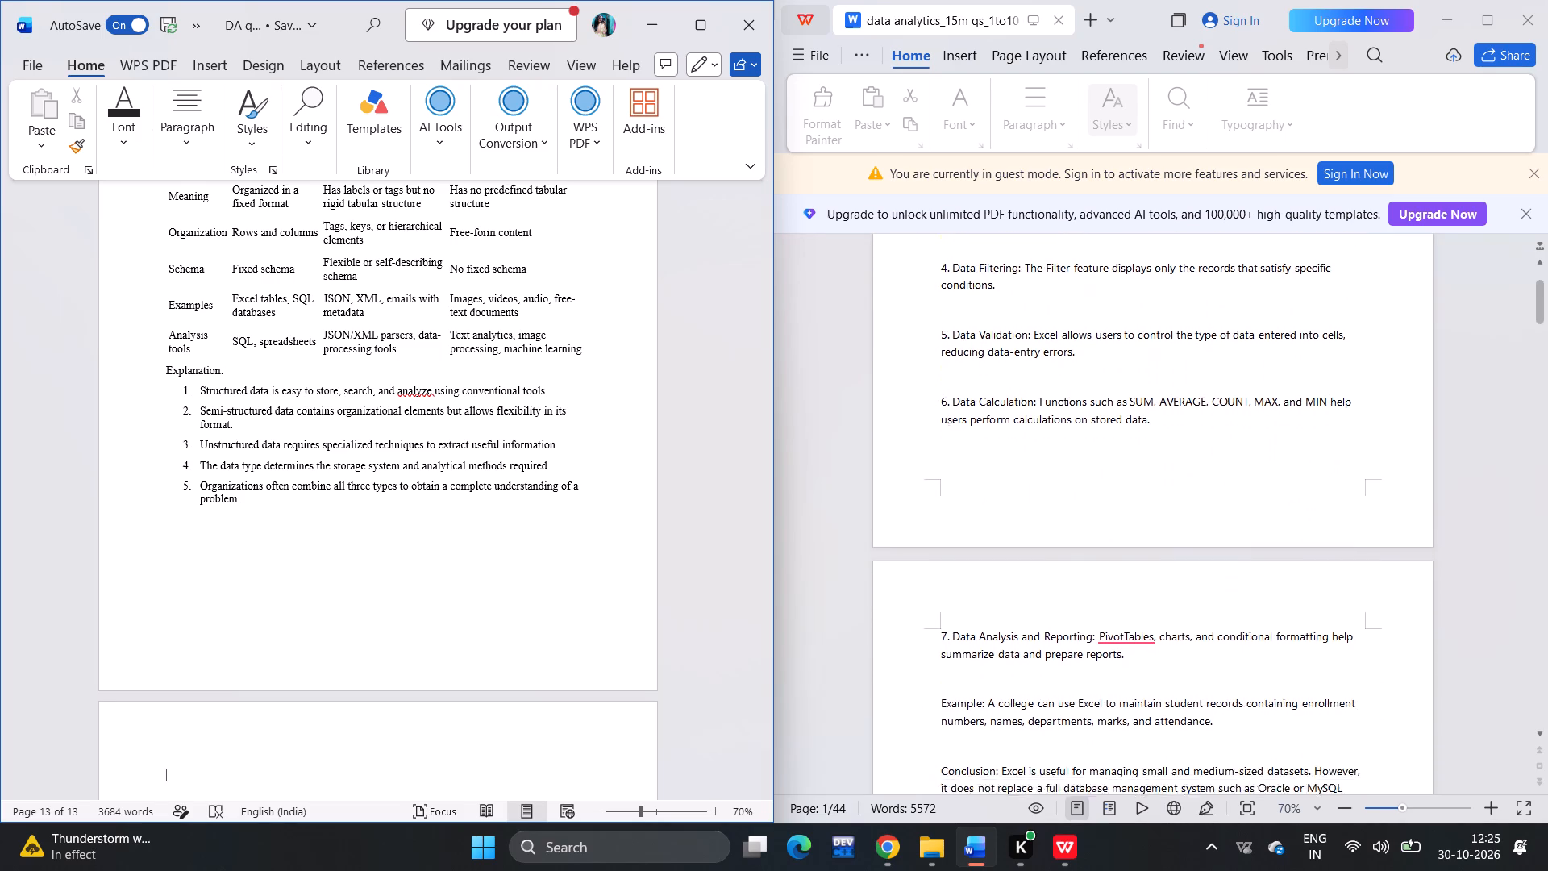
{"action": "scroll", "coordinate": [1167, 474], "scroll_direction": "right", "scroll_amount": 4}
{"action": "scroll", "coordinate": [1167, 474], "scroll_direction": "up", "scroll_amount": 7}
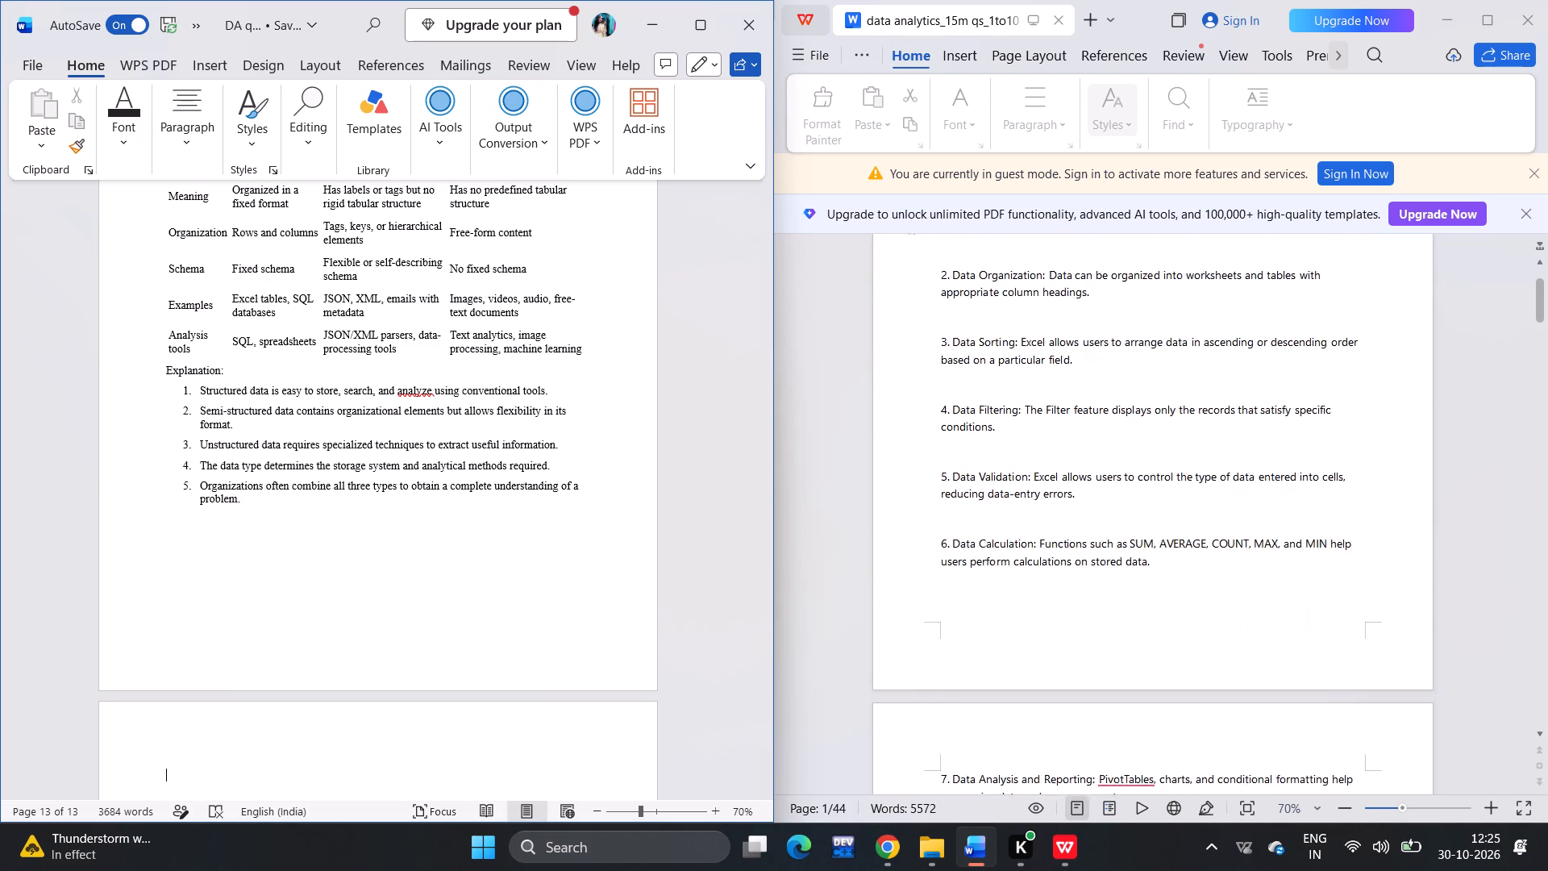
{"action": "scroll", "coordinate": [1167, 474], "scroll_direction": "up", "scroll_amount": 5}
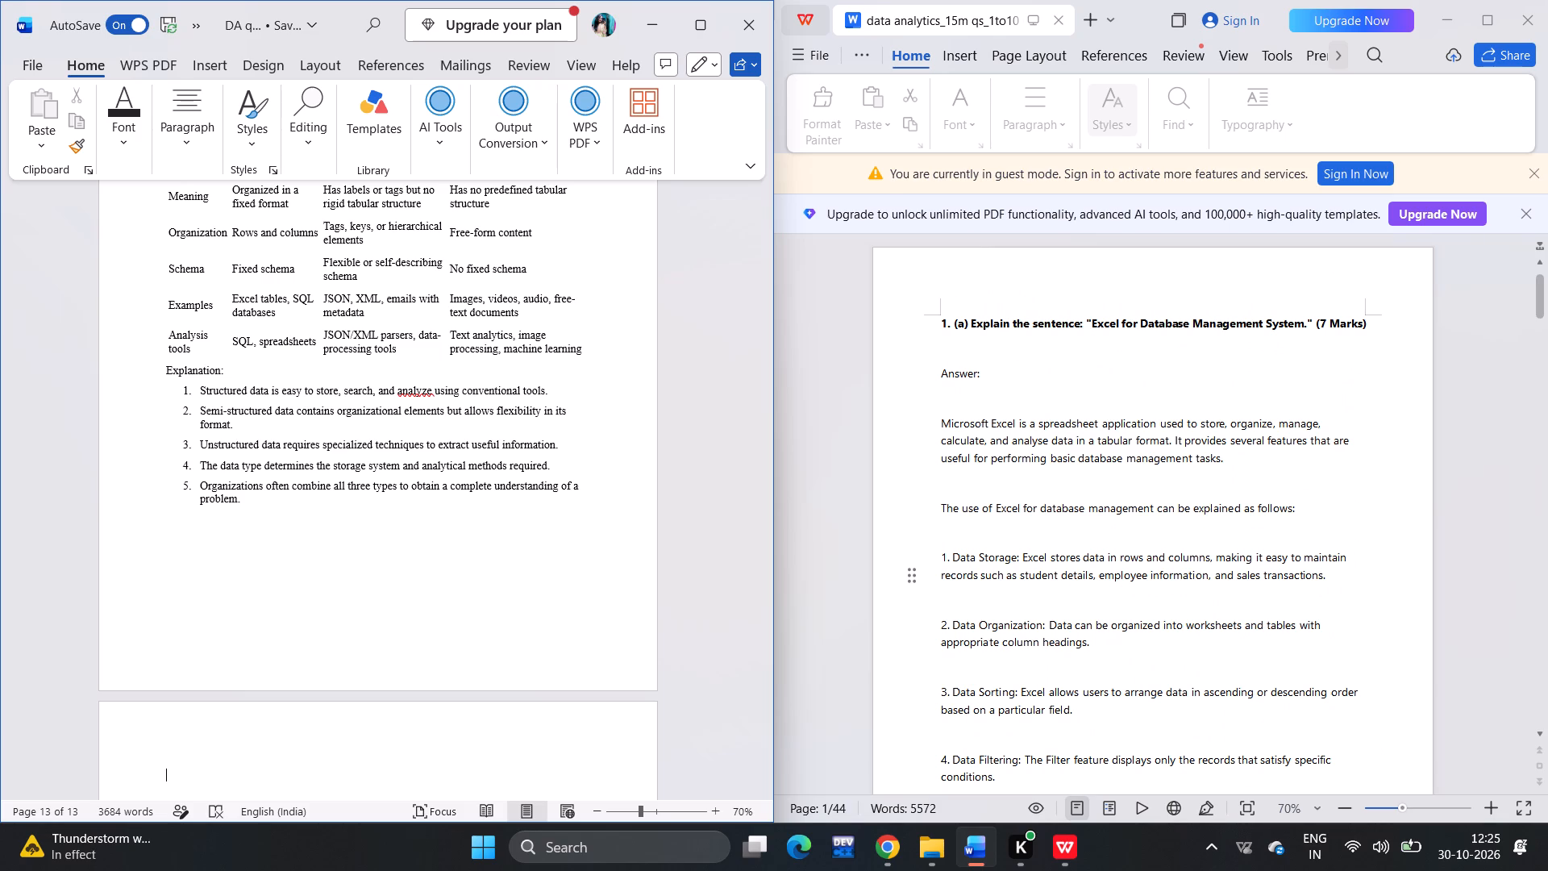
{"action": "scroll", "coordinate": [1167, 474], "scroll_direction": "down", "scroll_amount": 8}
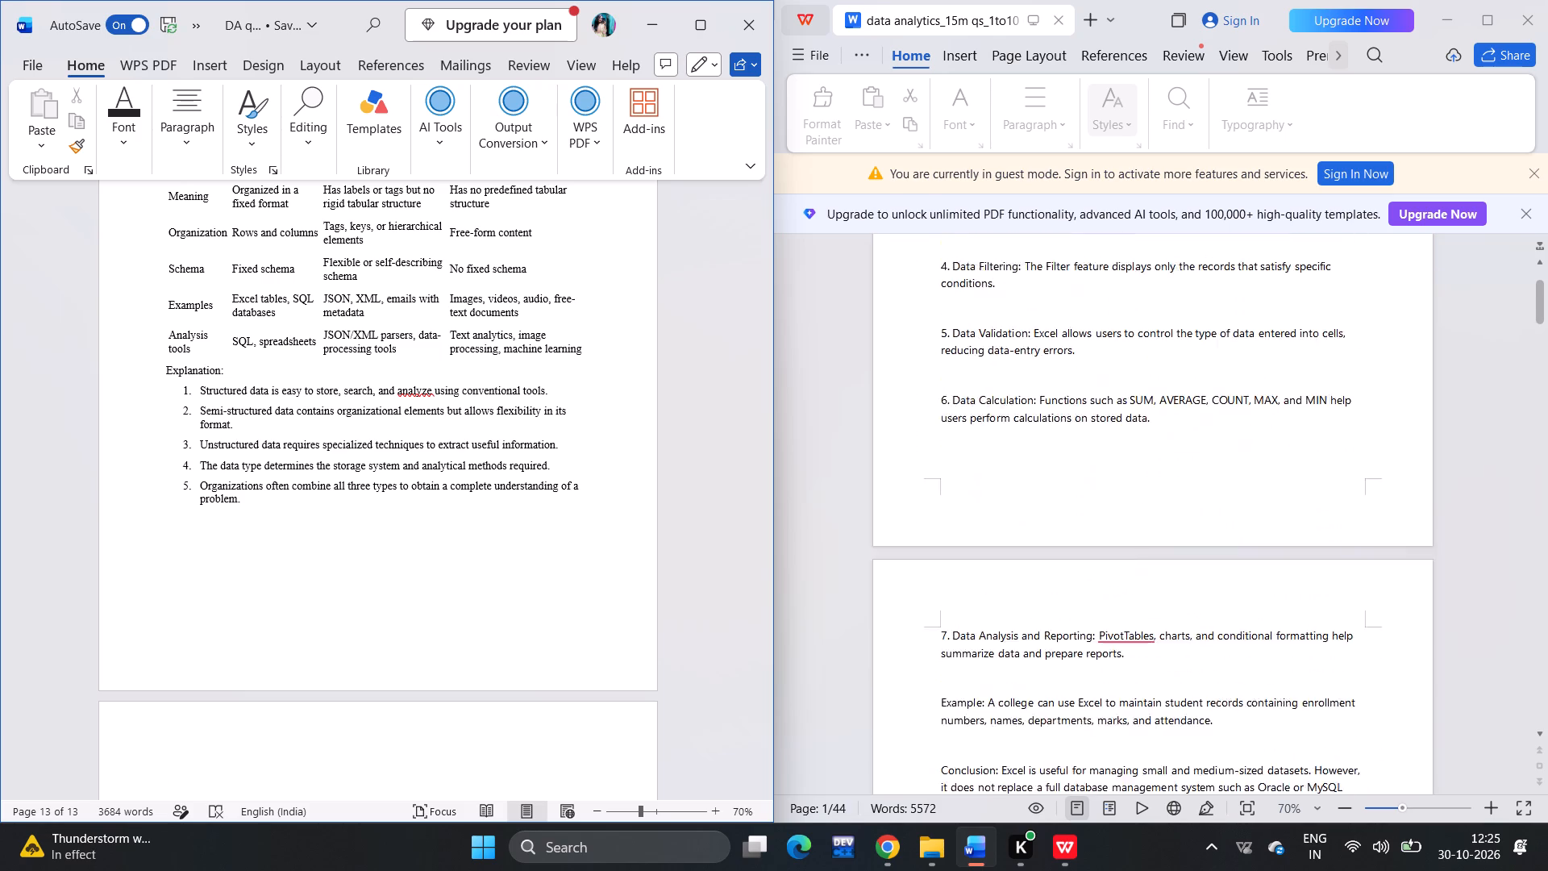
{"action": "scroll", "coordinate": [1167, 474], "scroll_direction": "down", "scroll_amount": 4}
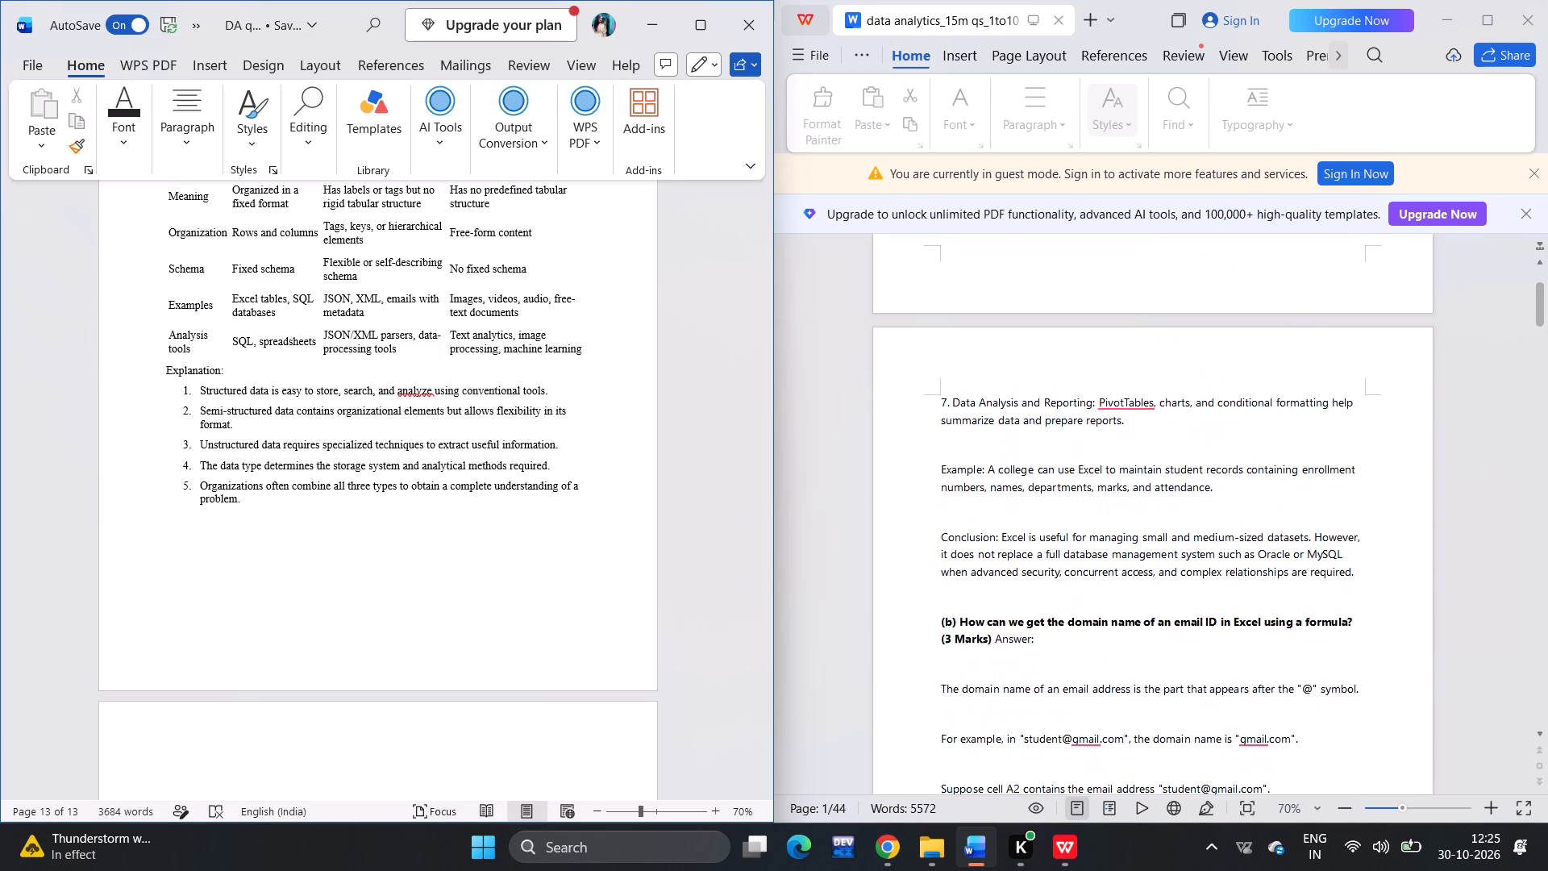
{"action": "scroll", "coordinate": [1167, 474], "scroll_direction": "down", "scroll_amount": 7}
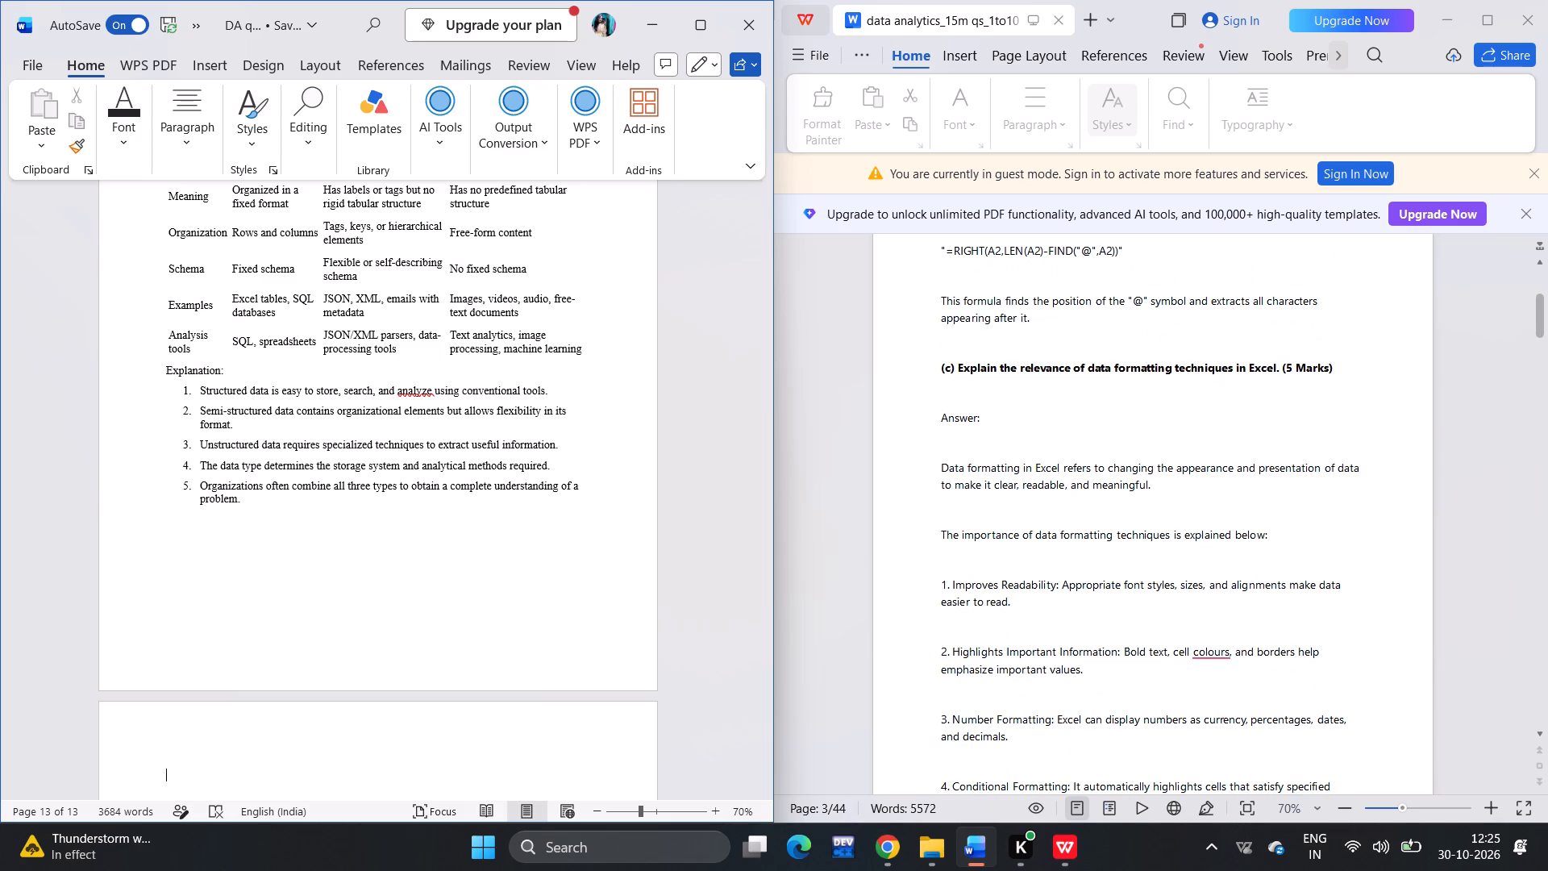
{"action": "scroll", "coordinate": [1169, 466], "scroll_direction": "right", "scroll_amount": 2}
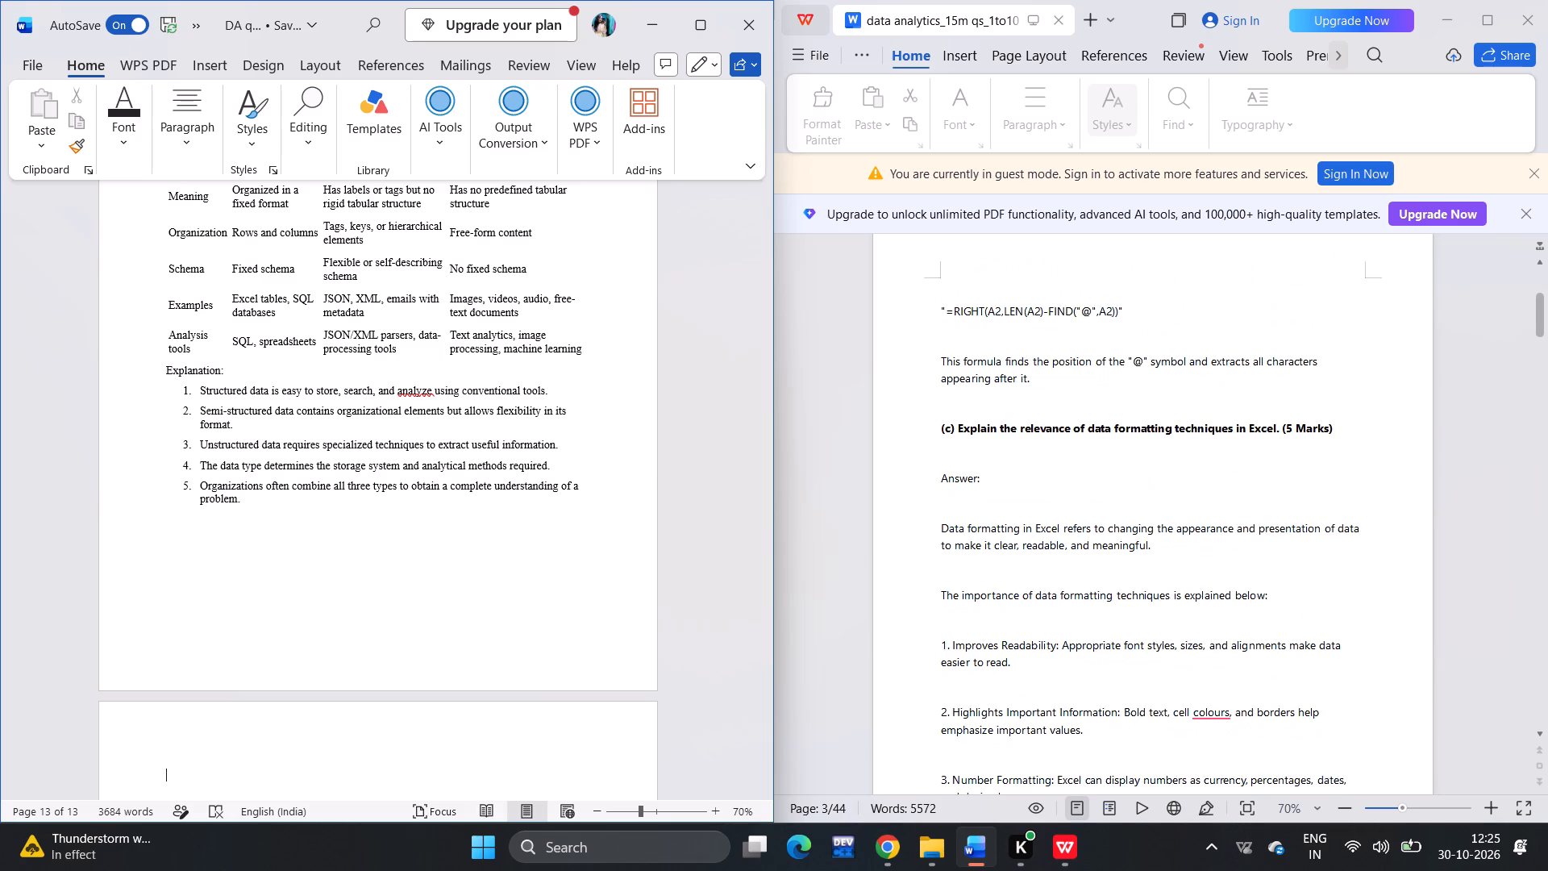
{"action": "scroll", "coordinate": [1169, 466], "scroll_direction": "right", "scroll_amount": 5}
{"action": "scroll", "coordinate": [1169, 466], "scroll_direction": "down", "scroll_amount": 3}
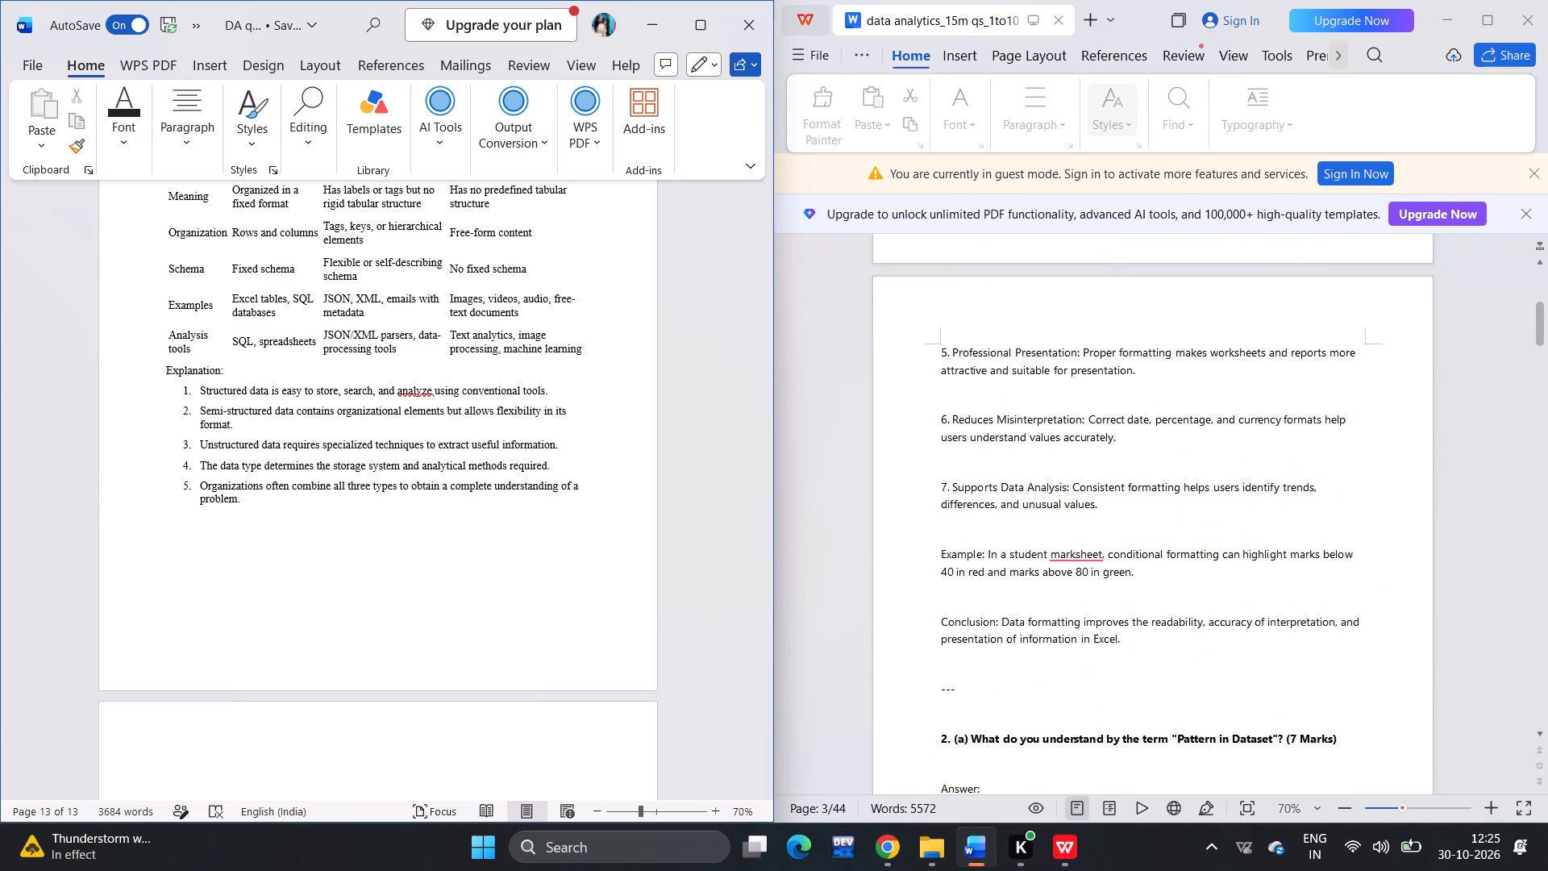
{"action": "scroll", "coordinate": [1169, 466], "scroll_direction": "down", "scroll_amount": 1}
{"action": "scroll", "coordinate": [1169, 466], "scroll_direction": "up", "scroll_amount": 7}
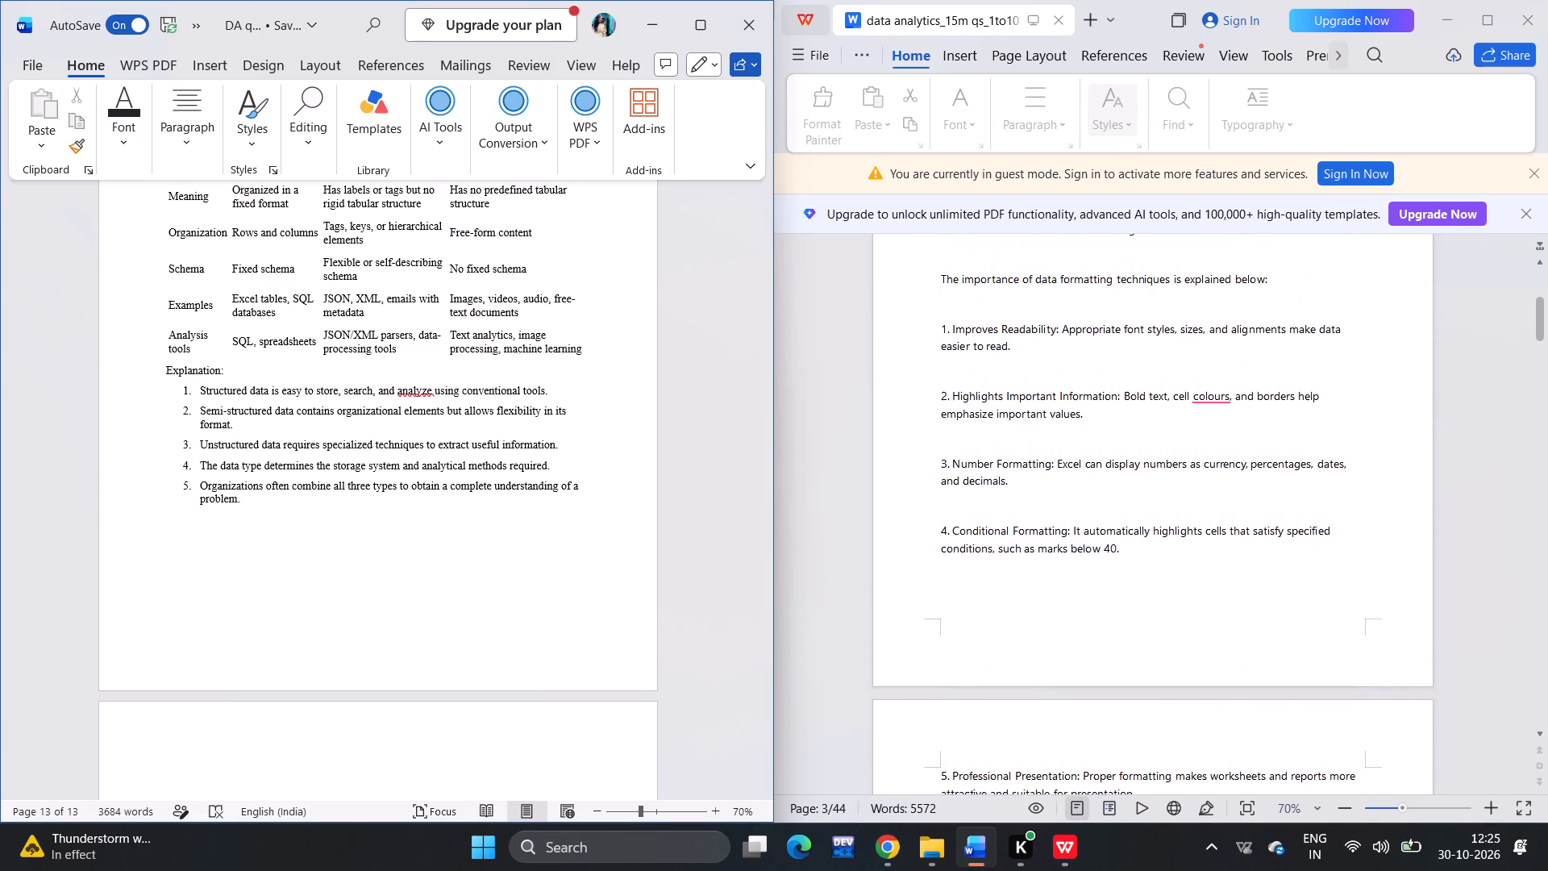
{"action": "scroll", "coordinate": [1169, 466], "scroll_direction": "up", "scroll_amount": 12}
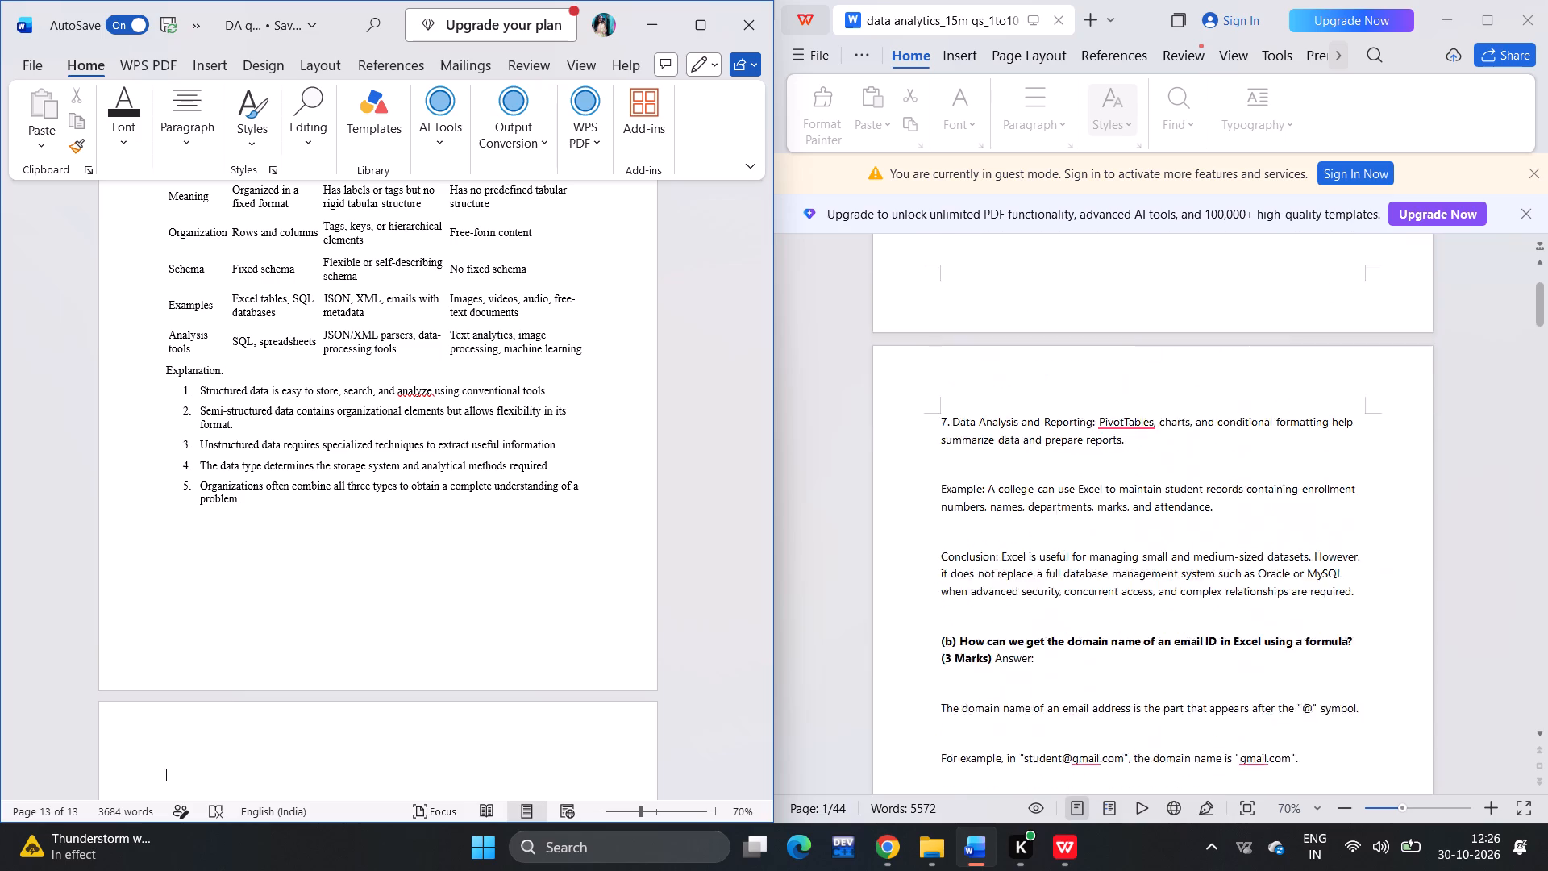
{"action": "scroll", "coordinate": [1169, 466], "scroll_direction": "up", "scroll_amount": 3}
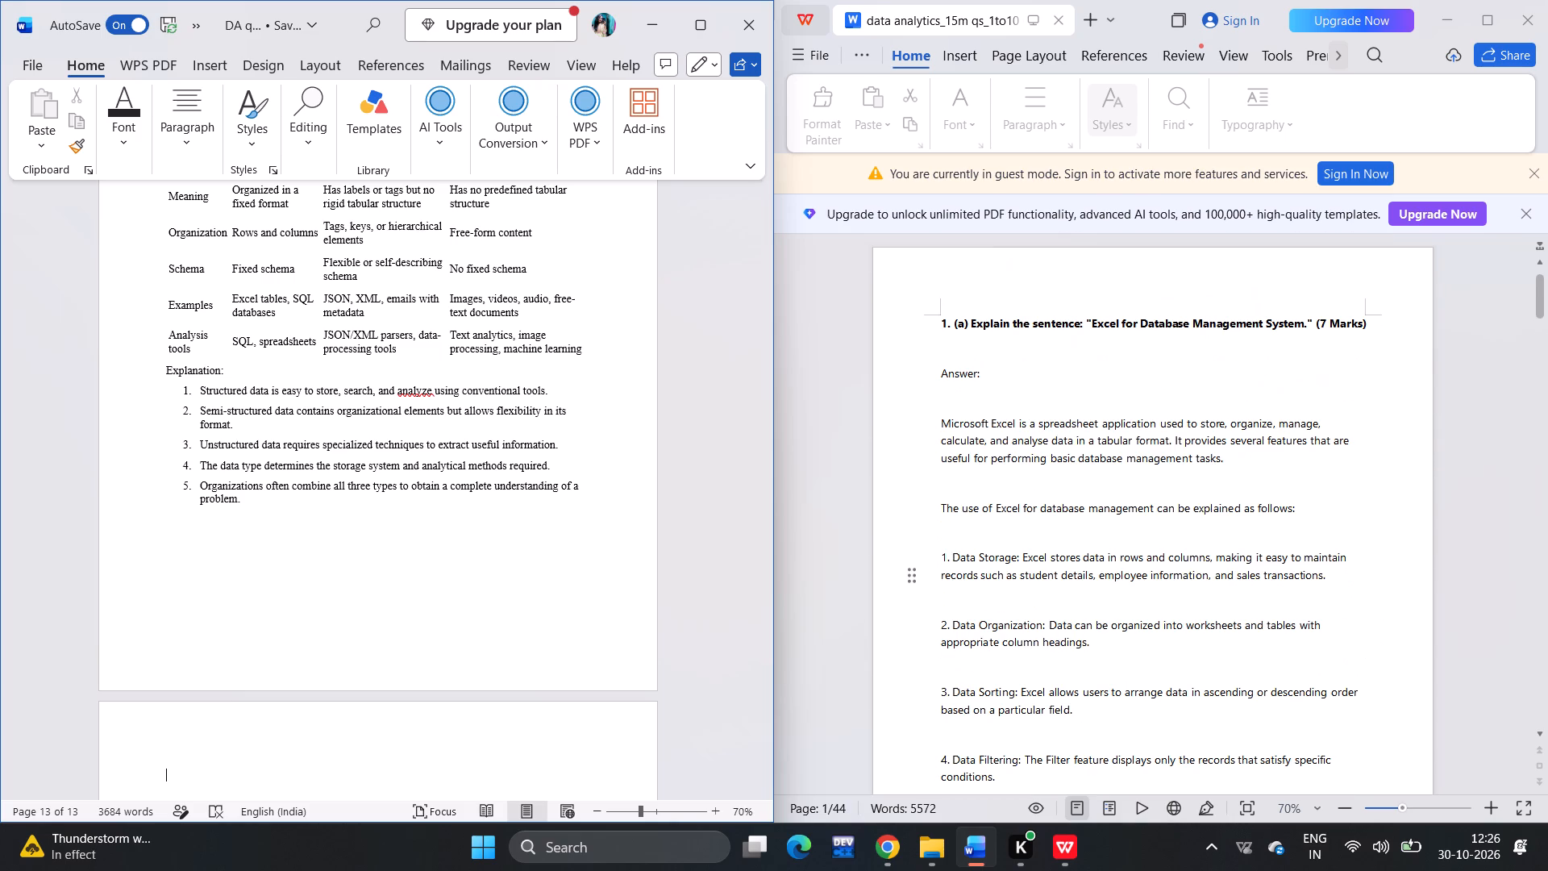
Centre-align the empty paragraph at the top of the new last page in the Word document.
{"action": "left_click", "coordinate": [377, 740]}
{"action": "scroll", "coordinate": [323, 779], "scroll_direction": "down", "scroll_amount": 5}
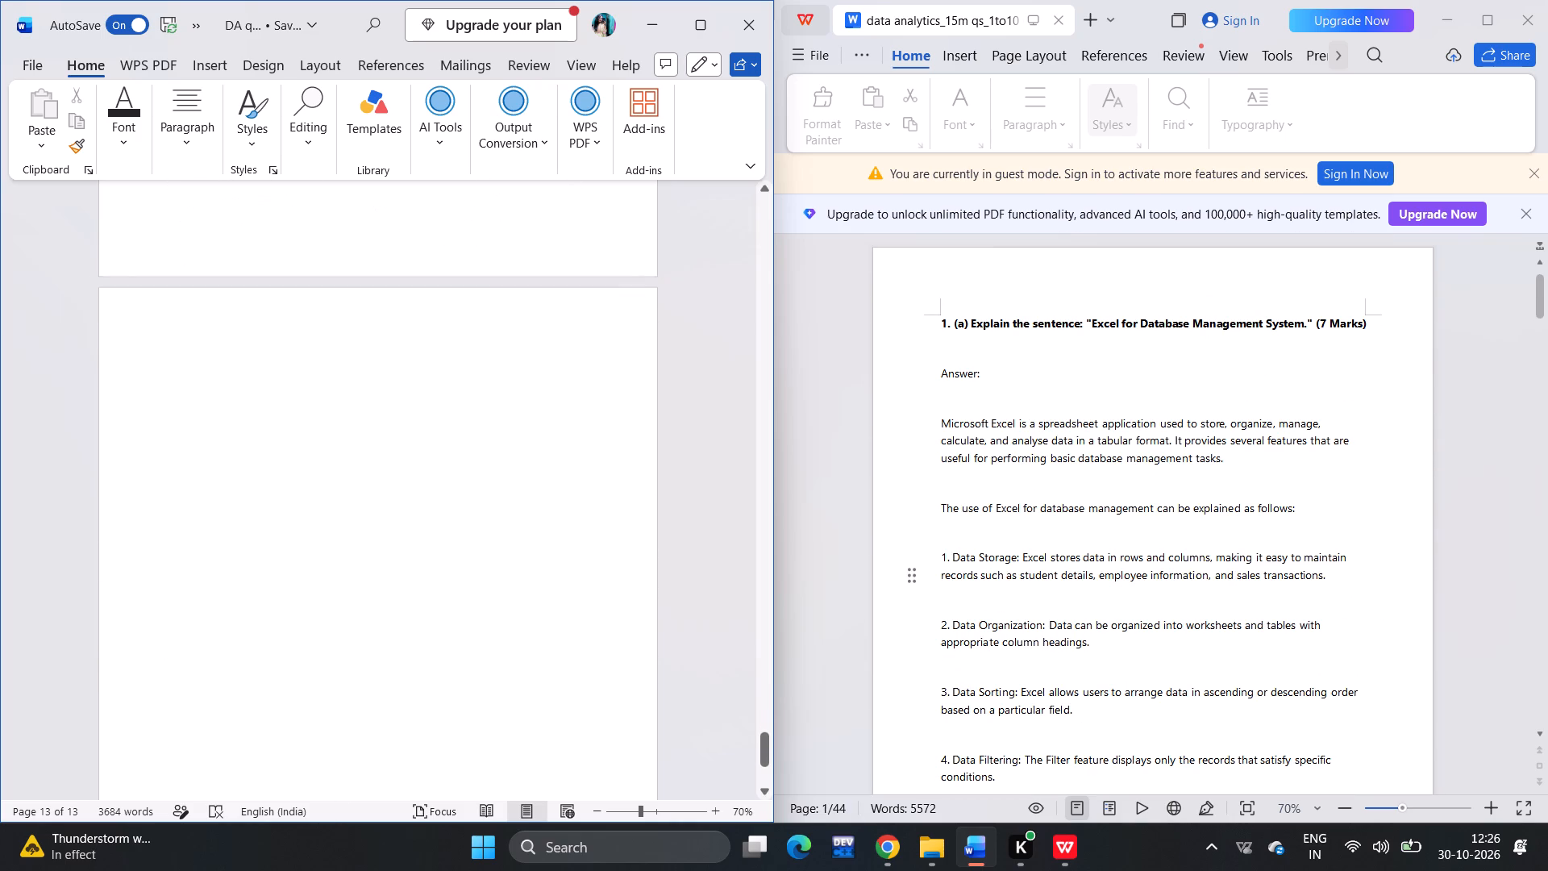
{"action": "left_click", "coordinate": [189, 145]}
{"action": "left_click", "coordinate": [198, 231]}
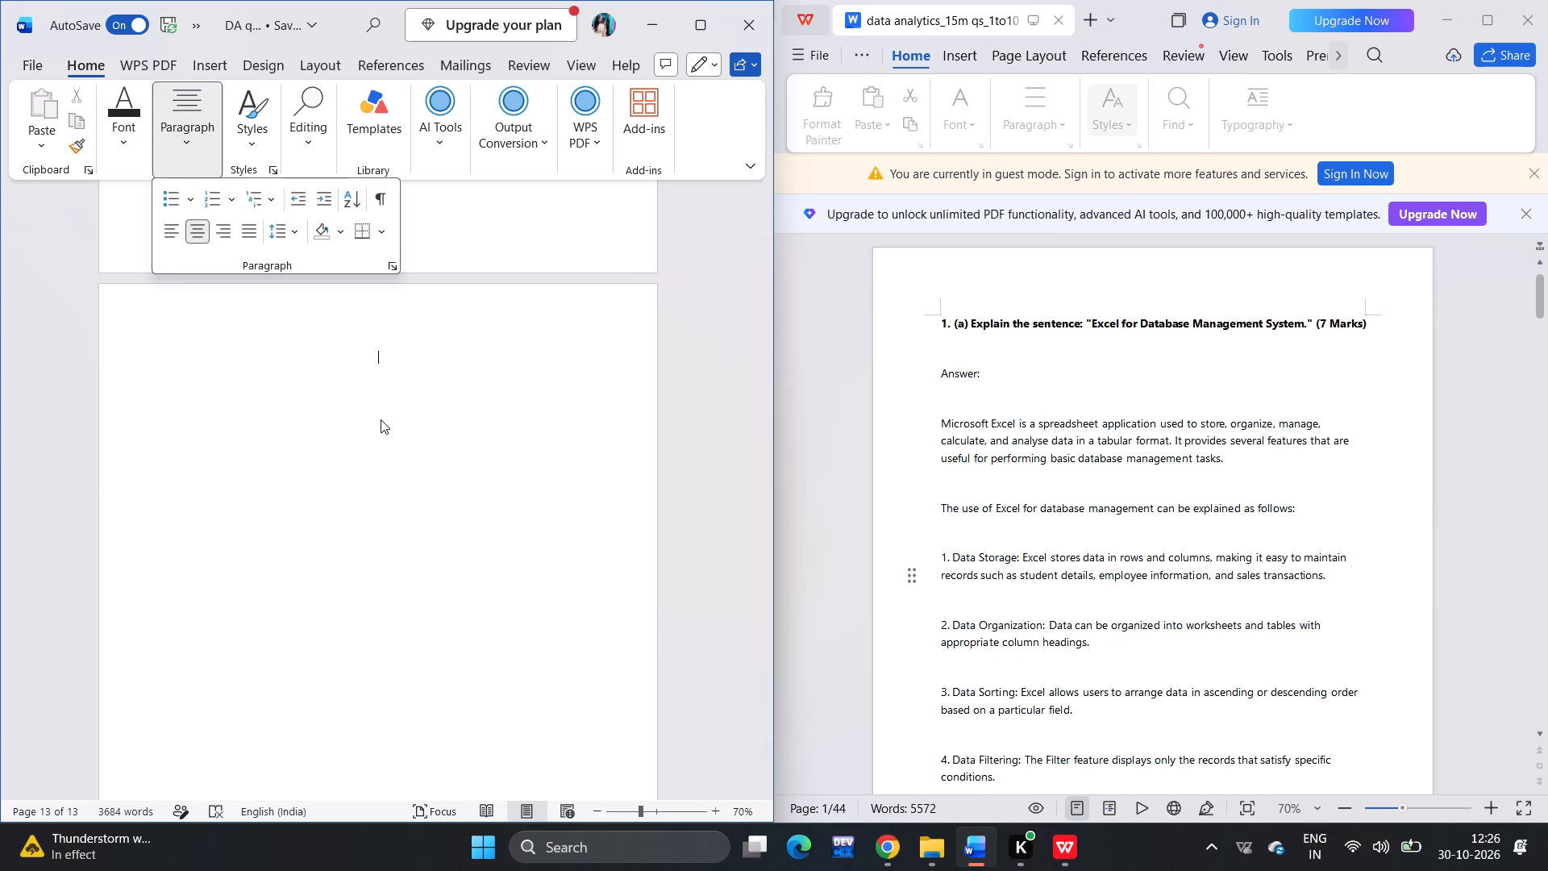
Enter the heading "15 Marks" at the top of the new page.
{"action": "type", "text": "15"}
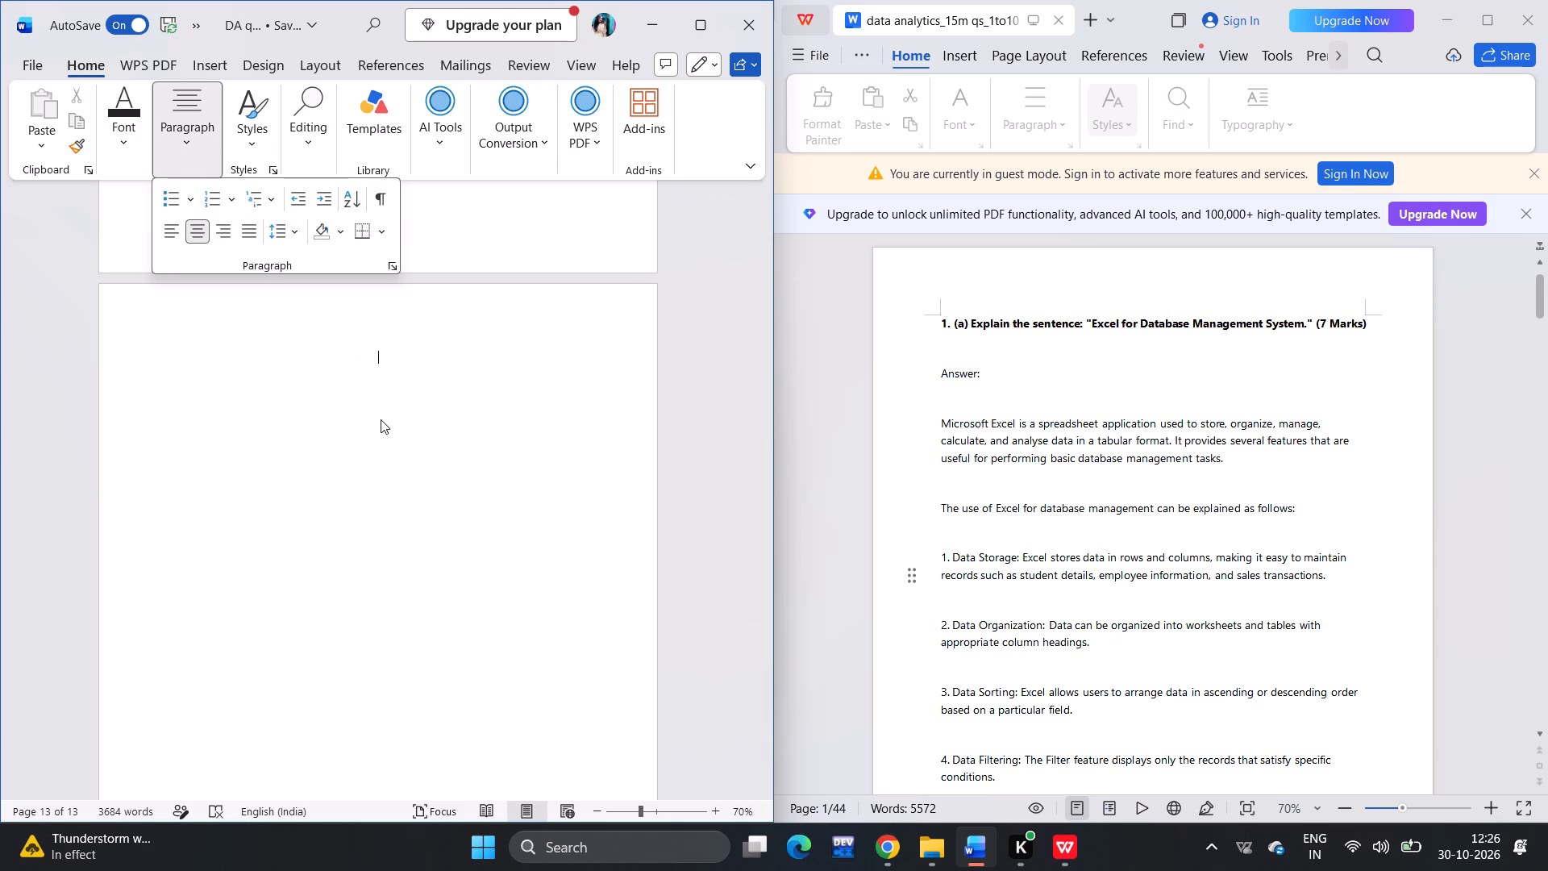
{"action": "left_click", "coordinate": [382, 413]}
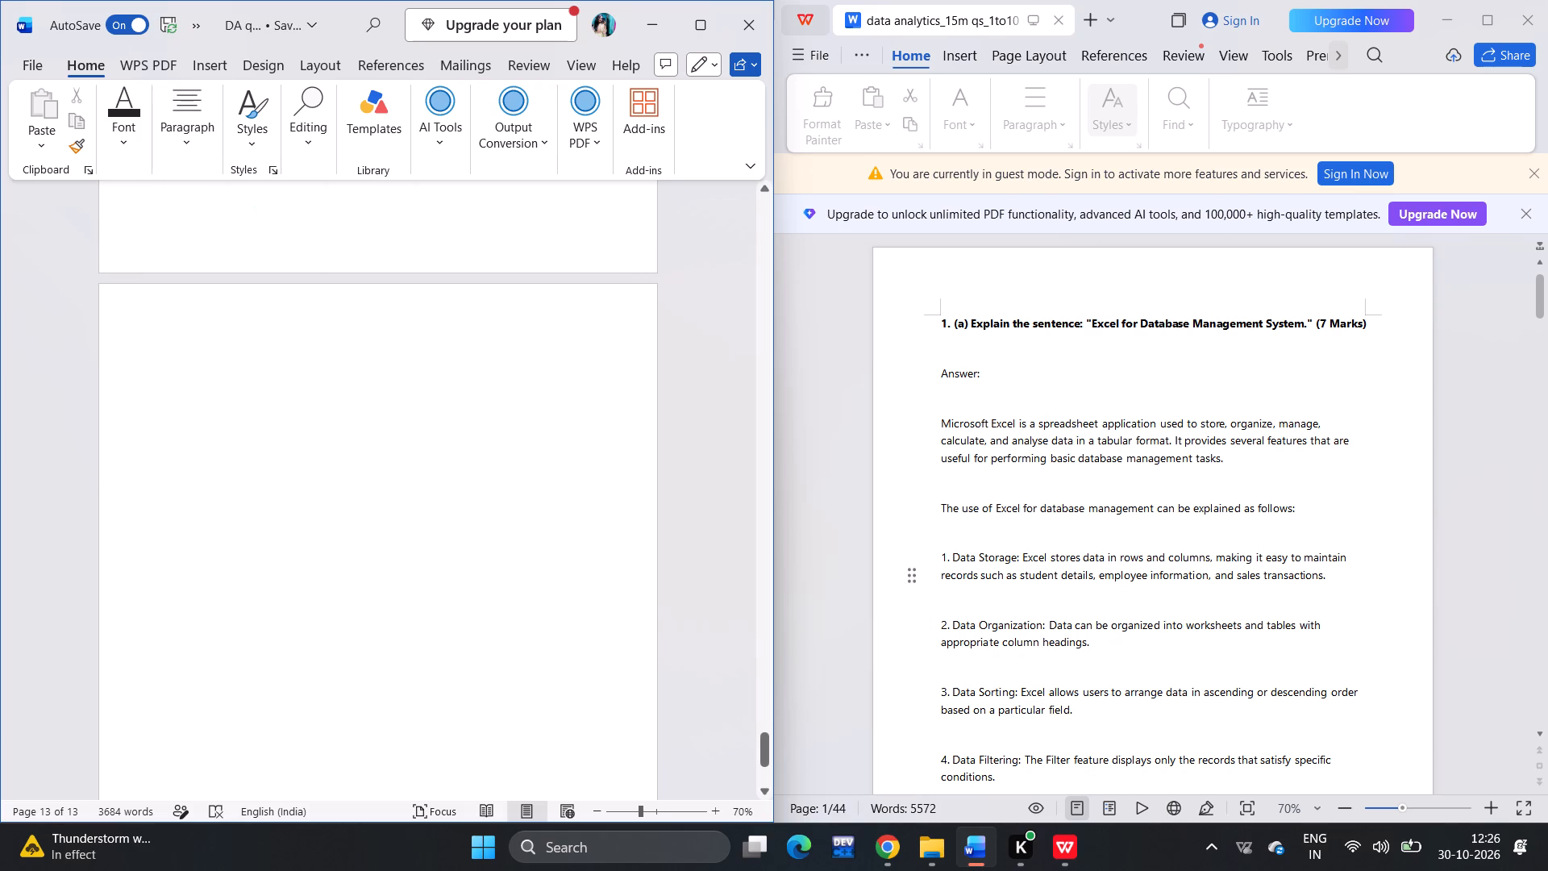
{"action": "left_click", "coordinate": [419, 352]}
{"action": "type", "text": "15"}
{"action": "key", "text": "space"}
{"action": "type", "text": "Marks"}
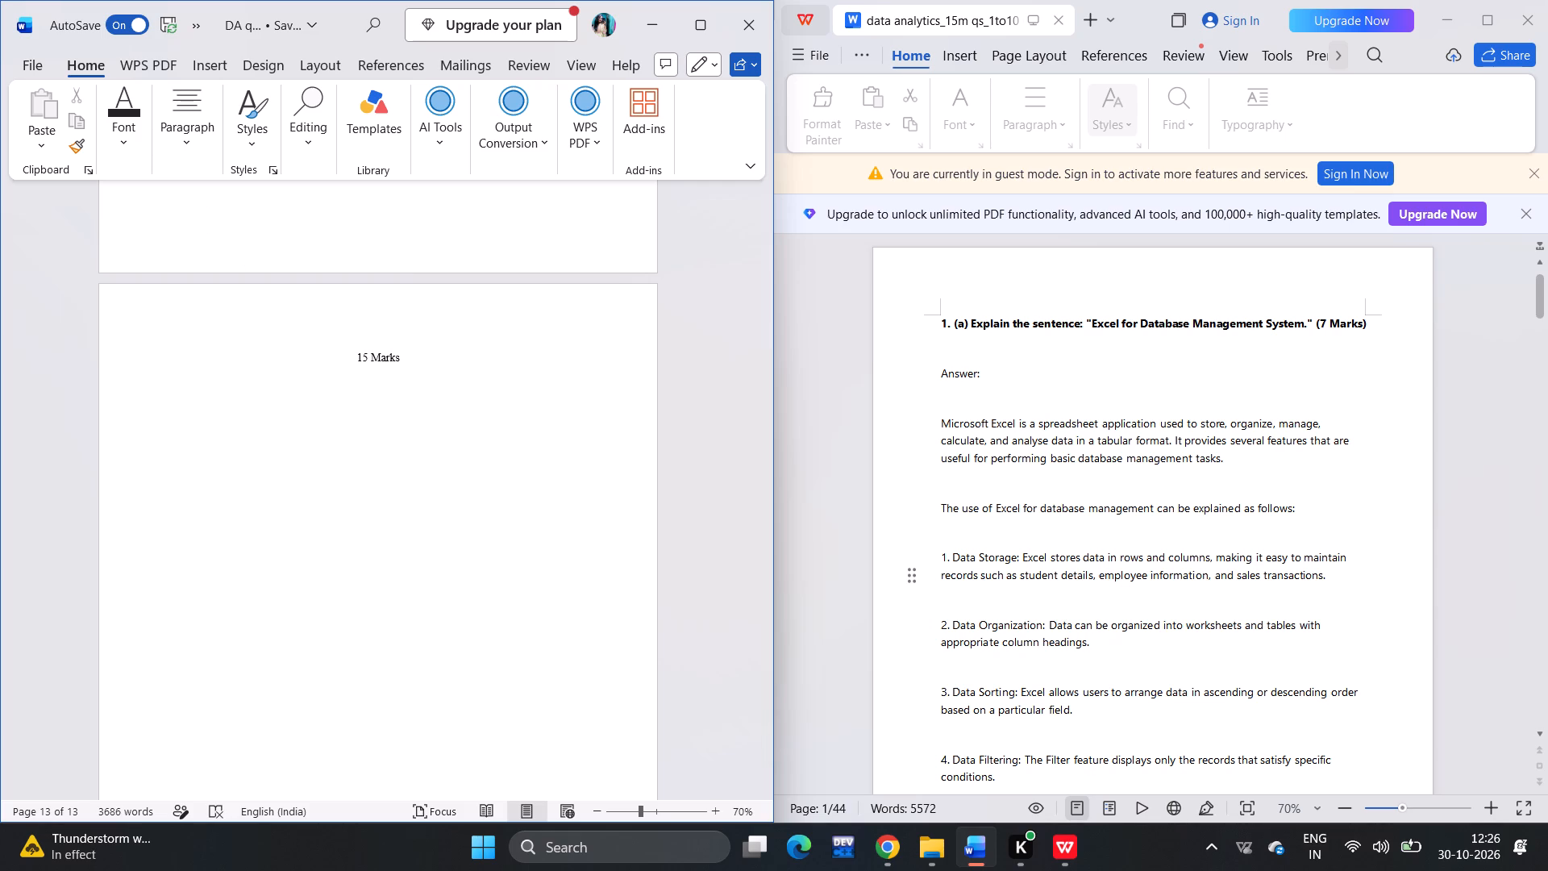
Enlarge the "15 Marks" heading to font size 20 and underline it.
{"action": "left_click_drag", "start_coordinate": [402, 364], "coordinate": [343, 365]}
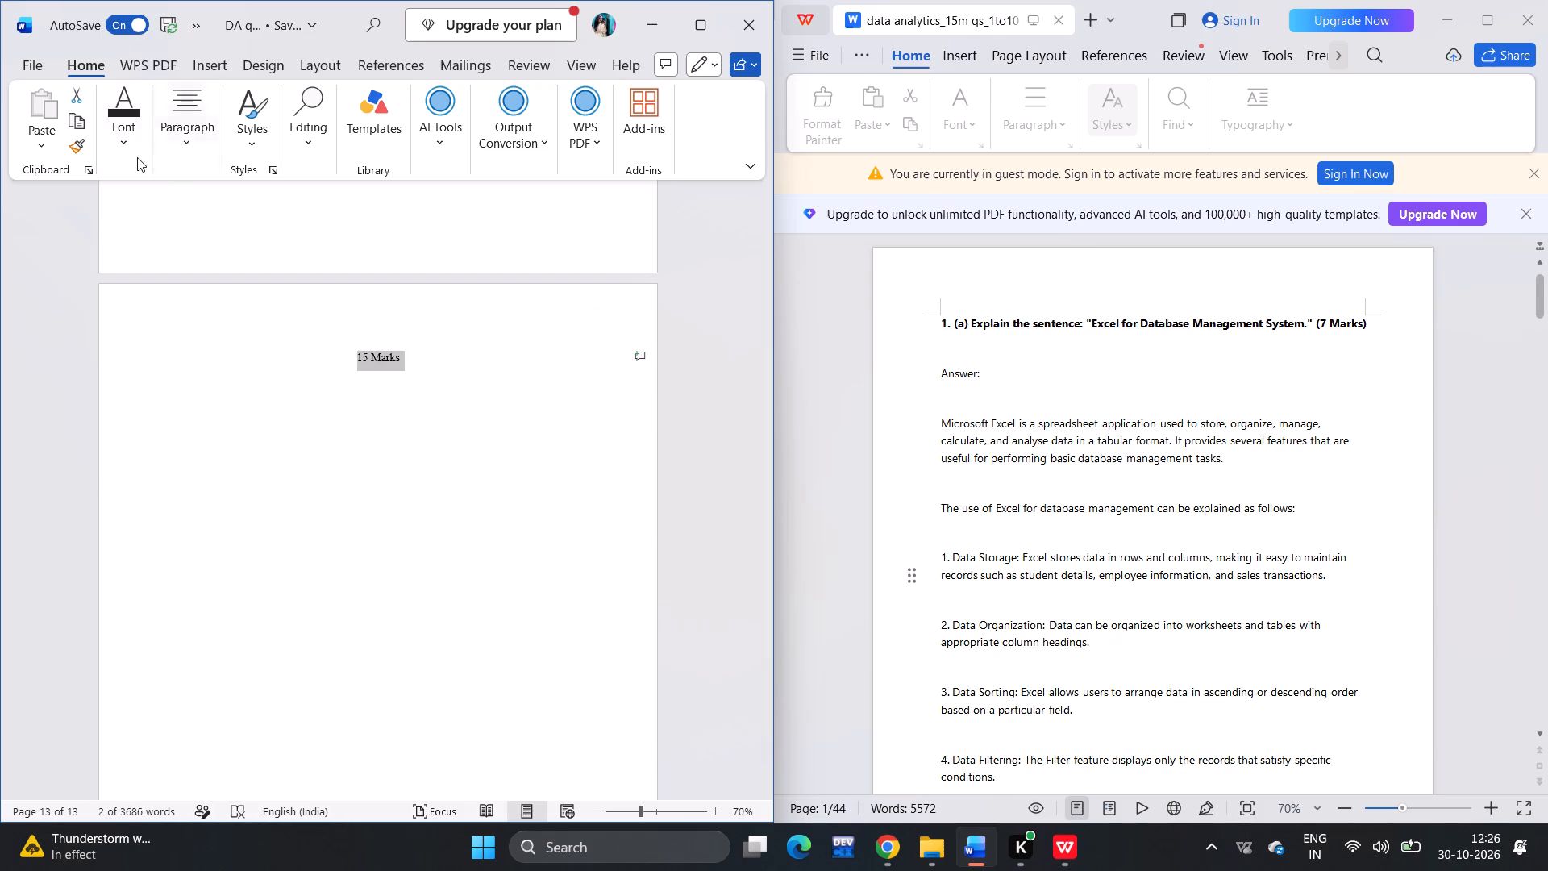
{"action": "left_click_drag", "start_coordinate": [122, 151], "coordinate": [294, 202]}
{"action": "triple_click", "coordinate": [294, 202]}
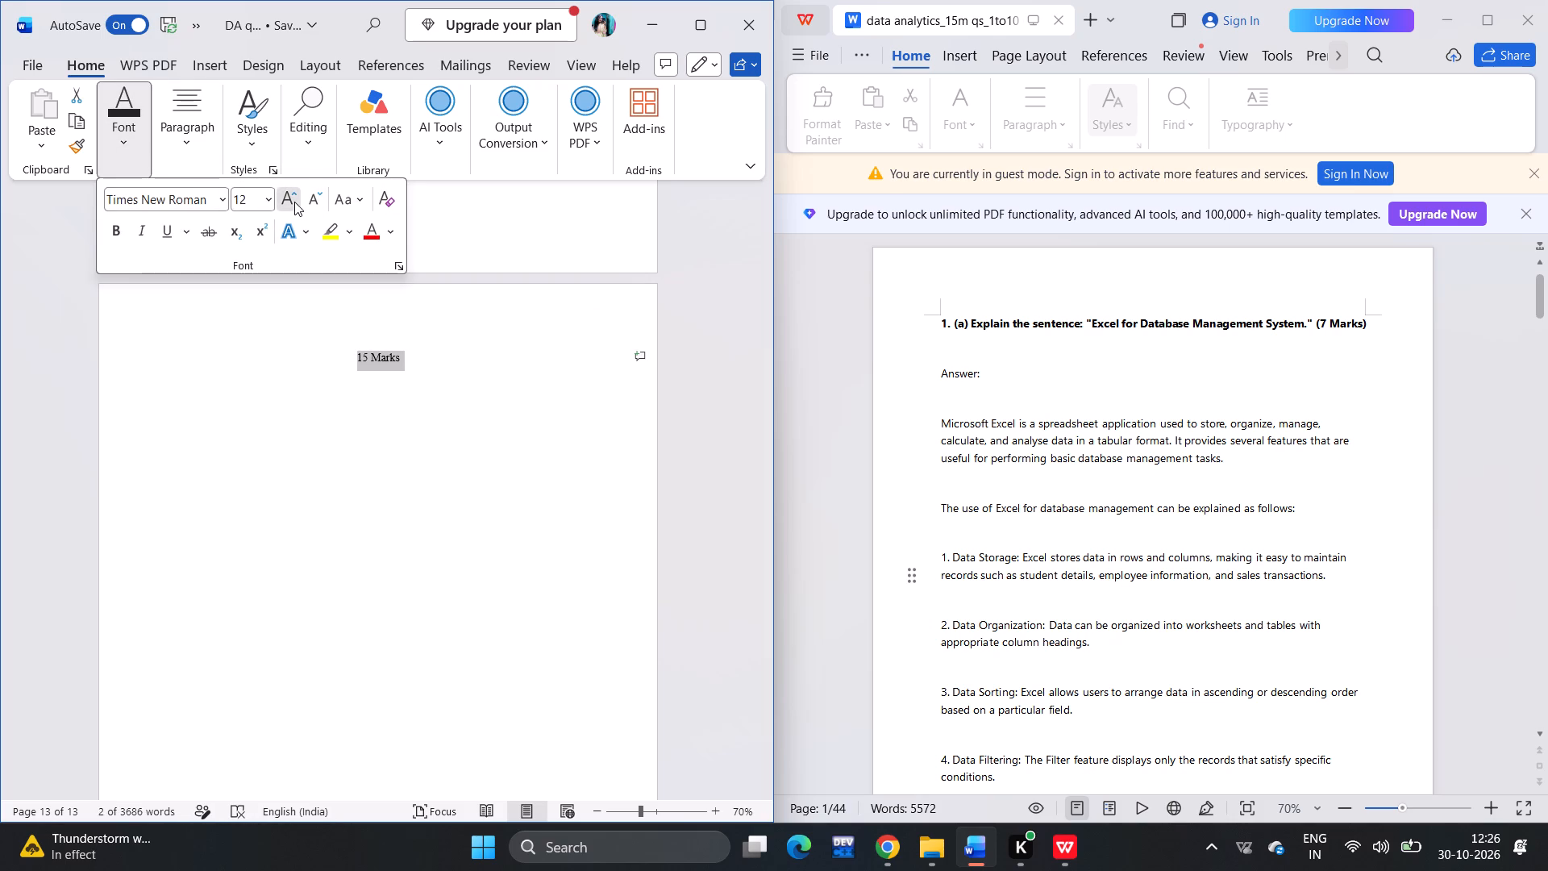
{"action": "left_click", "coordinate": [294, 202]}
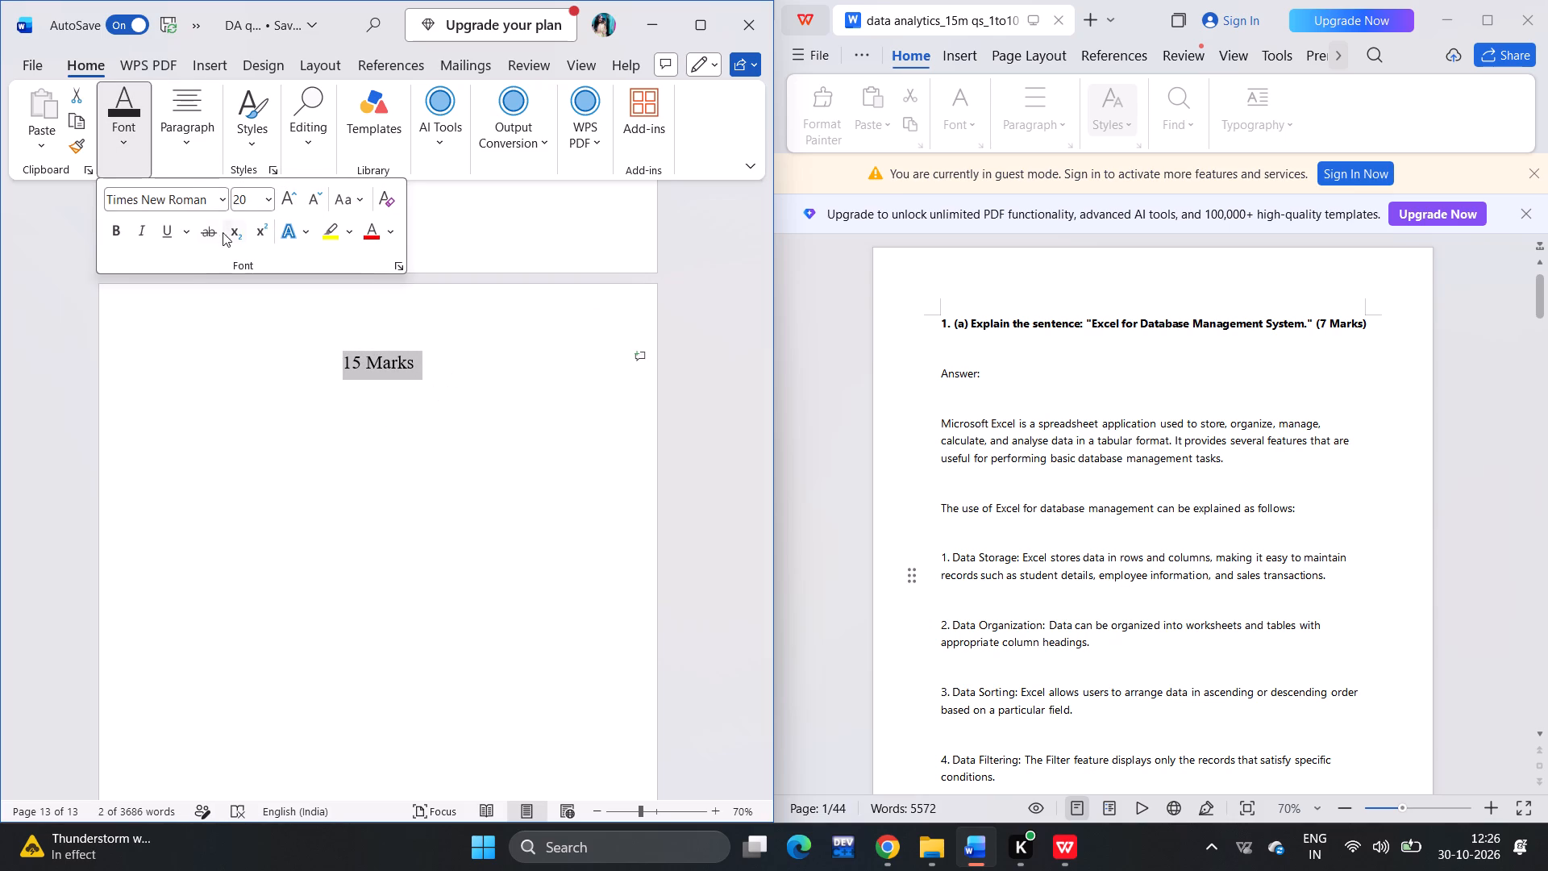
{"action": "left_click", "coordinate": [173, 229]}
{"action": "left_click", "coordinate": [490, 408]}
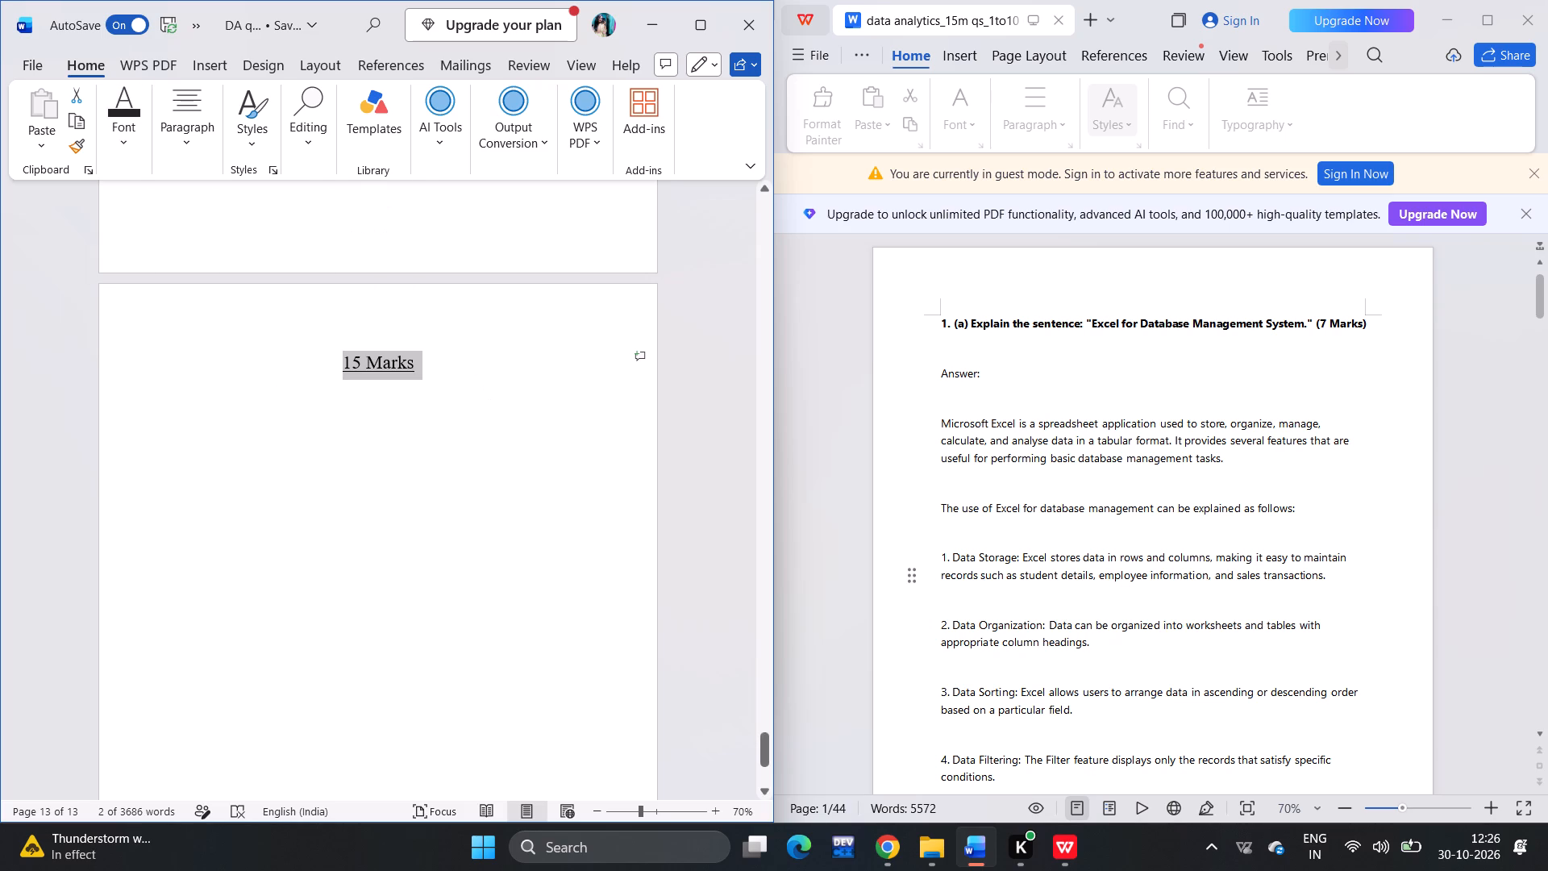
Copy all of question 1, parts (a) to (c) through the data formatting conclusion, from the WPS document into Word below the "15 Marks" heading.
{"action": "key", "text": "Return"}
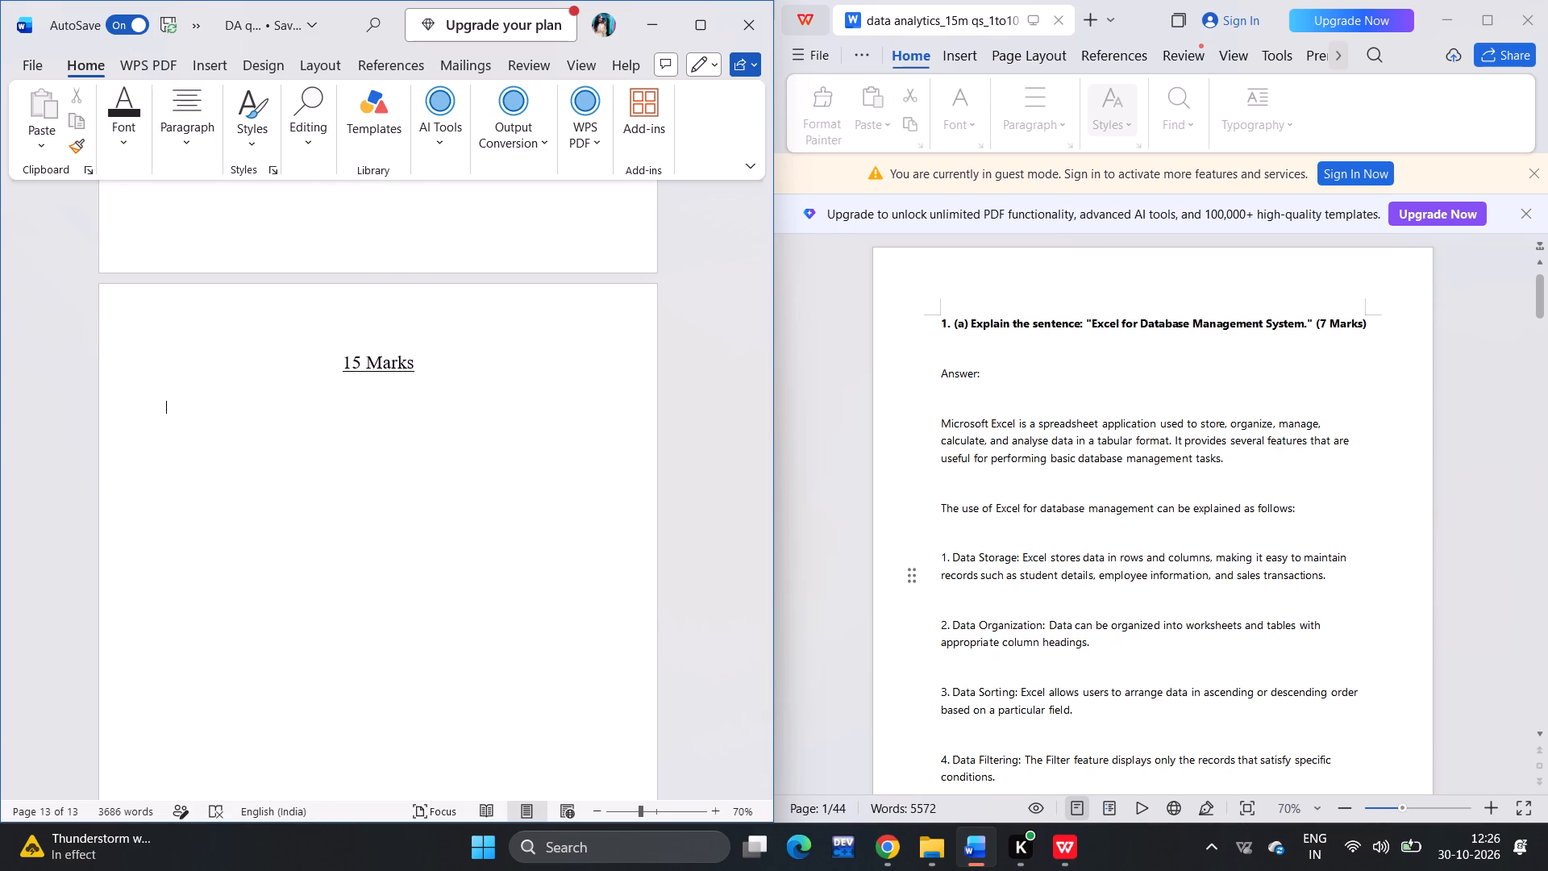
{"action": "left_click_drag", "start_coordinate": [936, 323], "coordinate": [973, 631]}
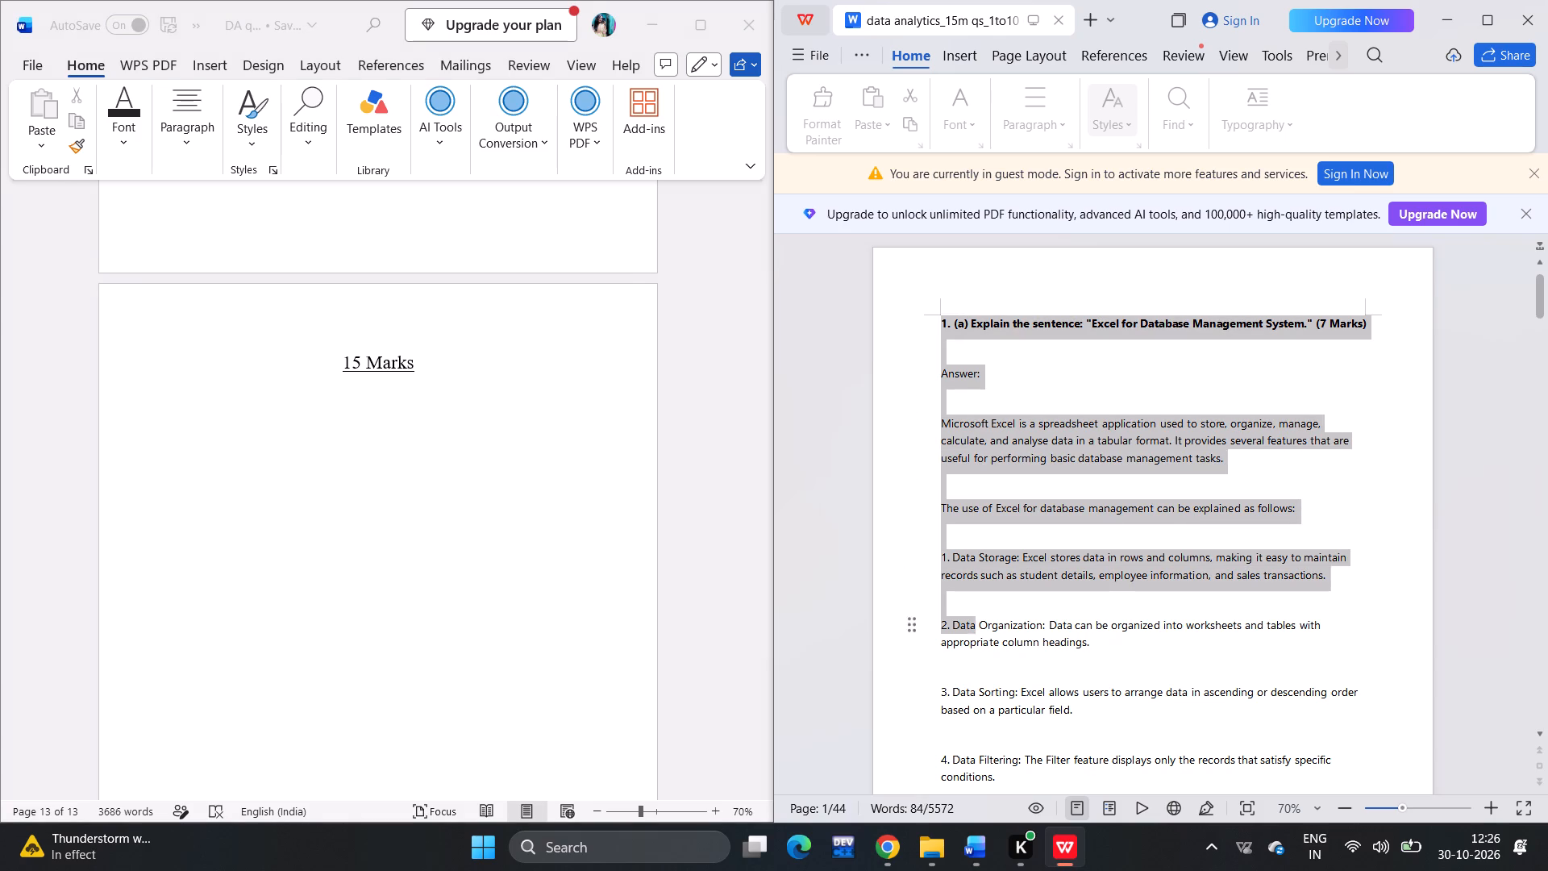
{"action": "left_click_drag", "start_coordinate": [973, 631], "coordinate": [999, 651]}
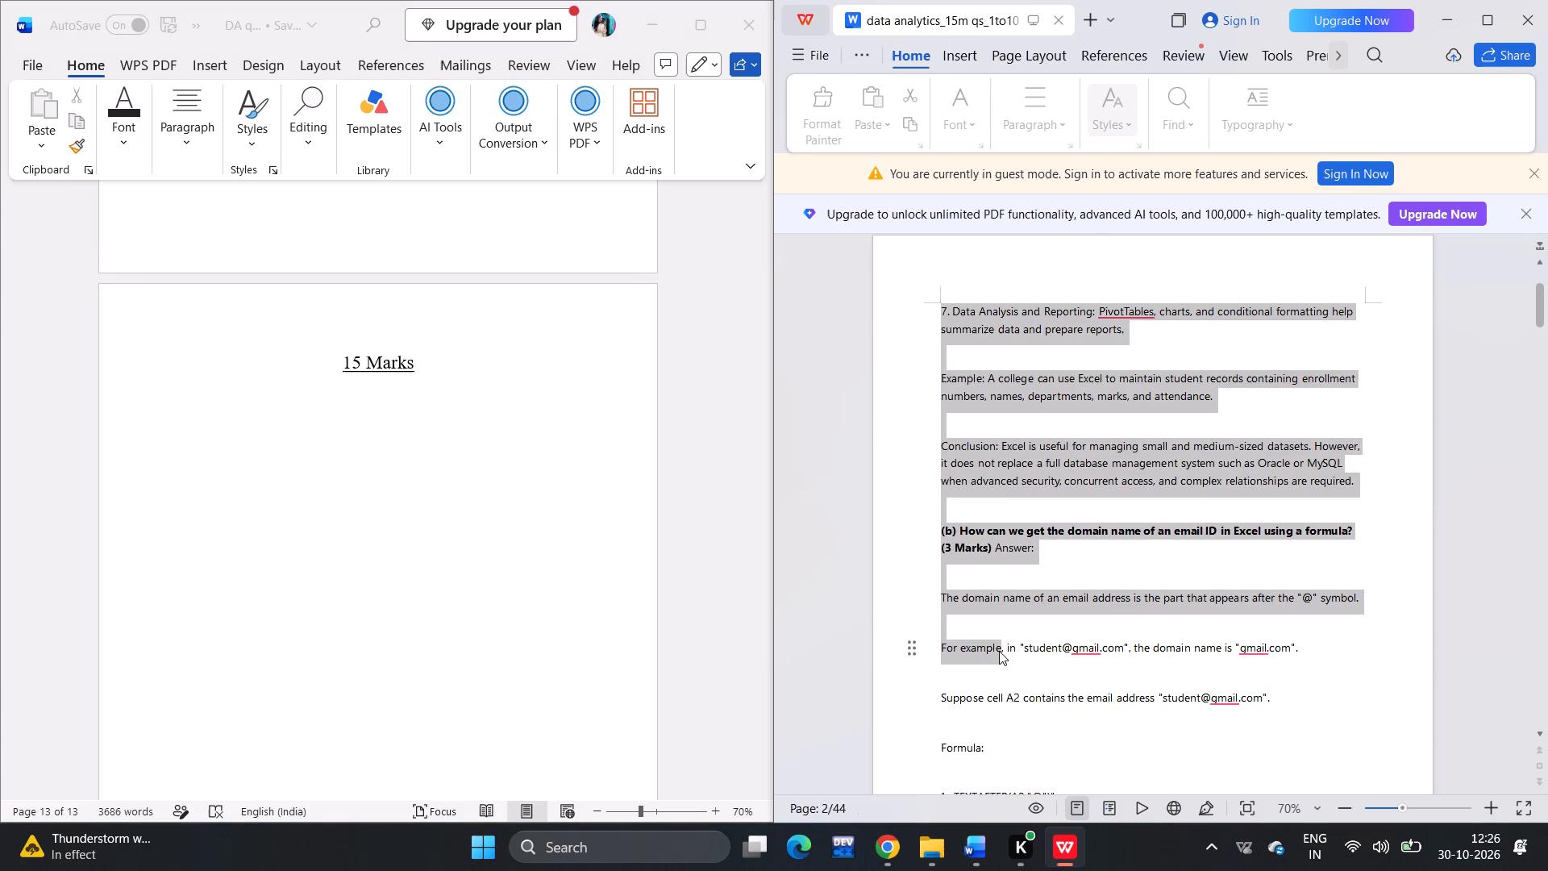
{"action": "left_click_drag", "start_coordinate": [999, 651], "coordinate": [997, 765]}
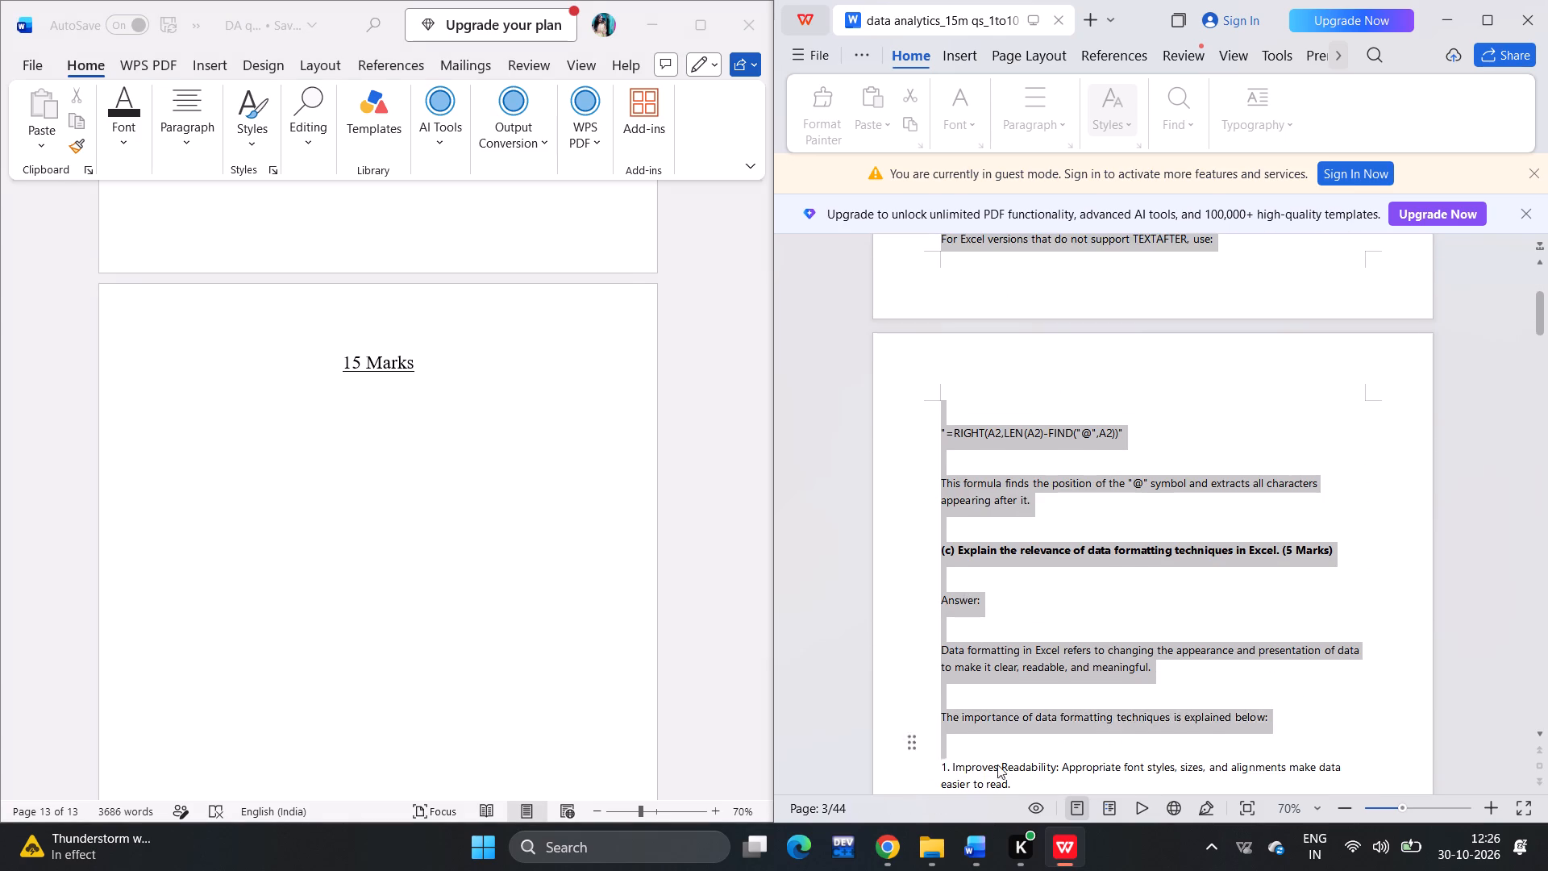
{"action": "left_click_drag", "start_coordinate": [997, 765], "coordinate": [1029, 577]}
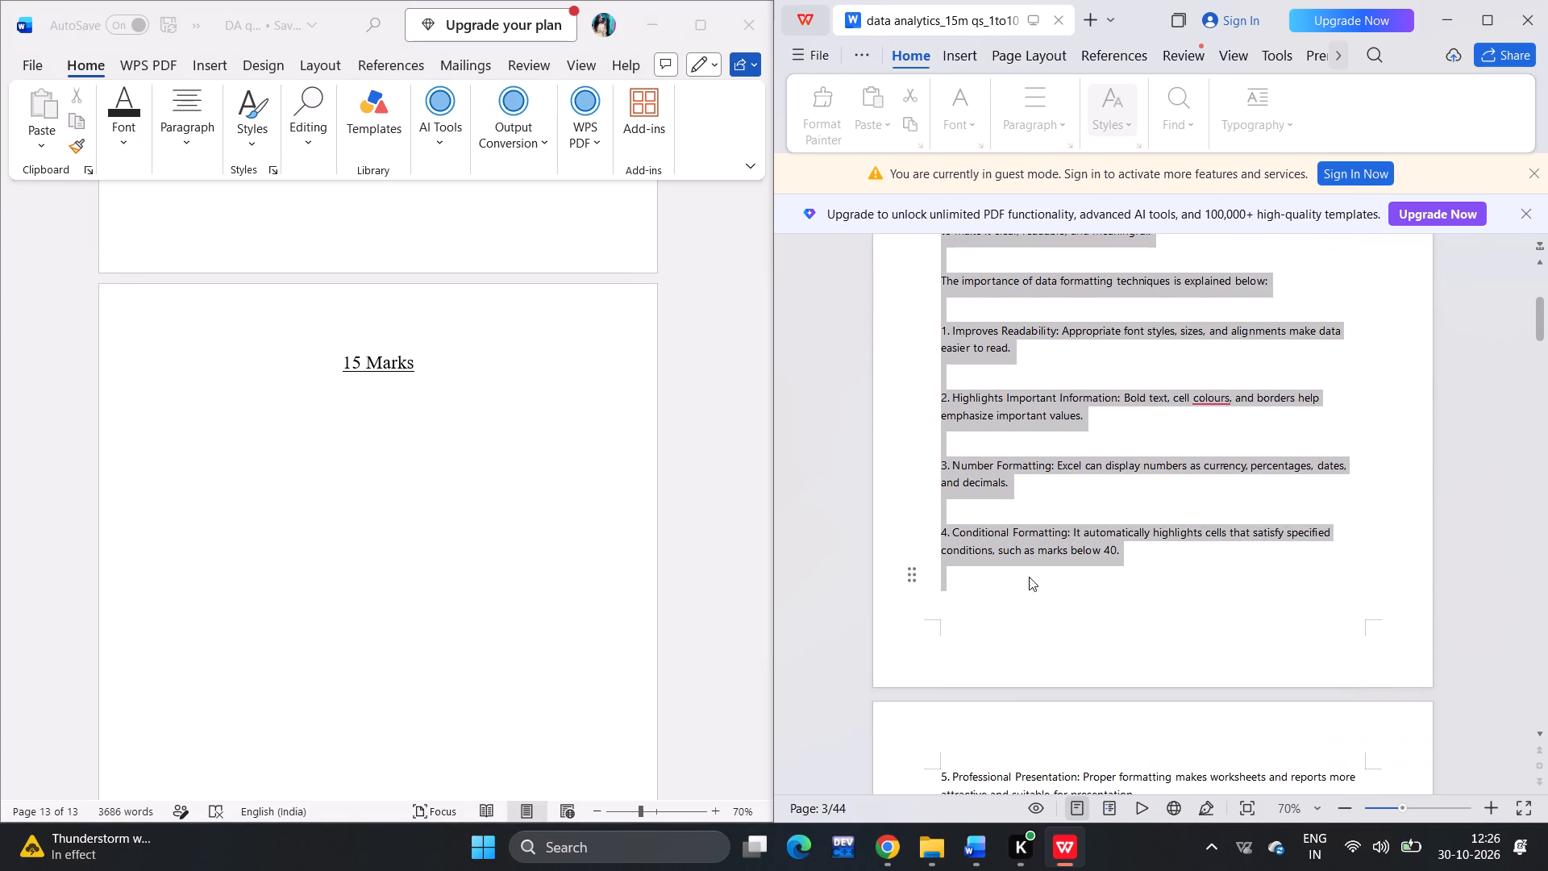
{"action": "left_click_drag", "start_coordinate": [1029, 577], "coordinate": [1051, 848]}
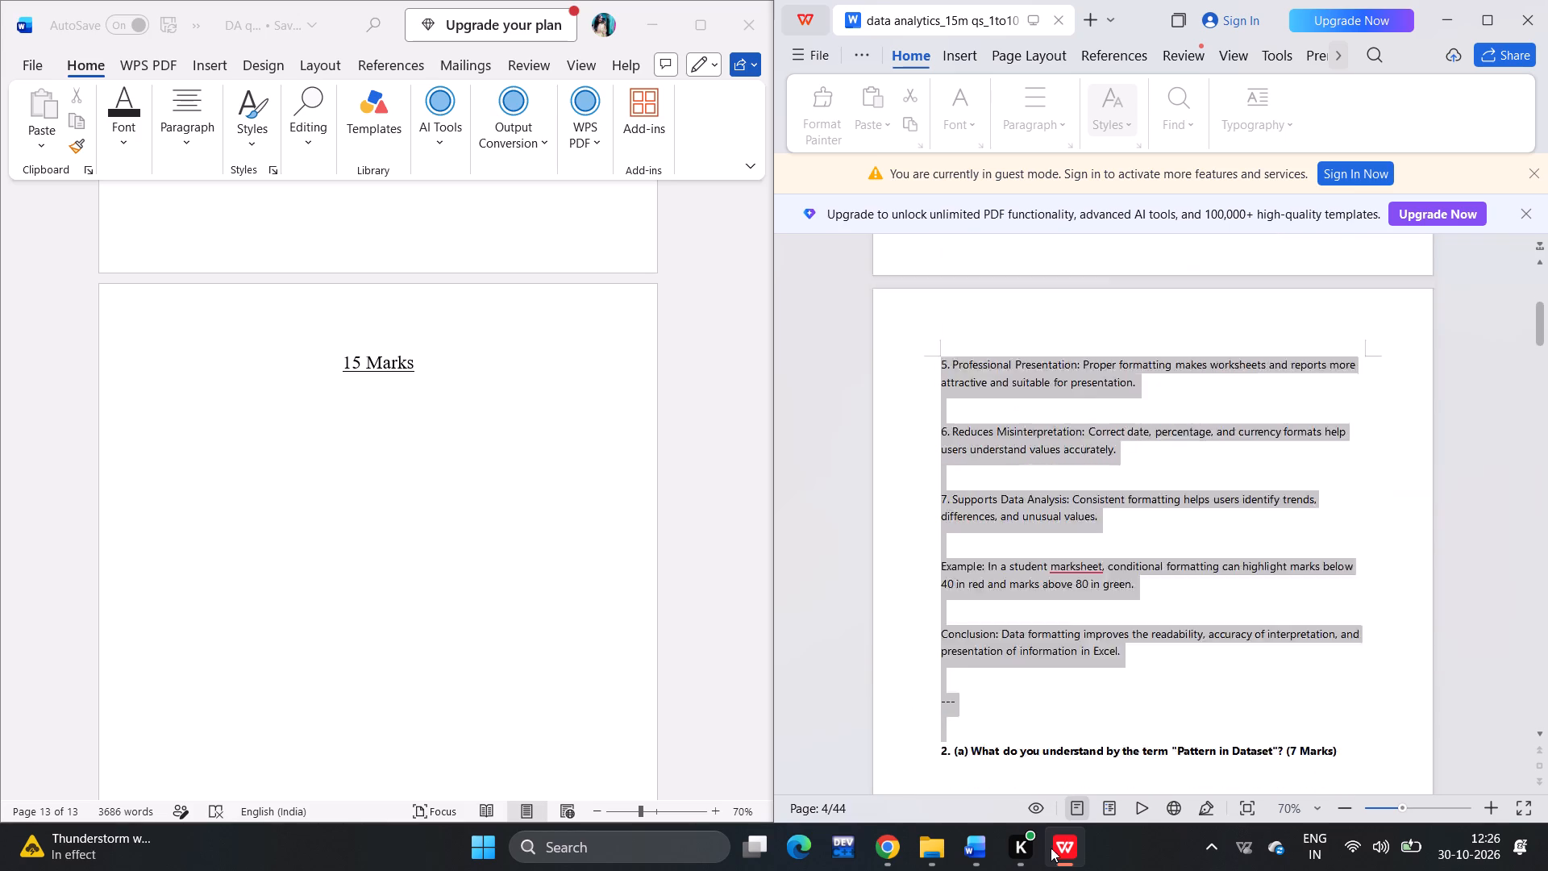
{"action": "left_click_drag", "start_coordinate": [1051, 848], "coordinate": [1059, 244]}
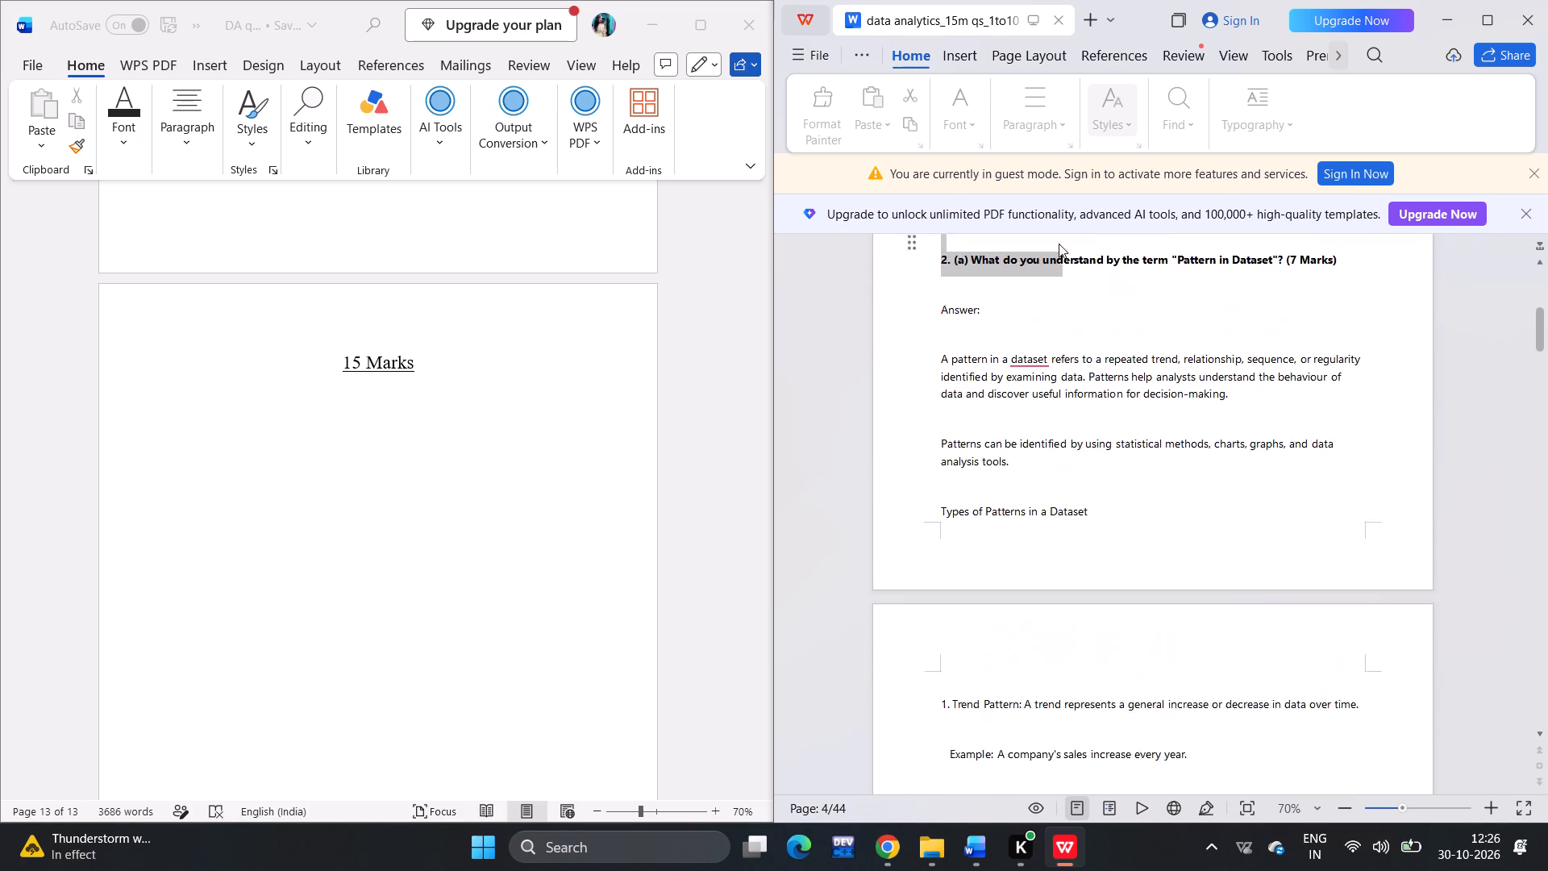
{"action": "left_click_drag", "start_coordinate": [1059, 244], "coordinate": [1078, 280]}
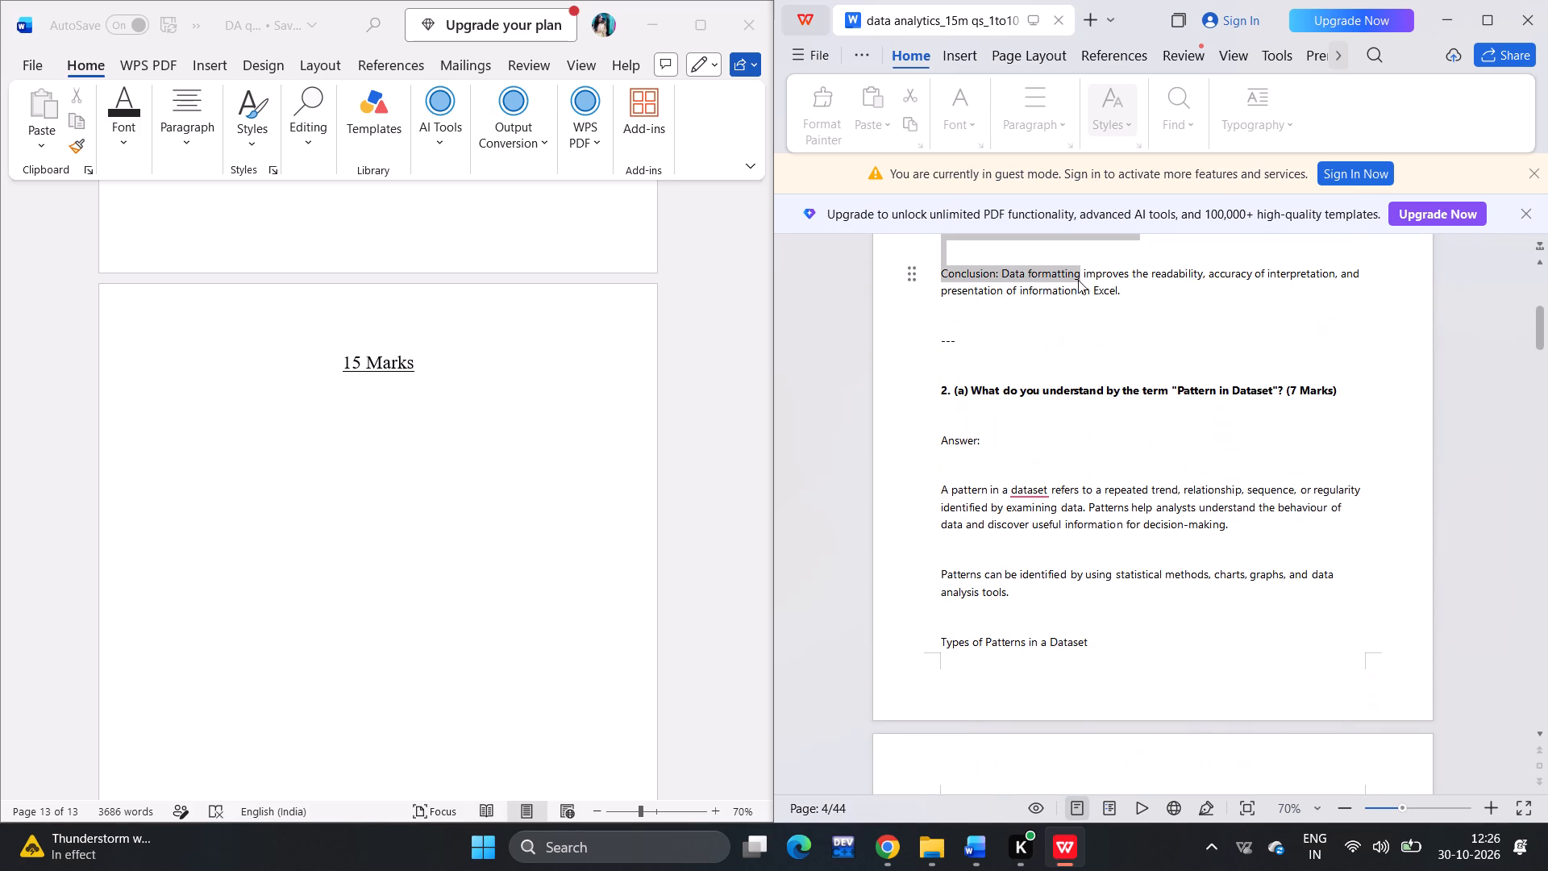
{"action": "left_click_drag", "start_coordinate": [1078, 280], "coordinate": [1156, 302]}
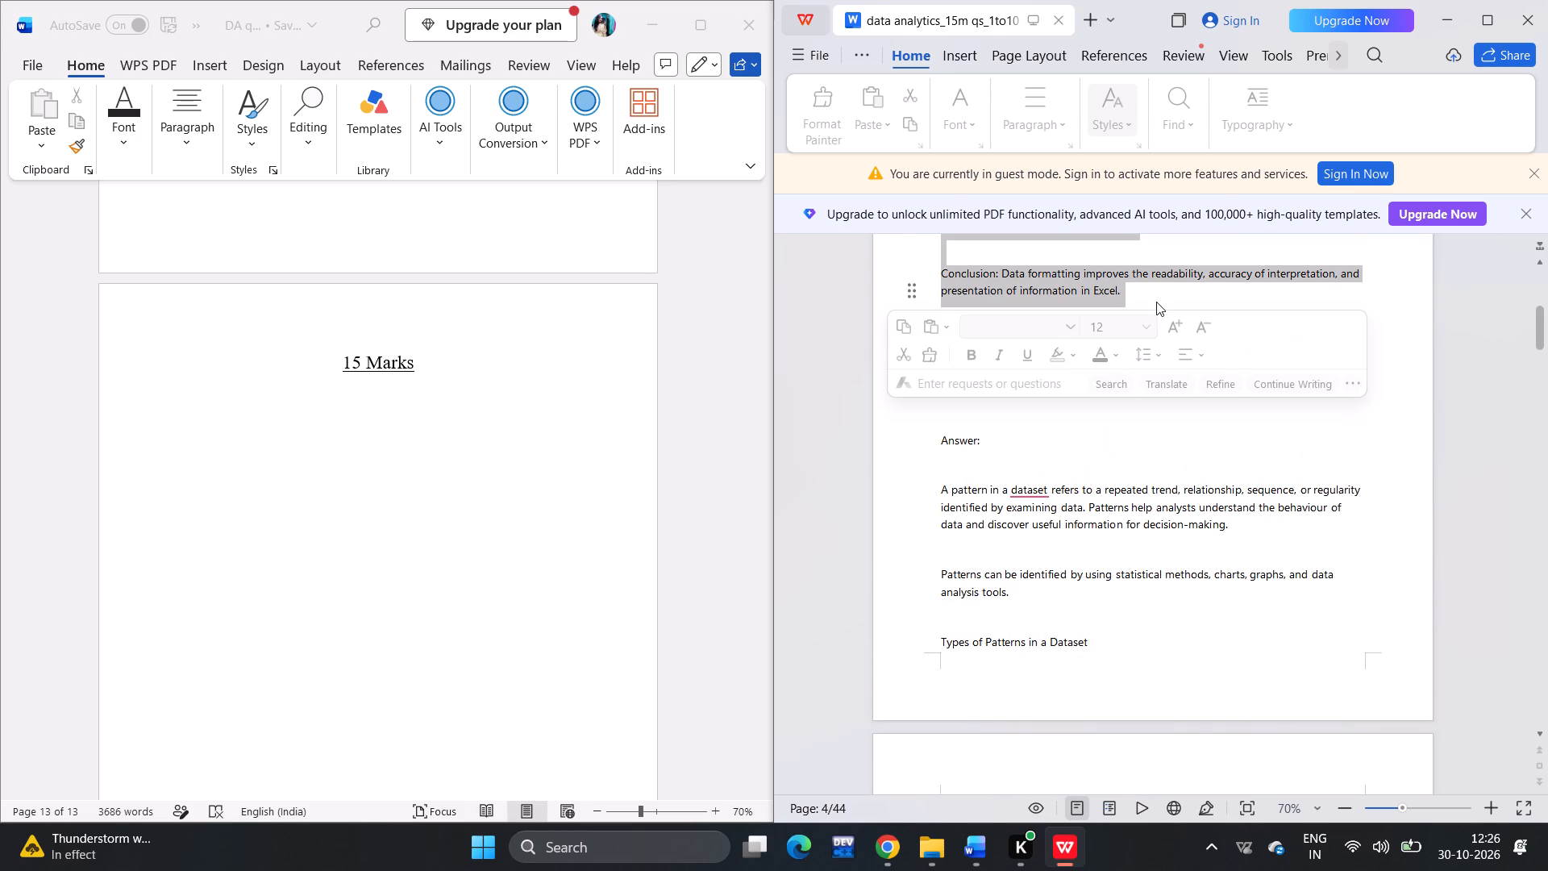
{"action": "key", "text": "ctrl+c"}
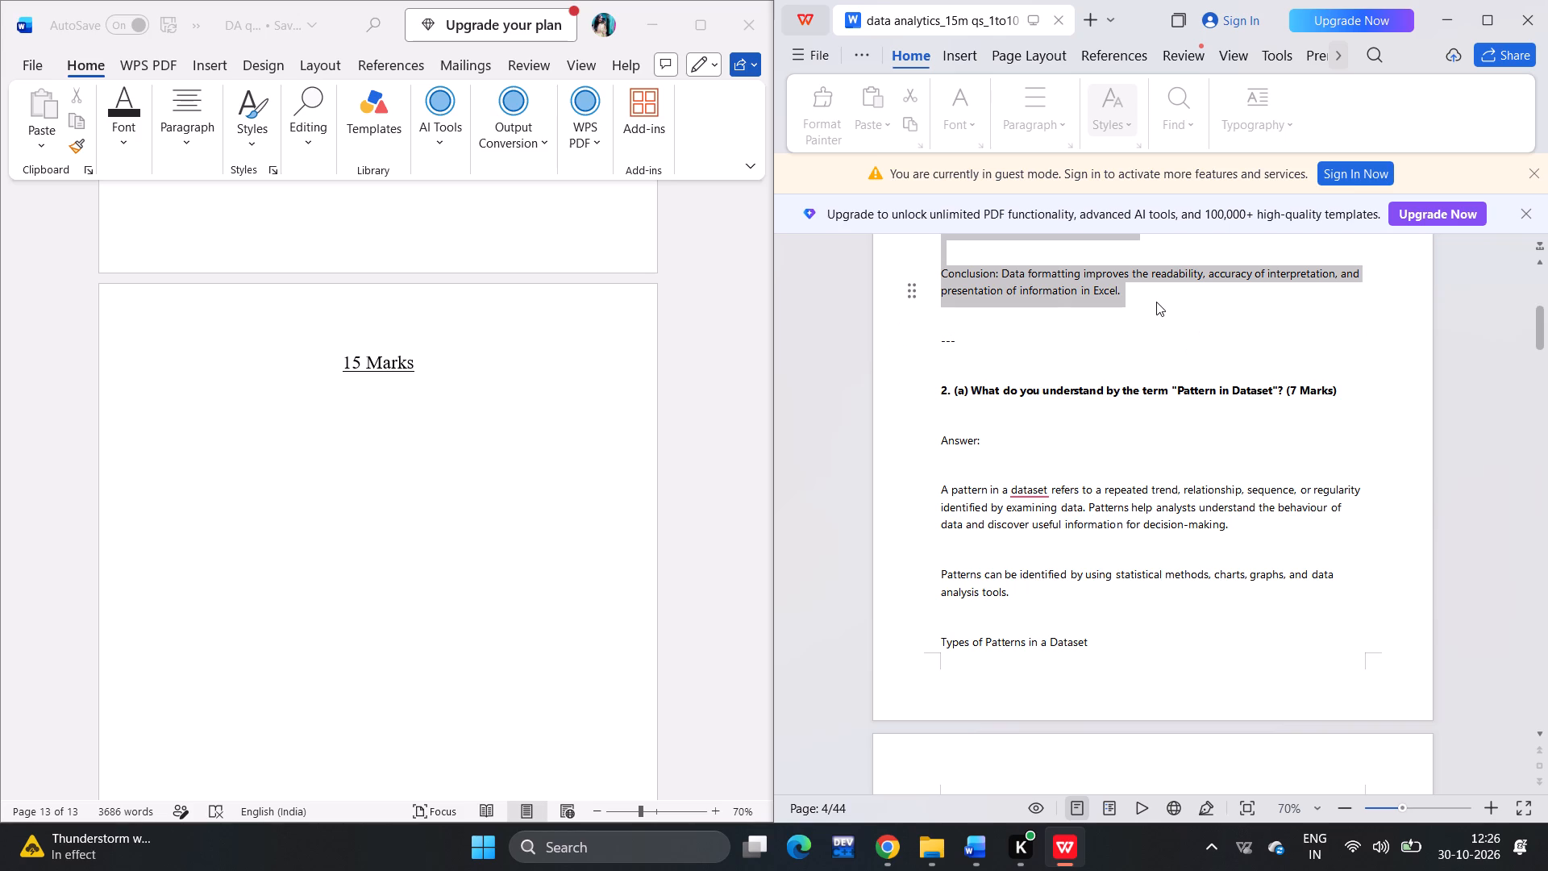
{"action": "left_click", "coordinate": [528, 433]}
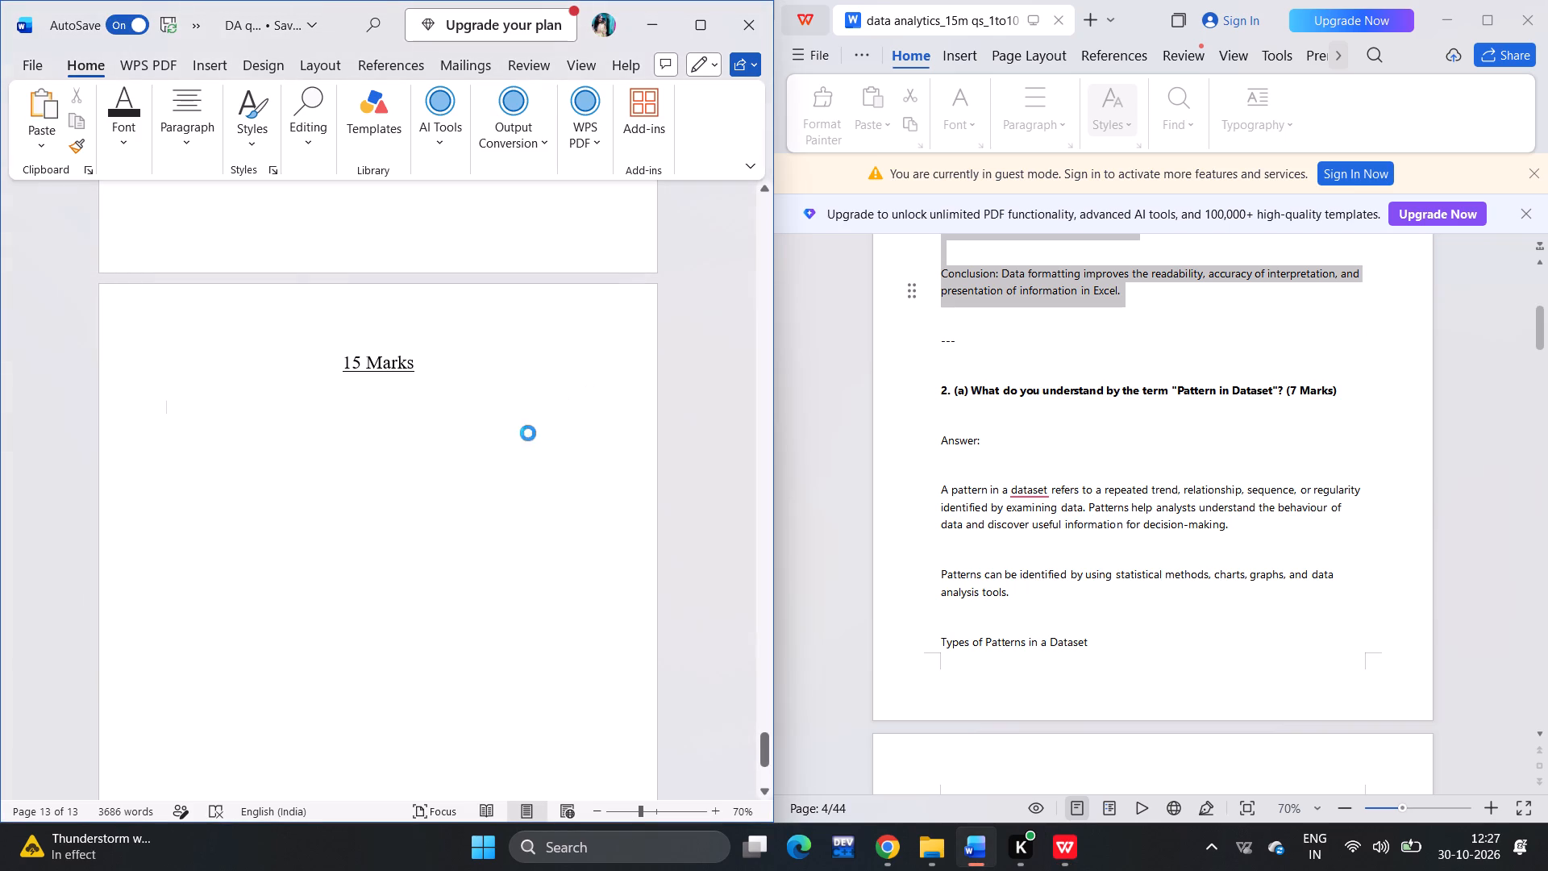
{"action": "key", "text": "ctrl+v"}
Set the line spacing of the whole pasted question 1 text, from part (a) through the data formatting conclusion, to 1.0.
{"action": "scroll", "coordinate": [410, 405], "scroll_direction": "up", "scroll_amount": 3}
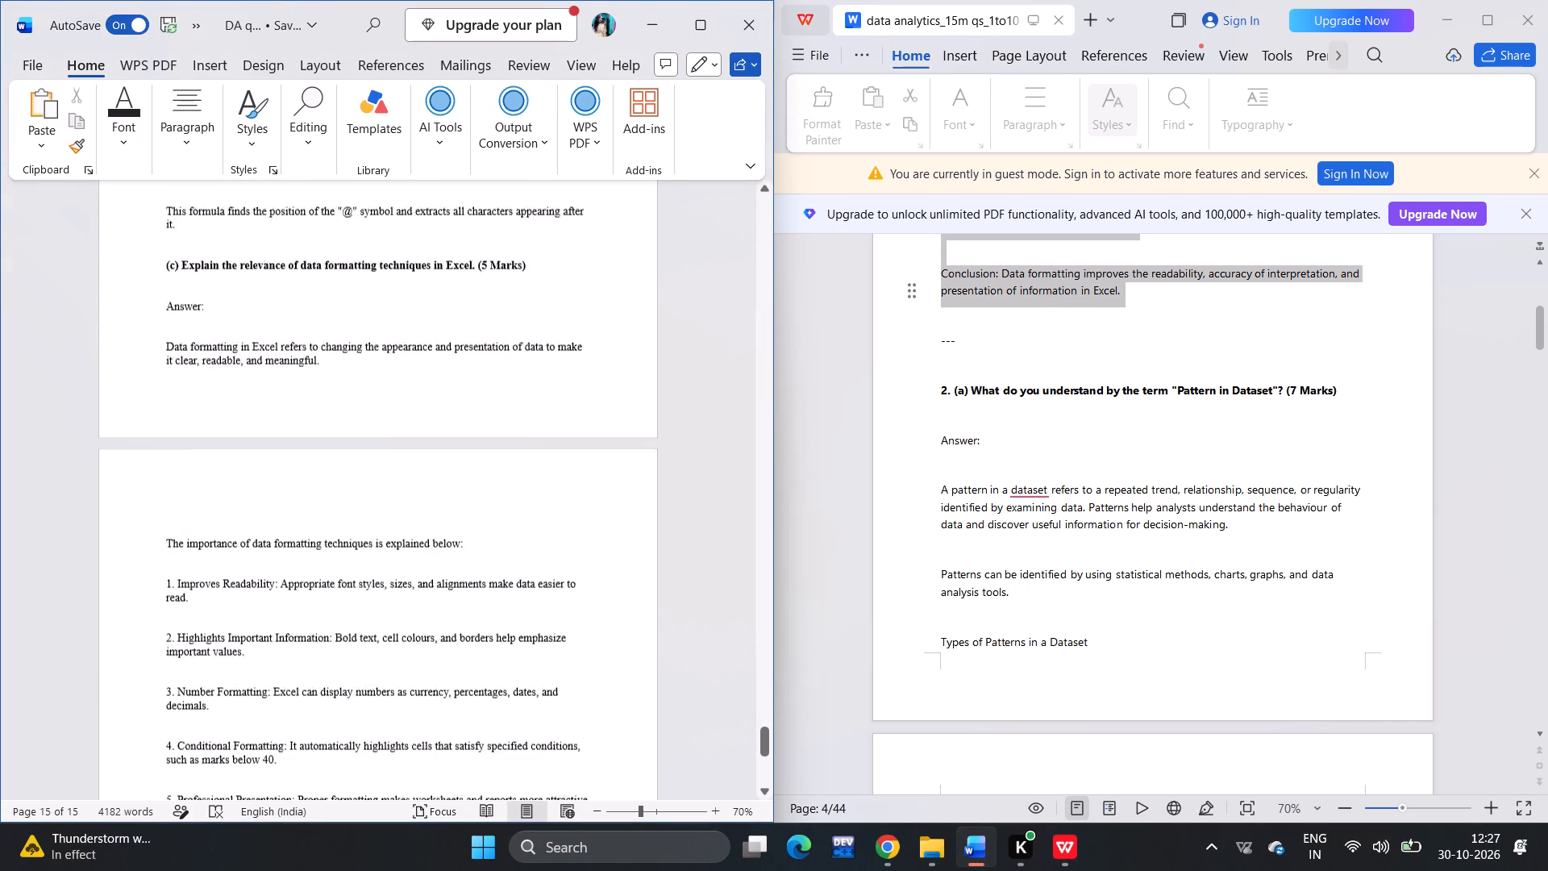
{"action": "scroll", "coordinate": [410, 405], "scroll_direction": "up", "scroll_amount": 10}
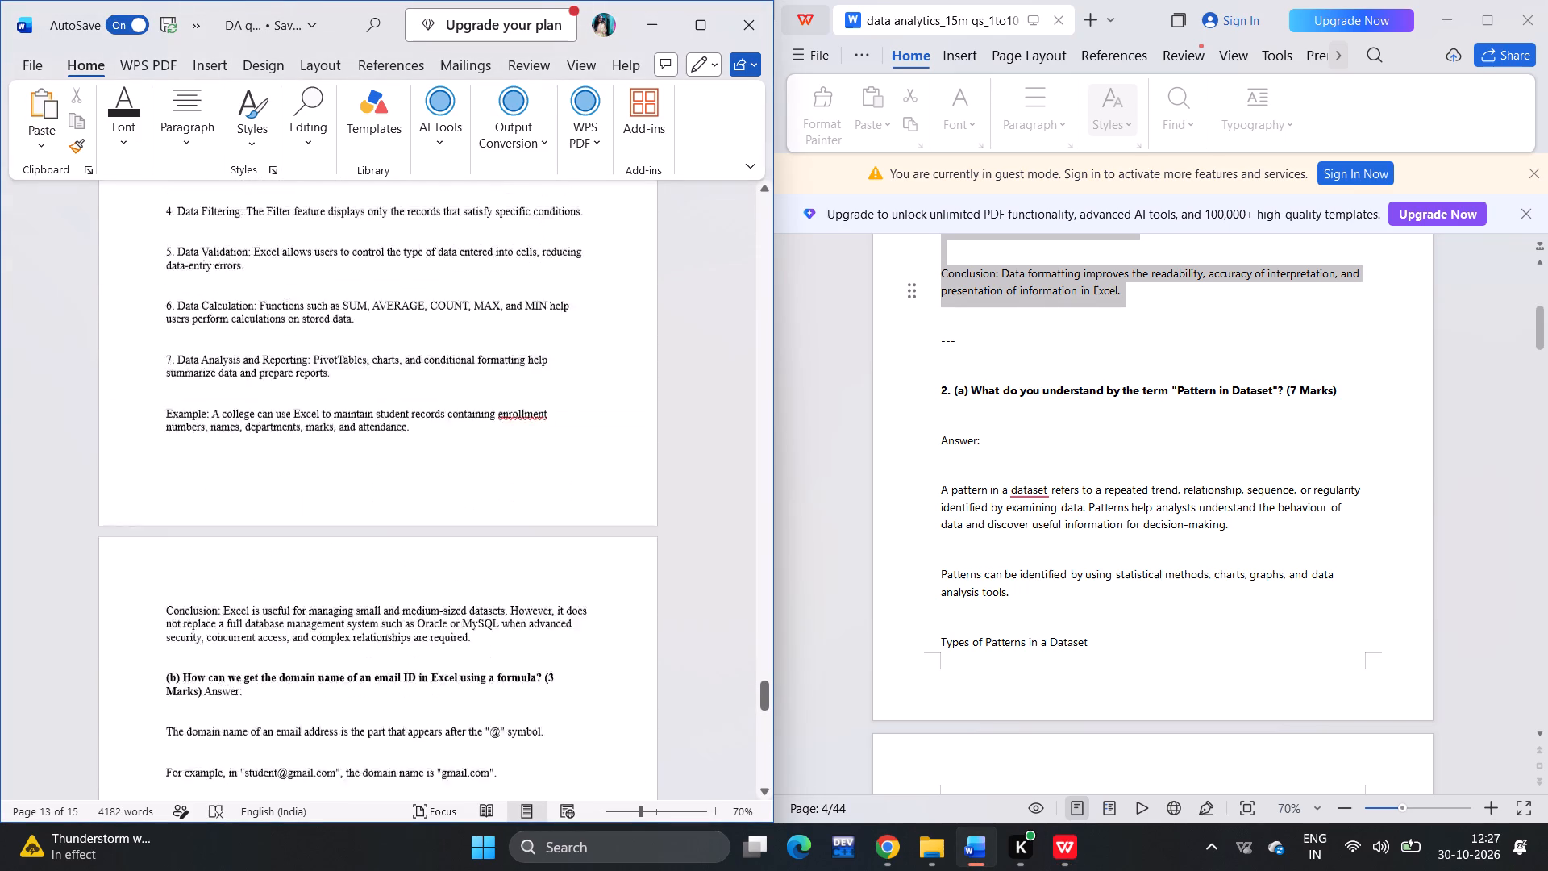
{"action": "scroll", "coordinate": [410, 405], "scroll_direction": "up", "scroll_amount": 4}
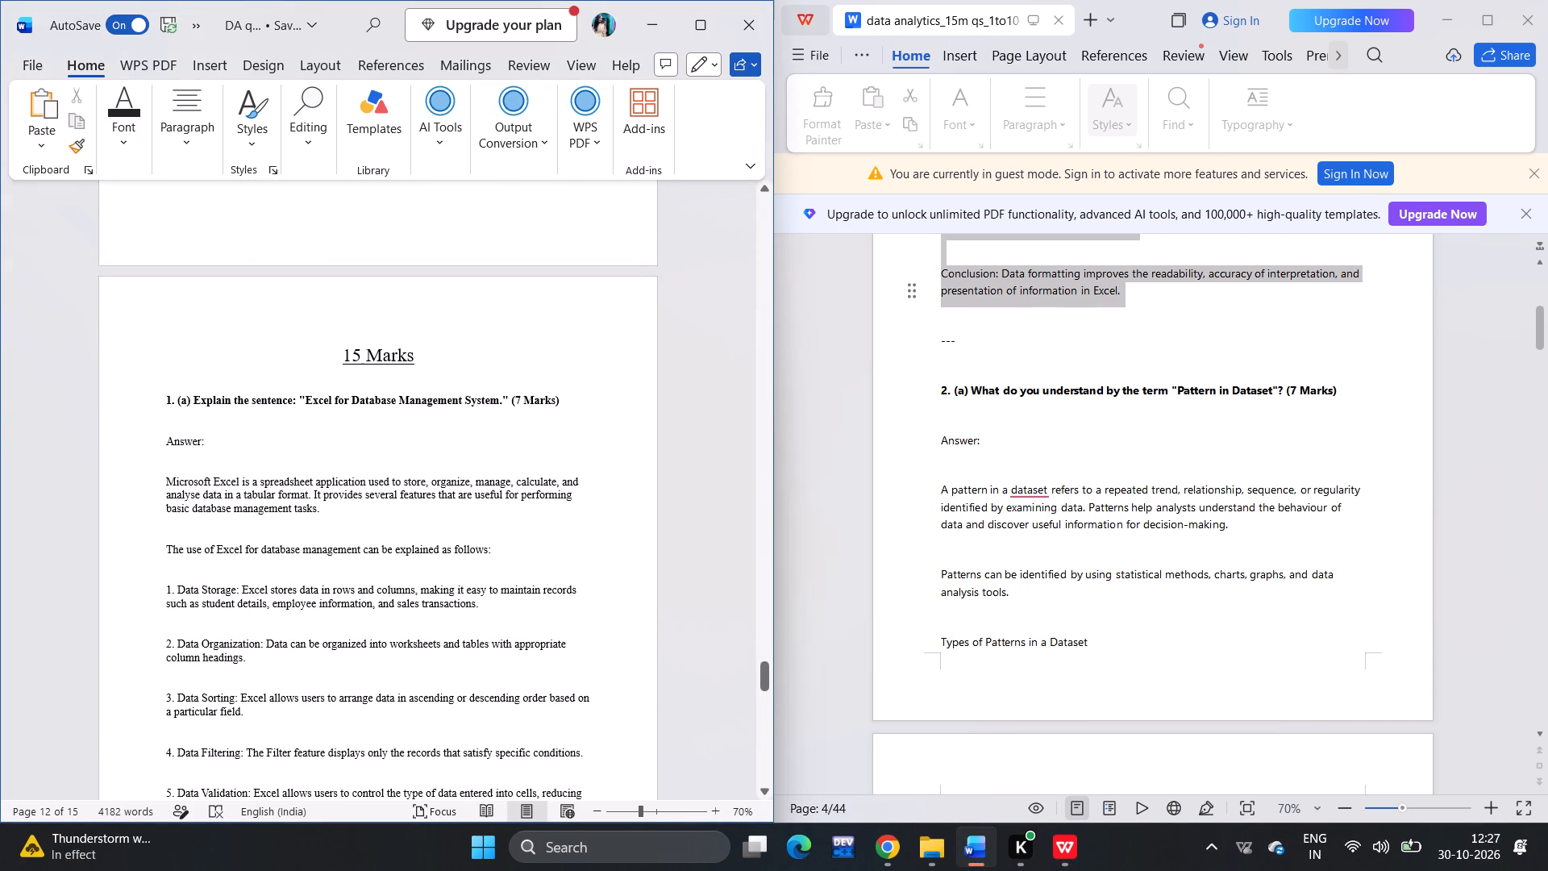
{"action": "left_click_drag", "start_coordinate": [162, 397], "coordinate": [202, 723]}
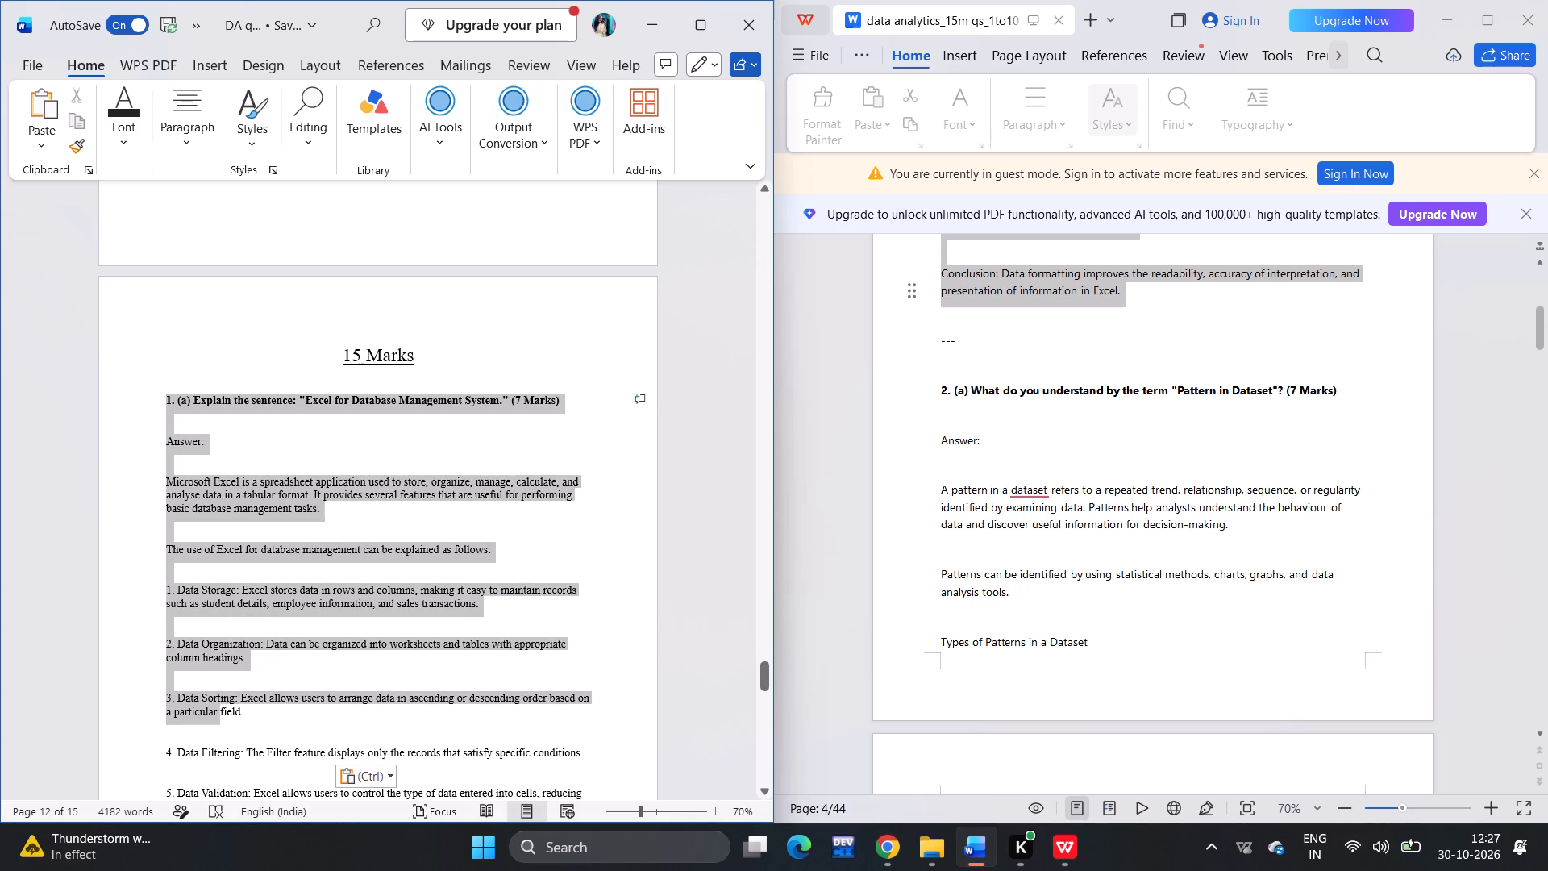
{"action": "left_click_drag", "start_coordinate": [202, 723], "coordinate": [228, 765]}
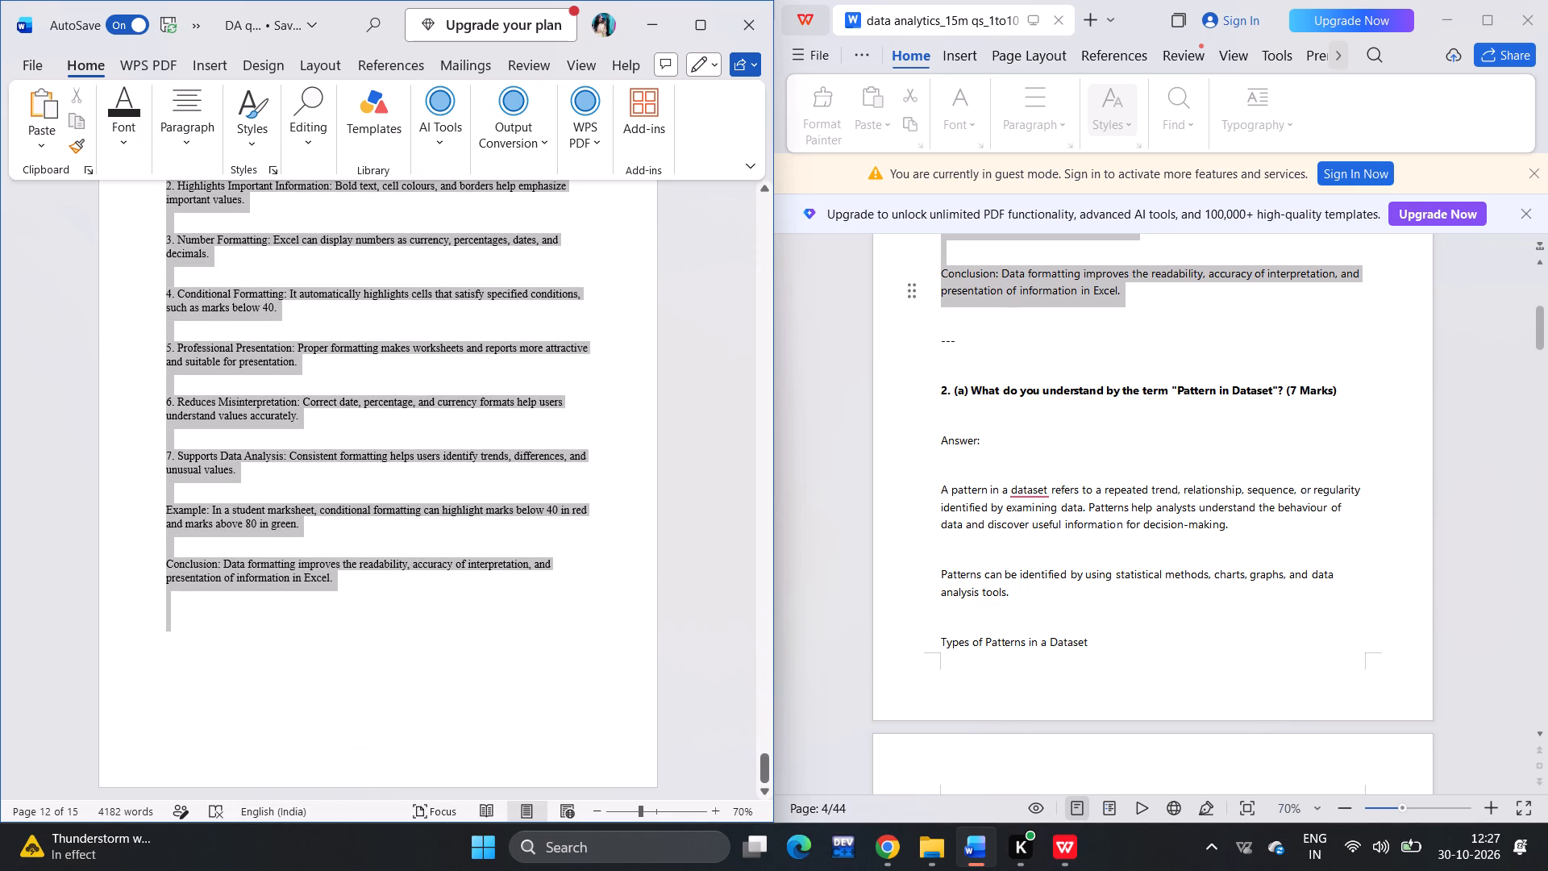
{"action": "left_click_drag", "start_coordinate": [228, 765], "coordinate": [295, 636]}
{"action": "left_click_drag", "start_coordinate": [173, 133], "coordinate": [288, 223]}
{"action": "left_click", "coordinate": [288, 223]}
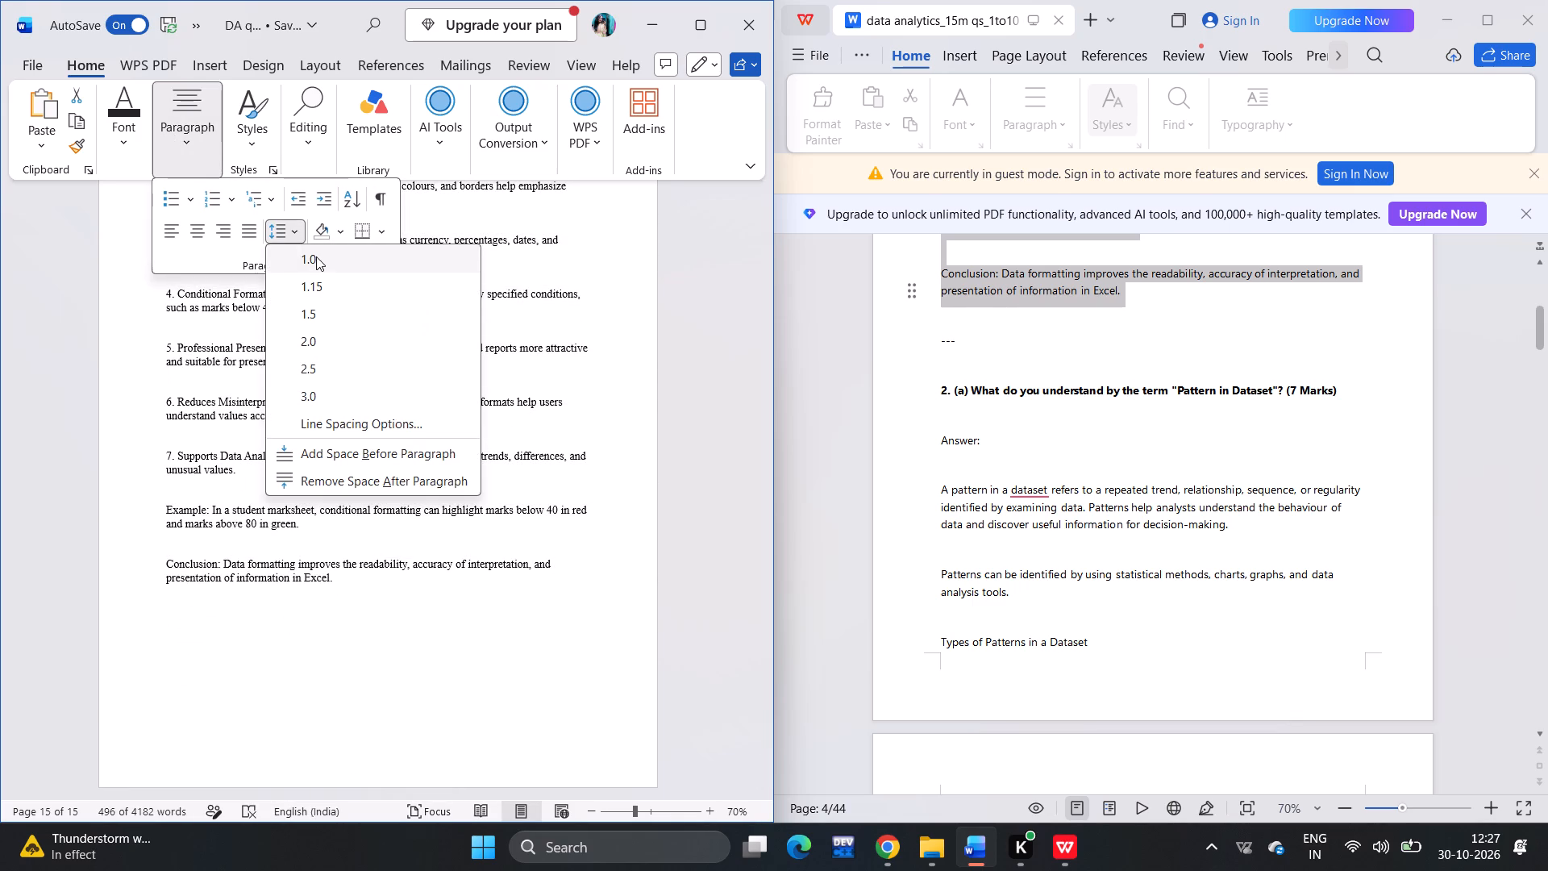
{"action": "left_click", "coordinate": [317, 257]}
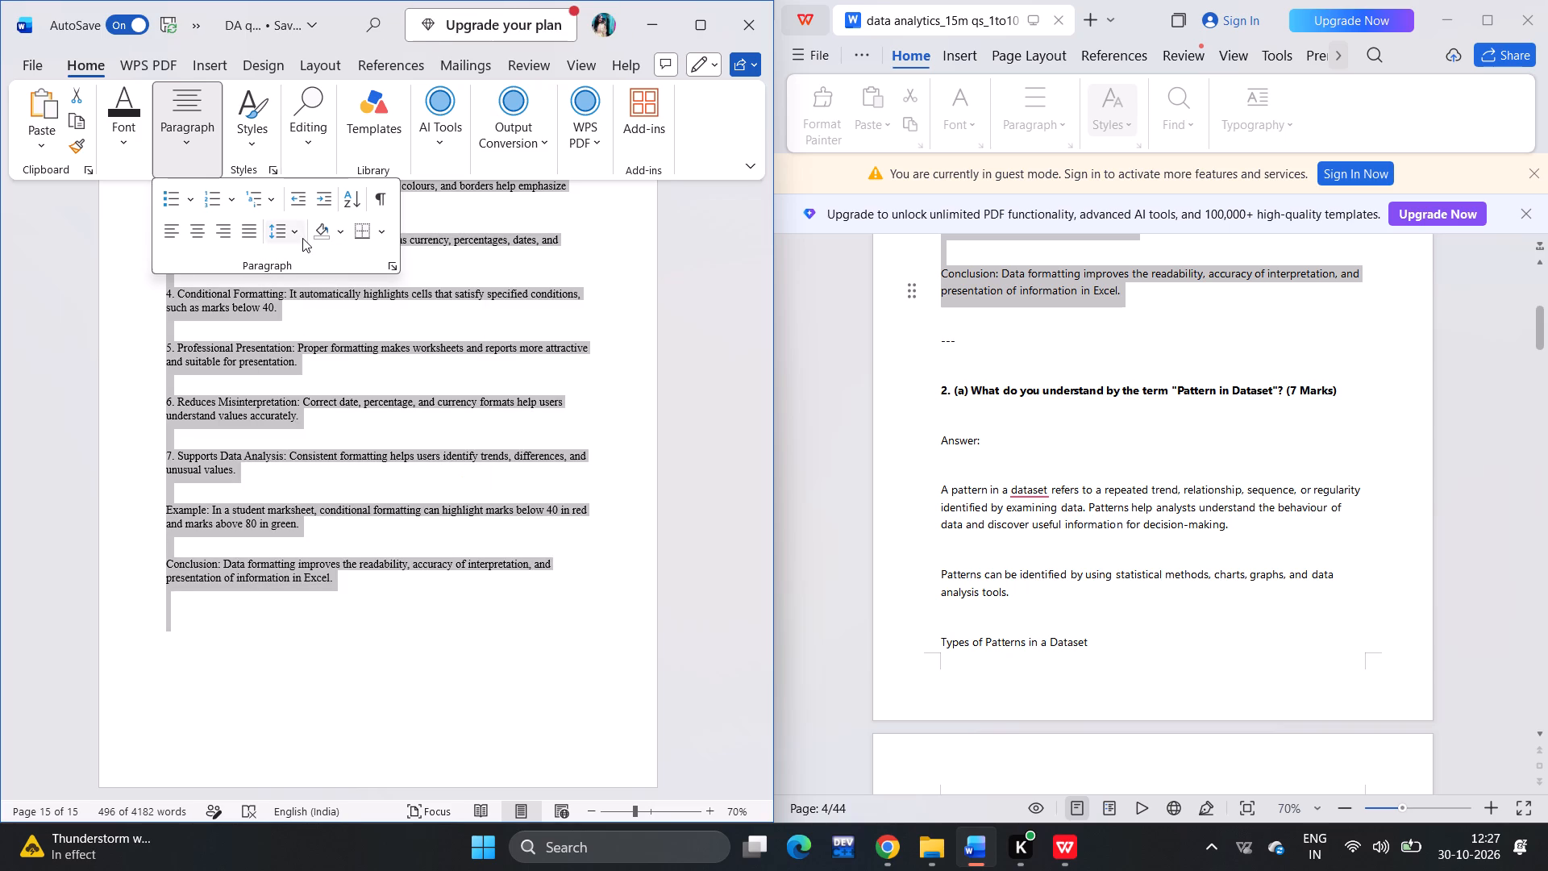
{"action": "left_click", "coordinate": [302, 238]}
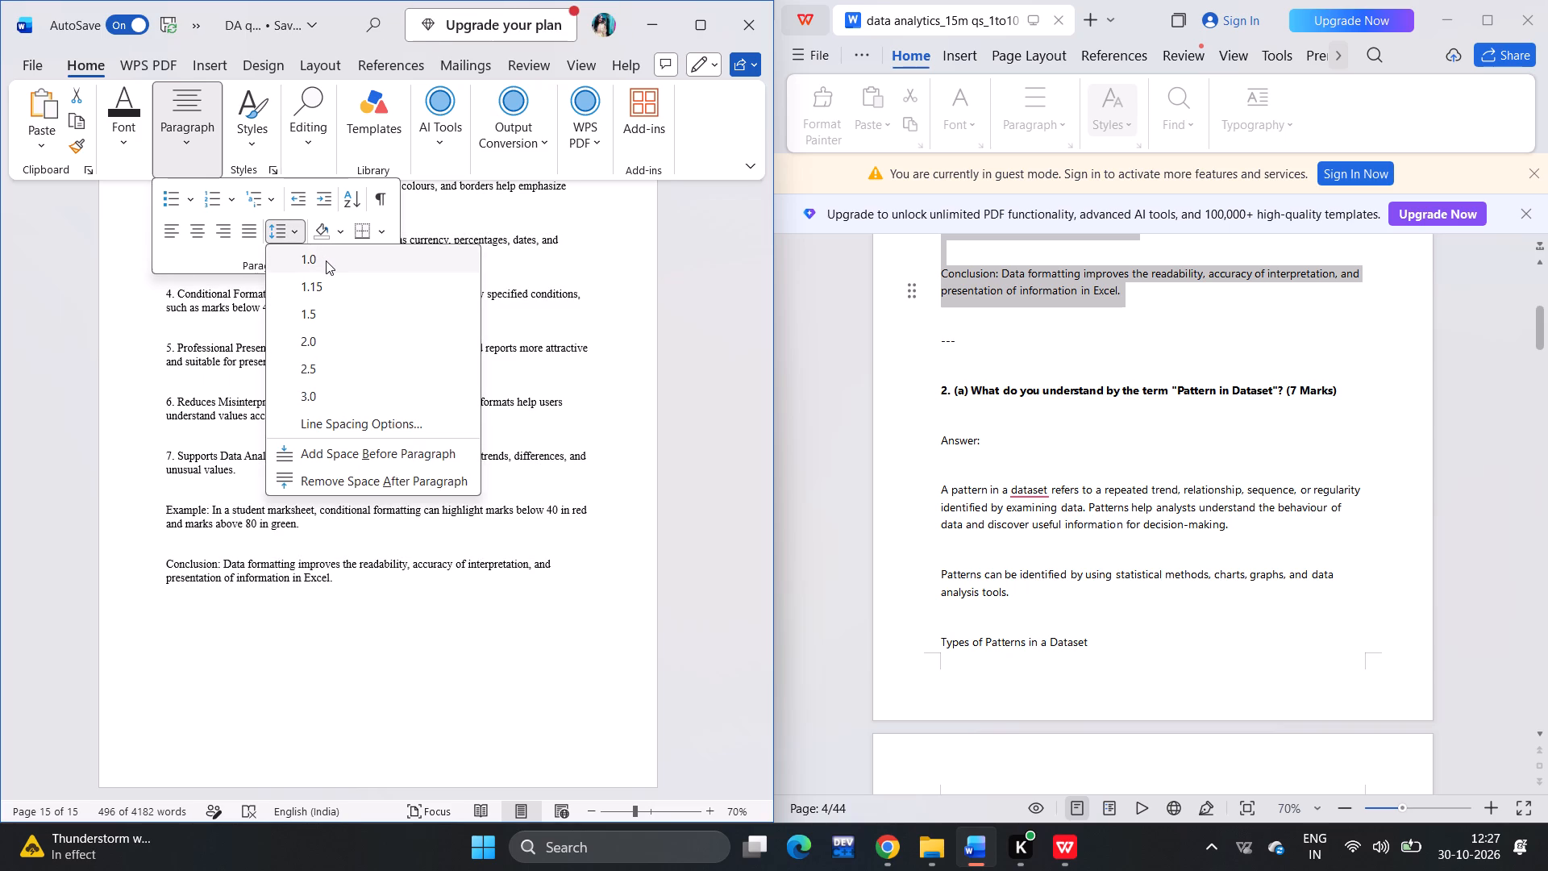
{"action": "left_click", "coordinate": [326, 263]}
{"action": "left_click", "coordinate": [438, 440]}
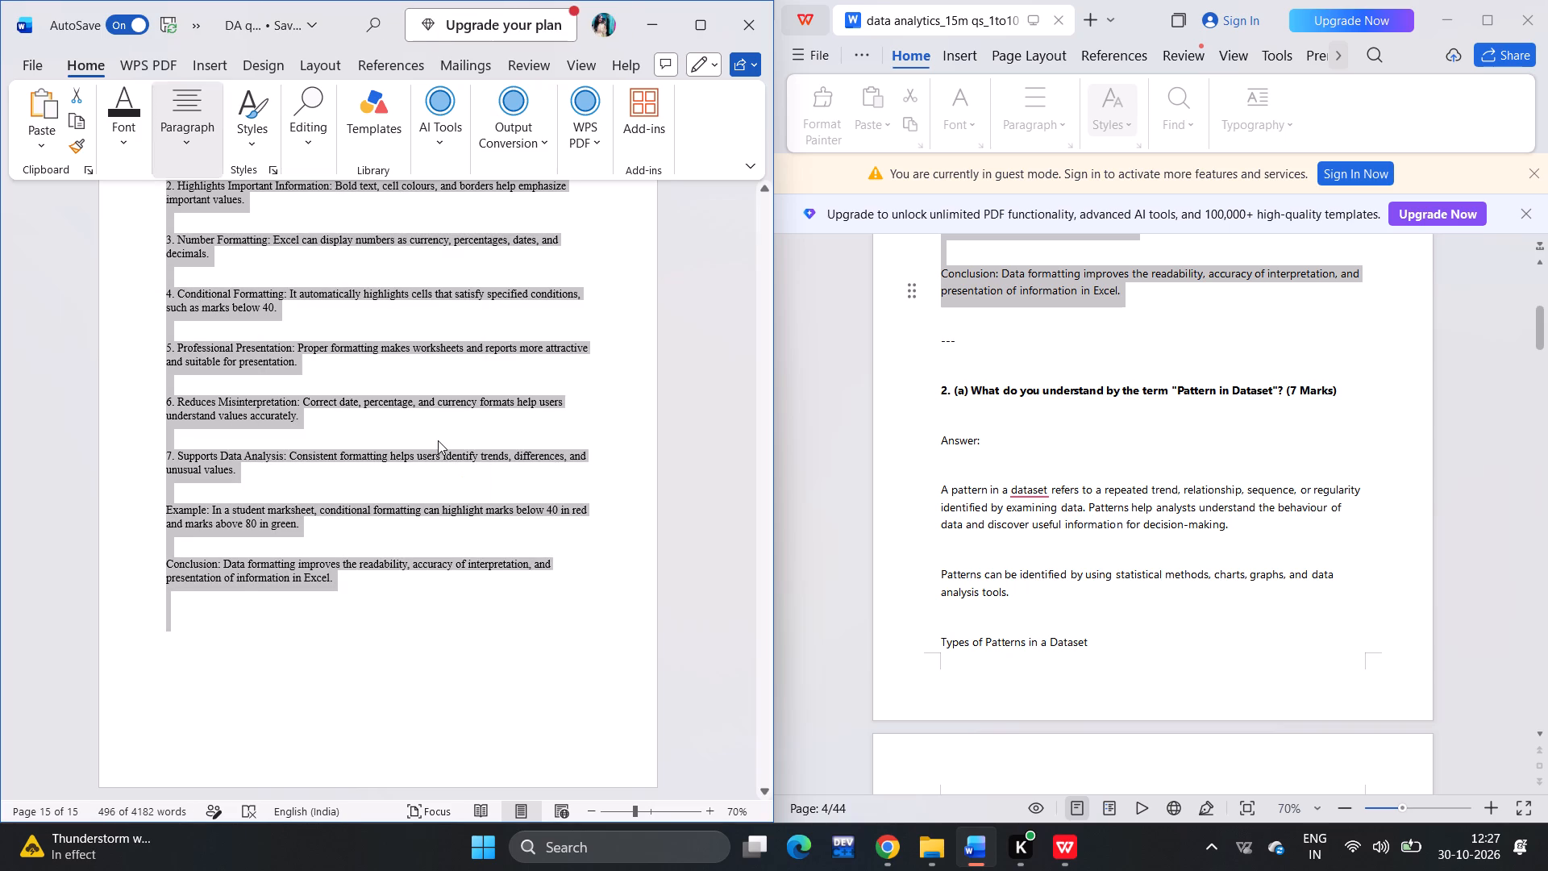
Delete the blank line between the Excel database conclusion and the part (b) question heading.
{"action": "scroll", "coordinate": [465, 320], "scroll_direction": "up", "scroll_amount": 9}
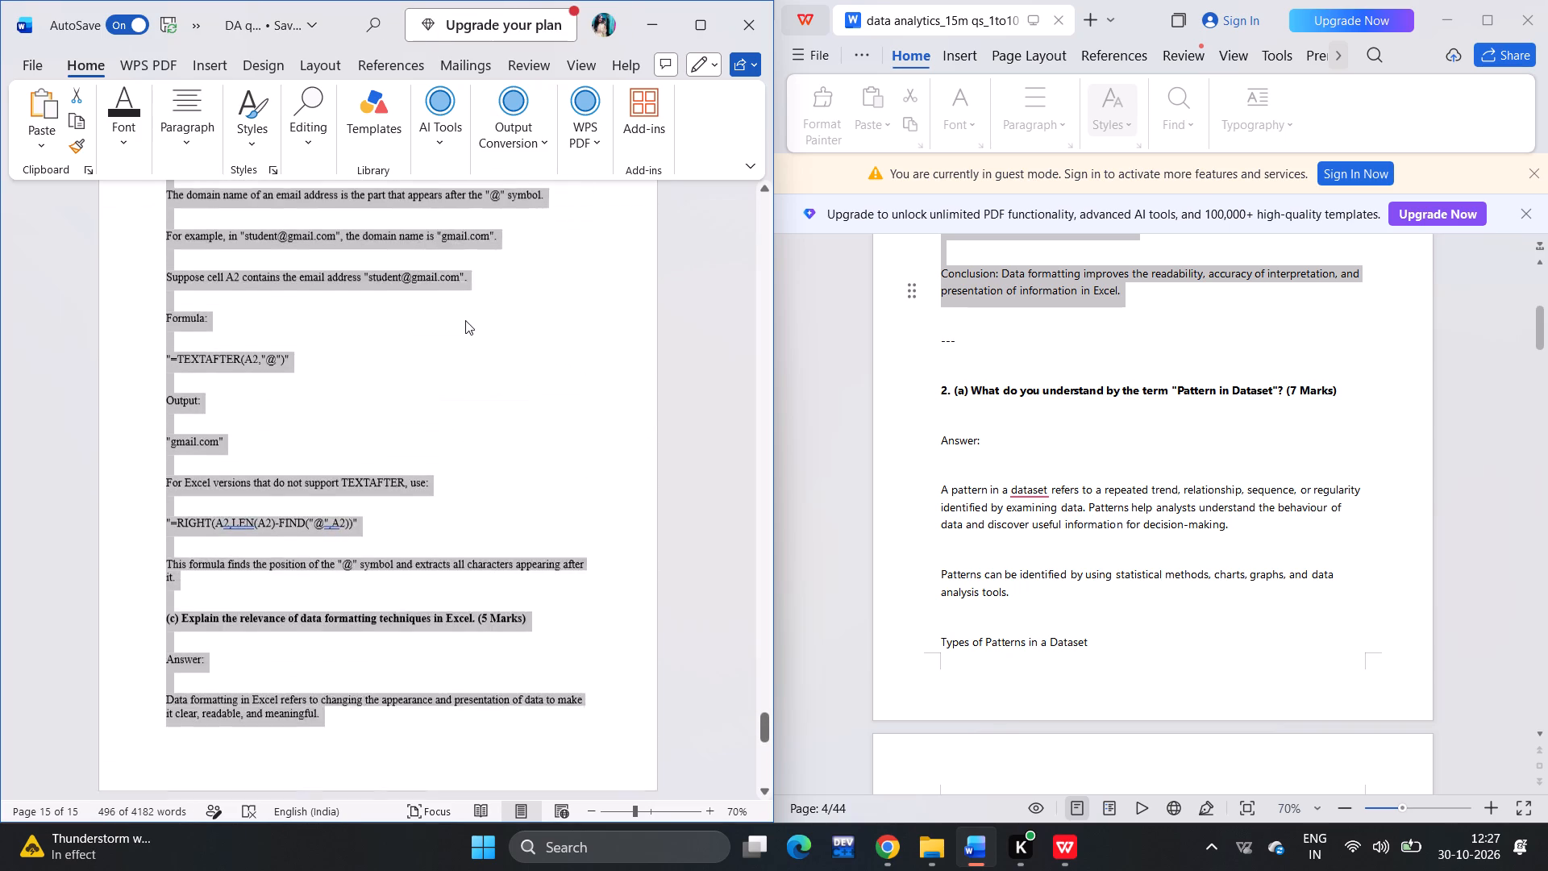
{"action": "scroll", "coordinate": [465, 320], "scroll_direction": "up", "scroll_amount": 1}
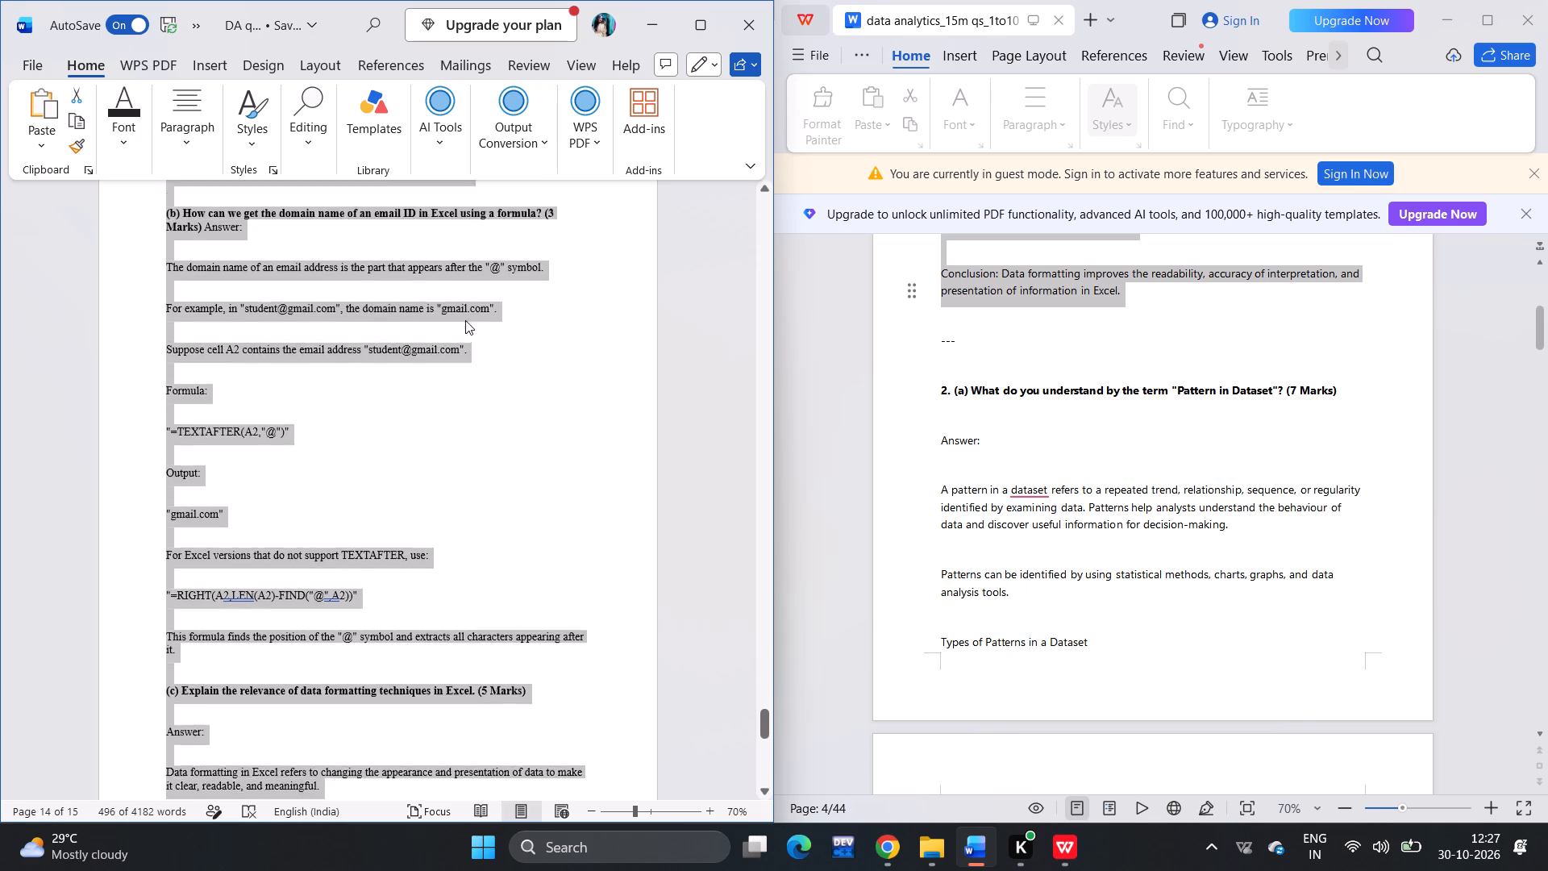
{"action": "scroll", "coordinate": [465, 320], "scroll_direction": "up", "scroll_amount": 1}
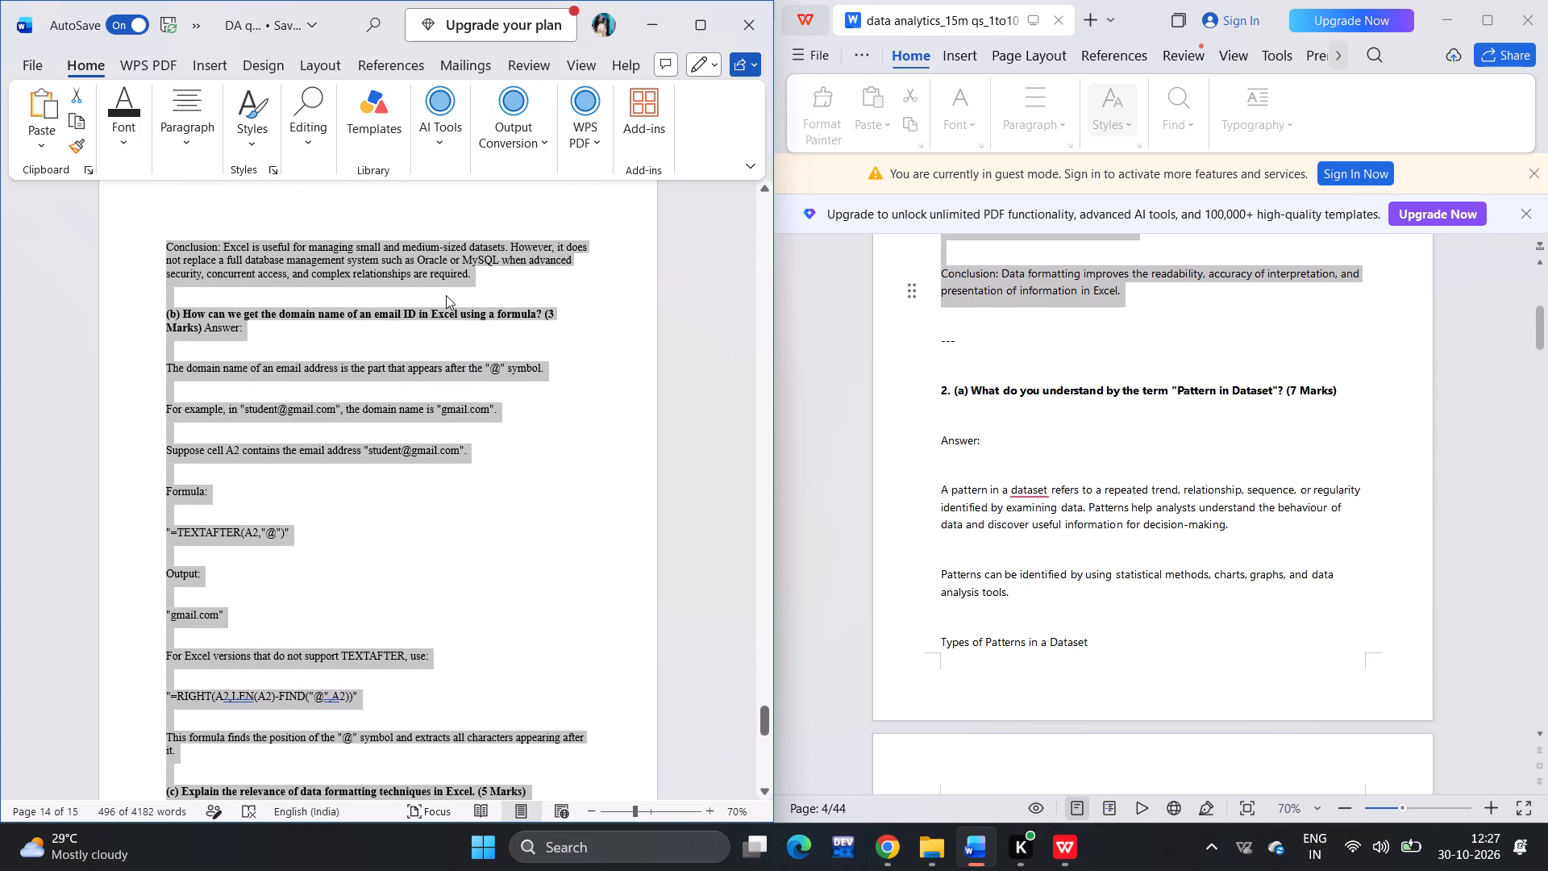
{"action": "left_click", "coordinate": [446, 295]}
{"action": "key", "text": "BackSpace"}
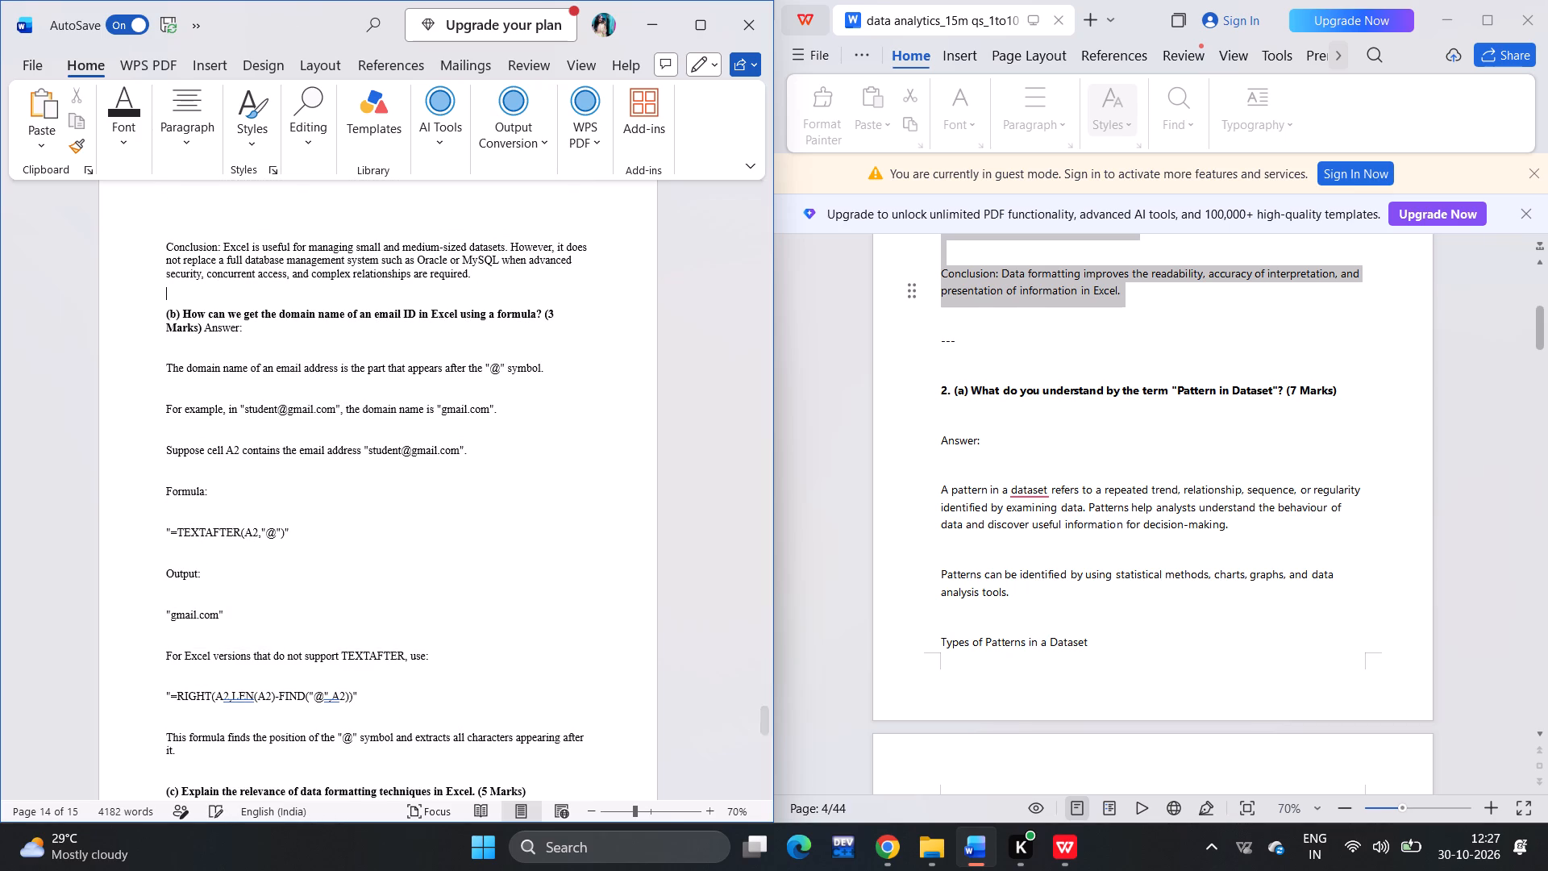
{"action": "key", "text": "BackSpace"}
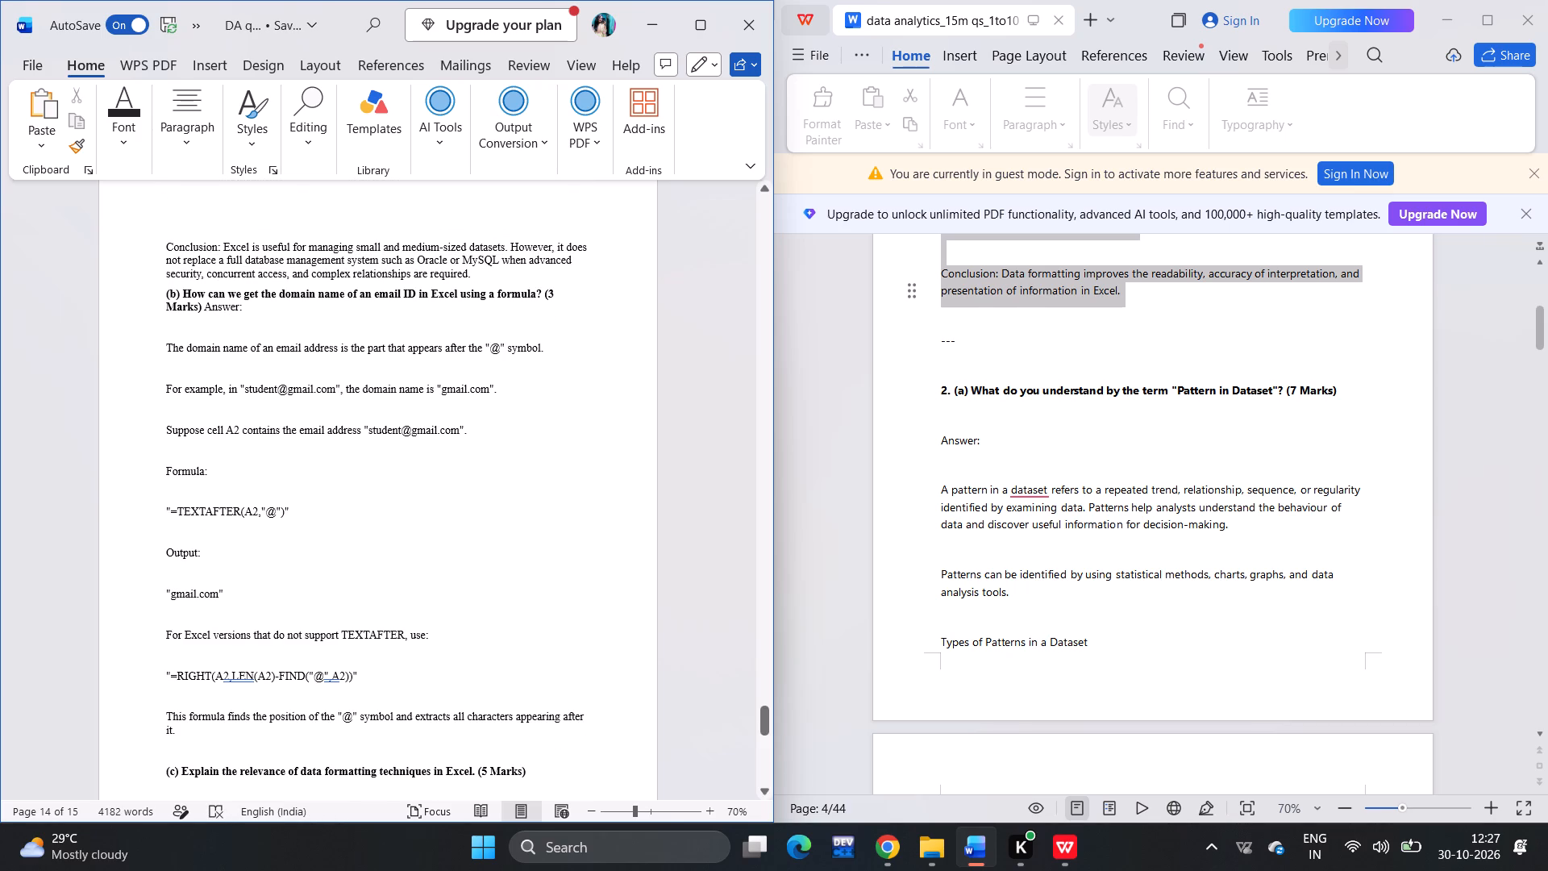
Move "Answer:" onto its own line below the part (b) question heading.
{"action": "scroll", "coordinate": [278, 313], "scroll_direction": "up", "scroll_amount": 1}
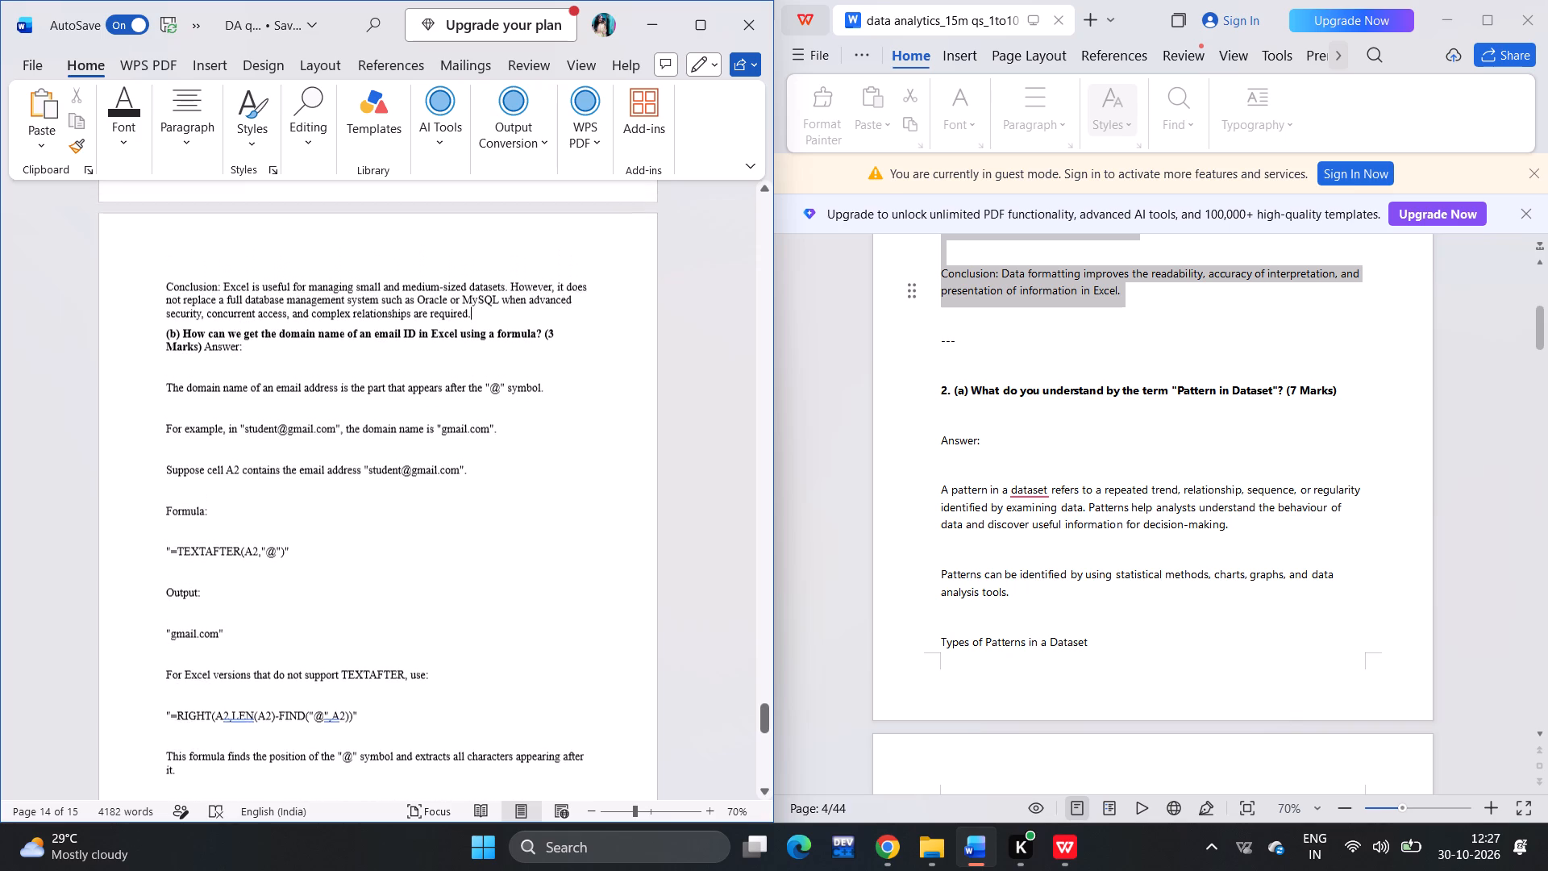
{"action": "scroll", "coordinate": [278, 313], "scroll_direction": "up", "scroll_amount": 1}
{"action": "scroll", "coordinate": [278, 313], "scroll_direction": "down", "scroll_amount": 1}
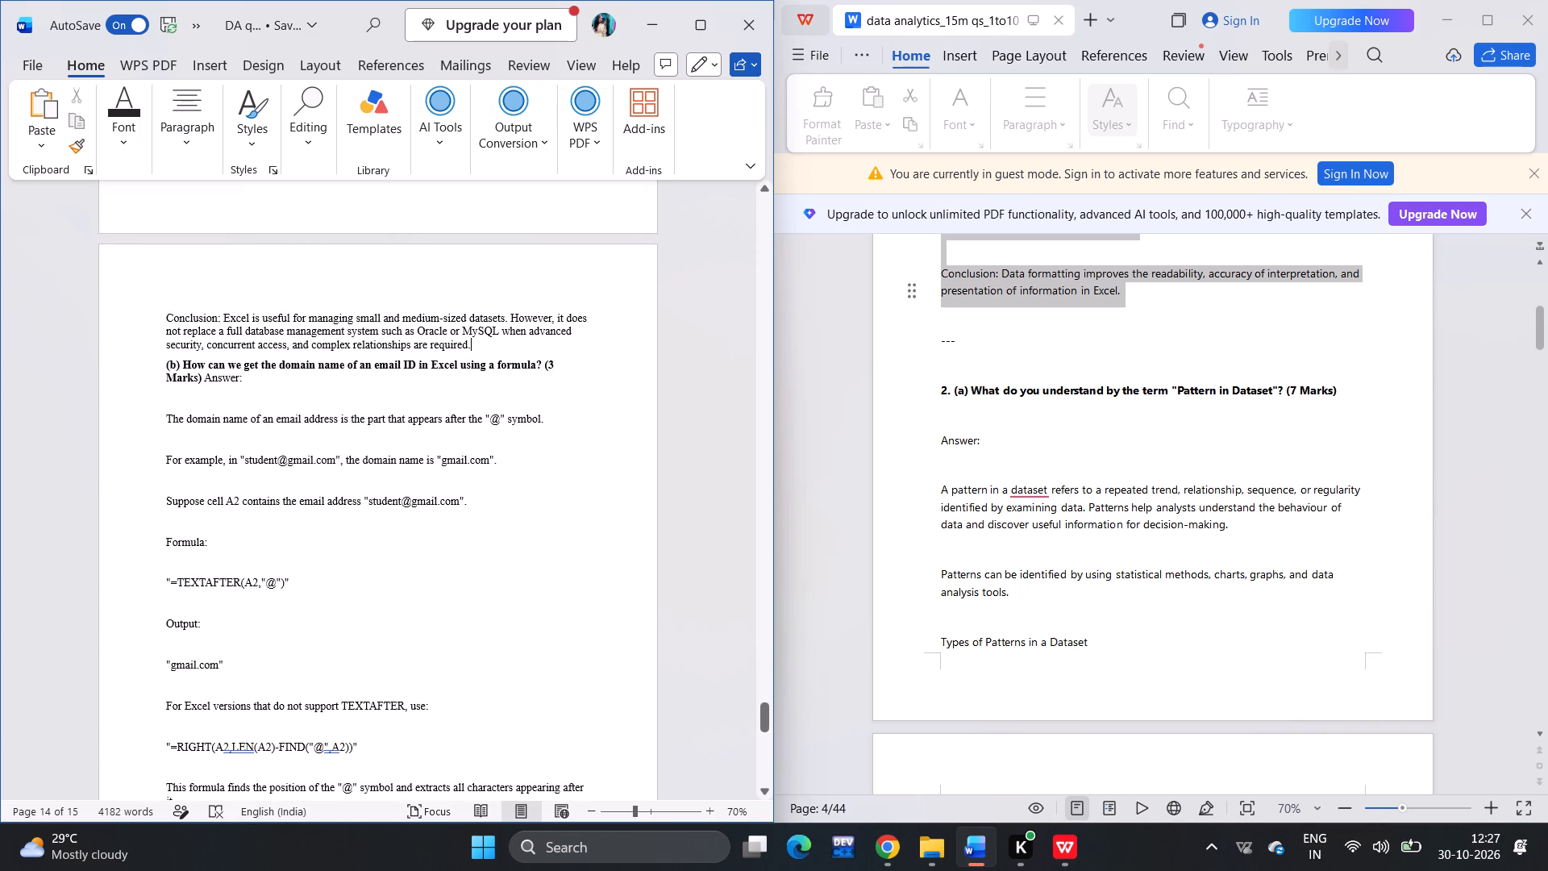
{"action": "left_click", "coordinate": [201, 379]}
{"action": "key", "text": "Return"}
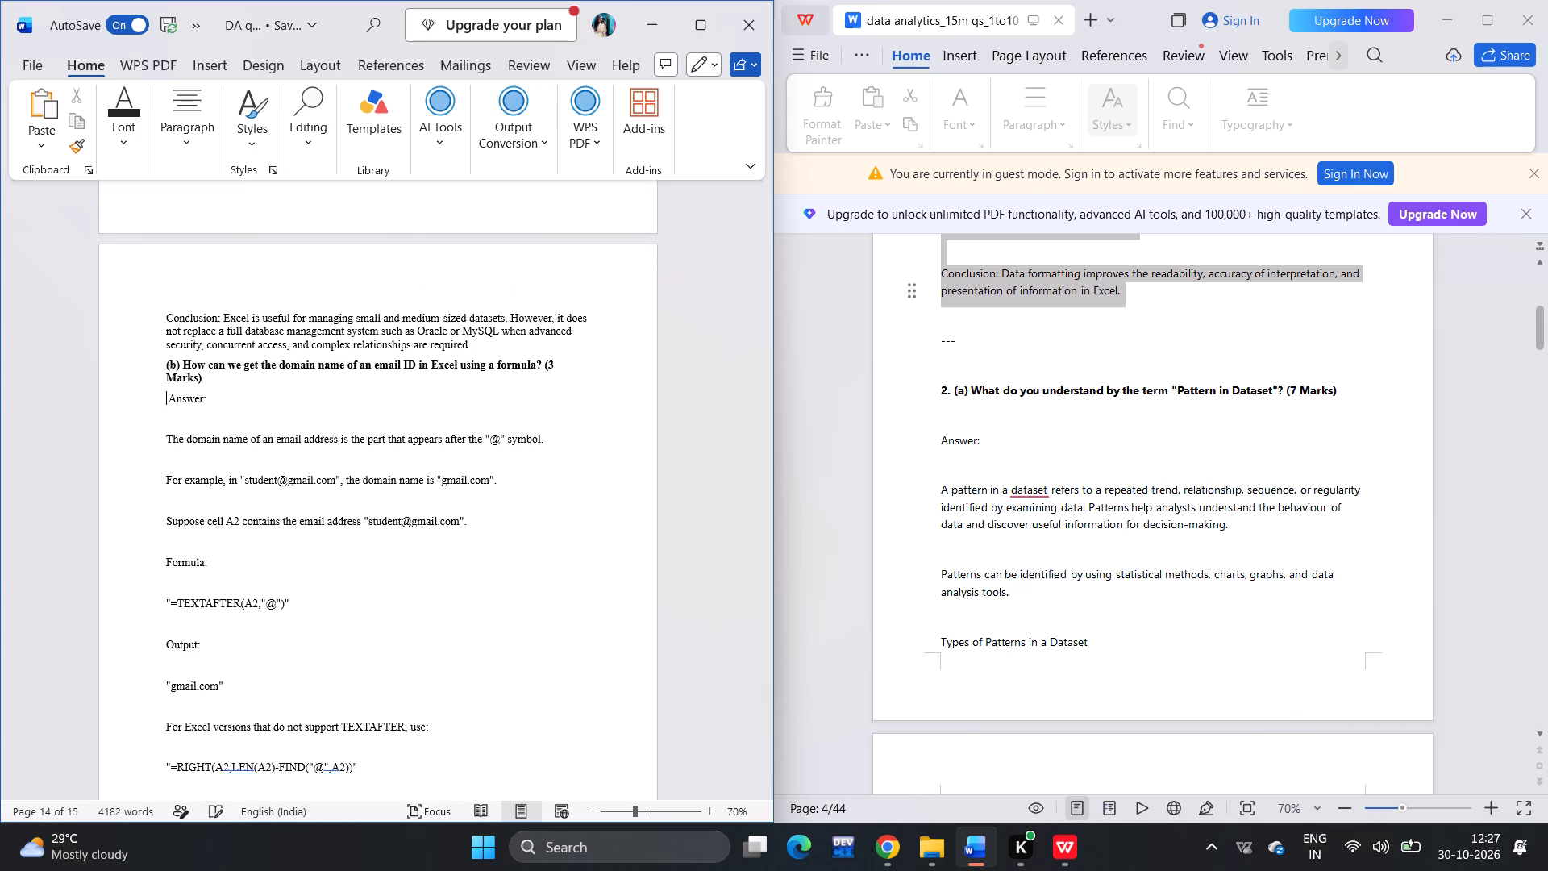
Delete the blank lines in part (b) between "Answer:" and the "Suppose cell A2" sentence.
{"action": "left_click", "coordinate": [210, 427]}
{"action": "key", "text": "BackSpace"}
{"action": "key", "text": "BackSpace"}
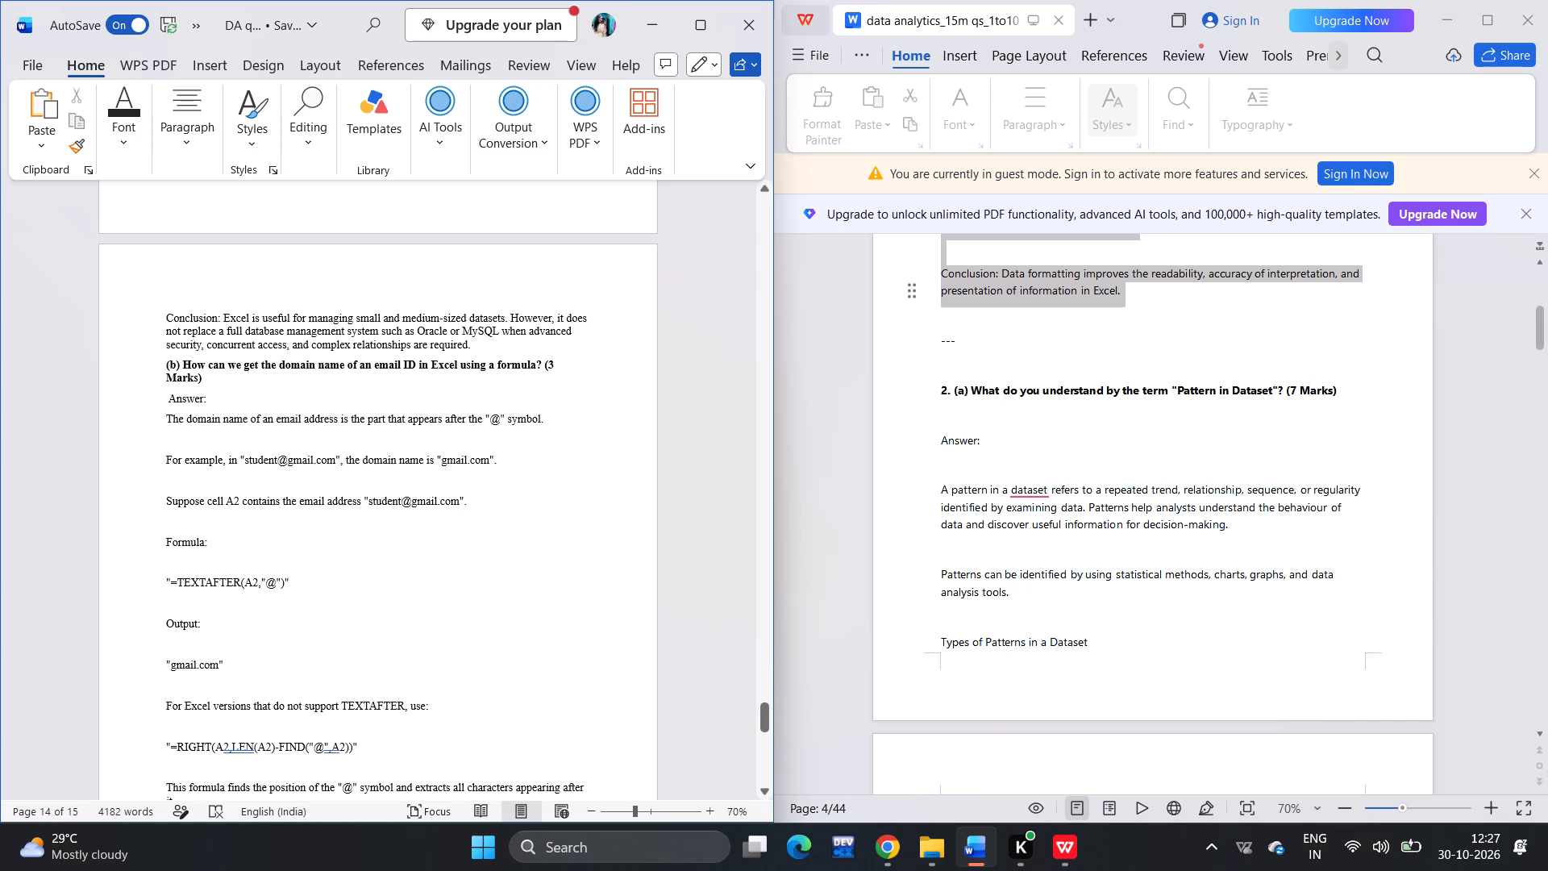
{"action": "left_click", "coordinate": [189, 442]}
{"action": "key", "text": "BackSpace"}
{"action": "key", "text": "BackSpace"}
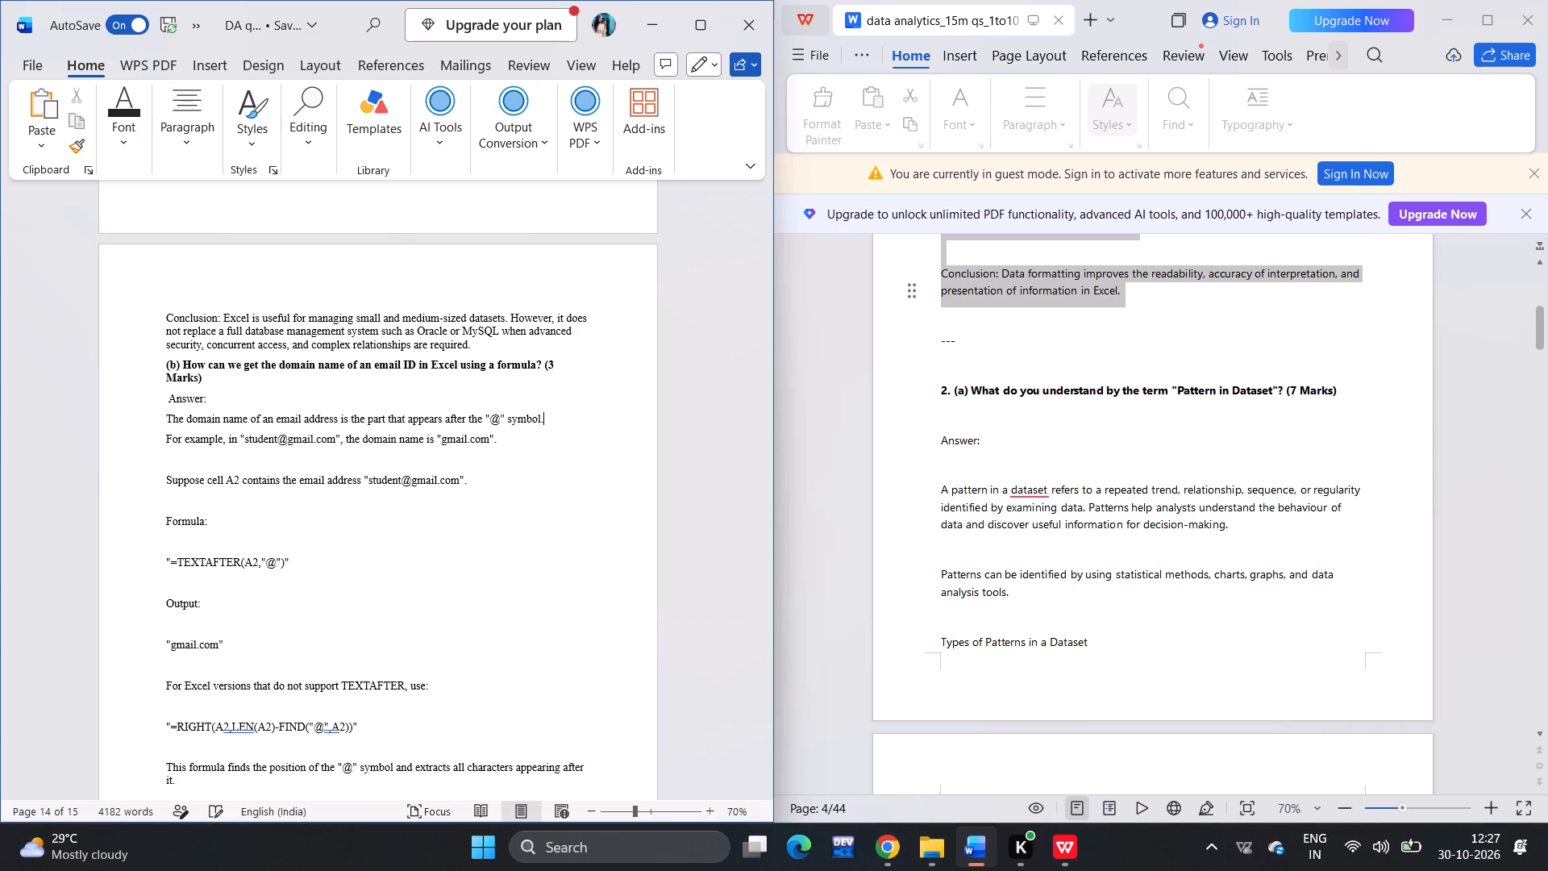
{"action": "left_click", "coordinate": [171, 473]}
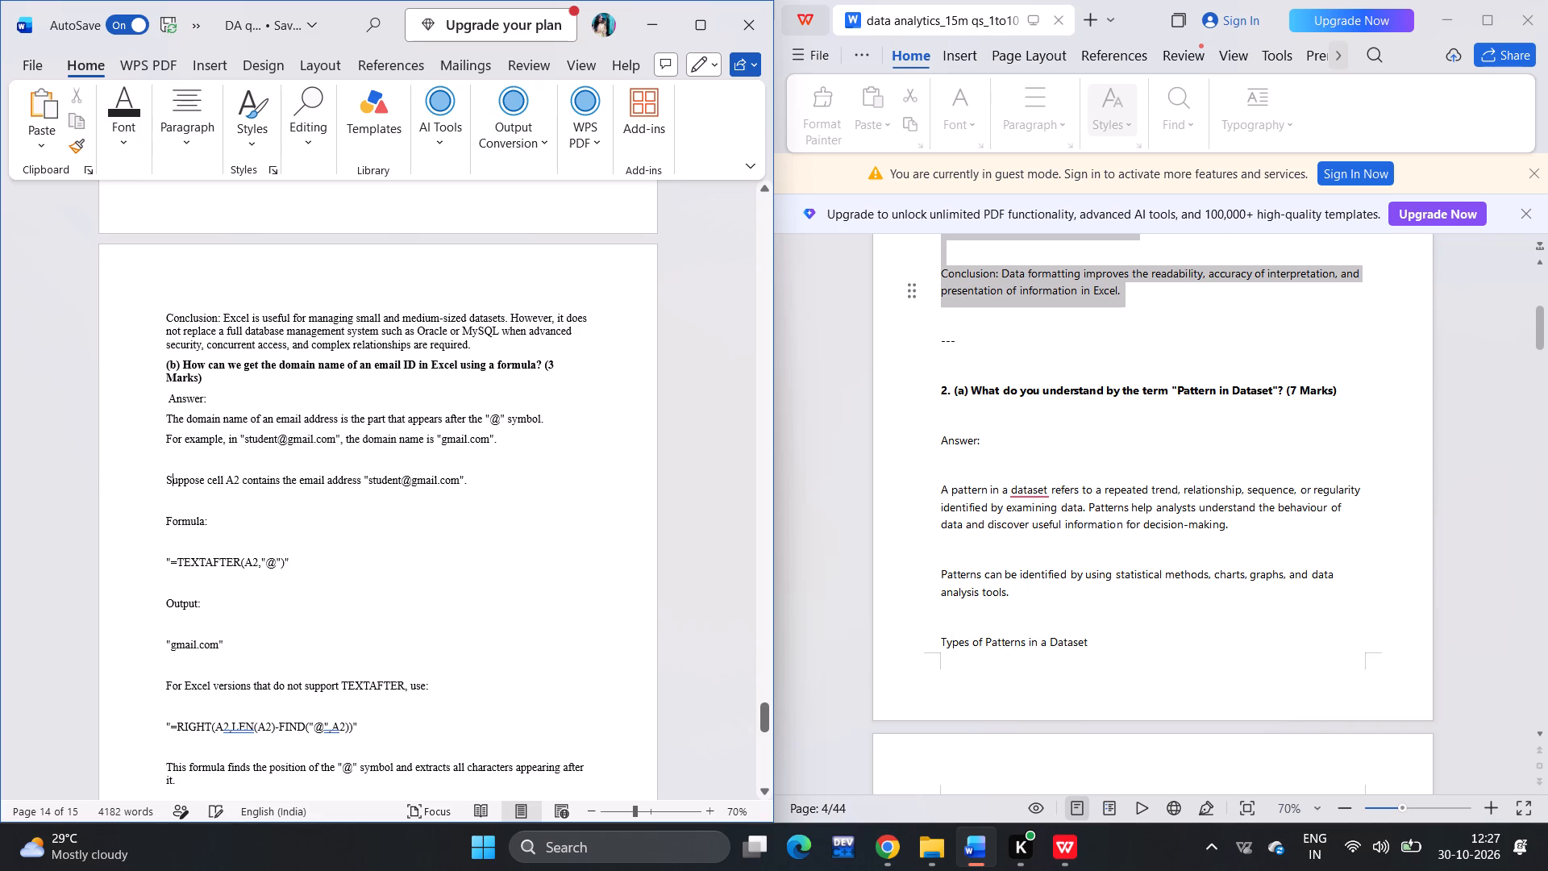
{"action": "left_click", "coordinate": [179, 460]}
{"action": "key", "text": "BackSpace"}
{"action": "key", "text": "BackSpace"}
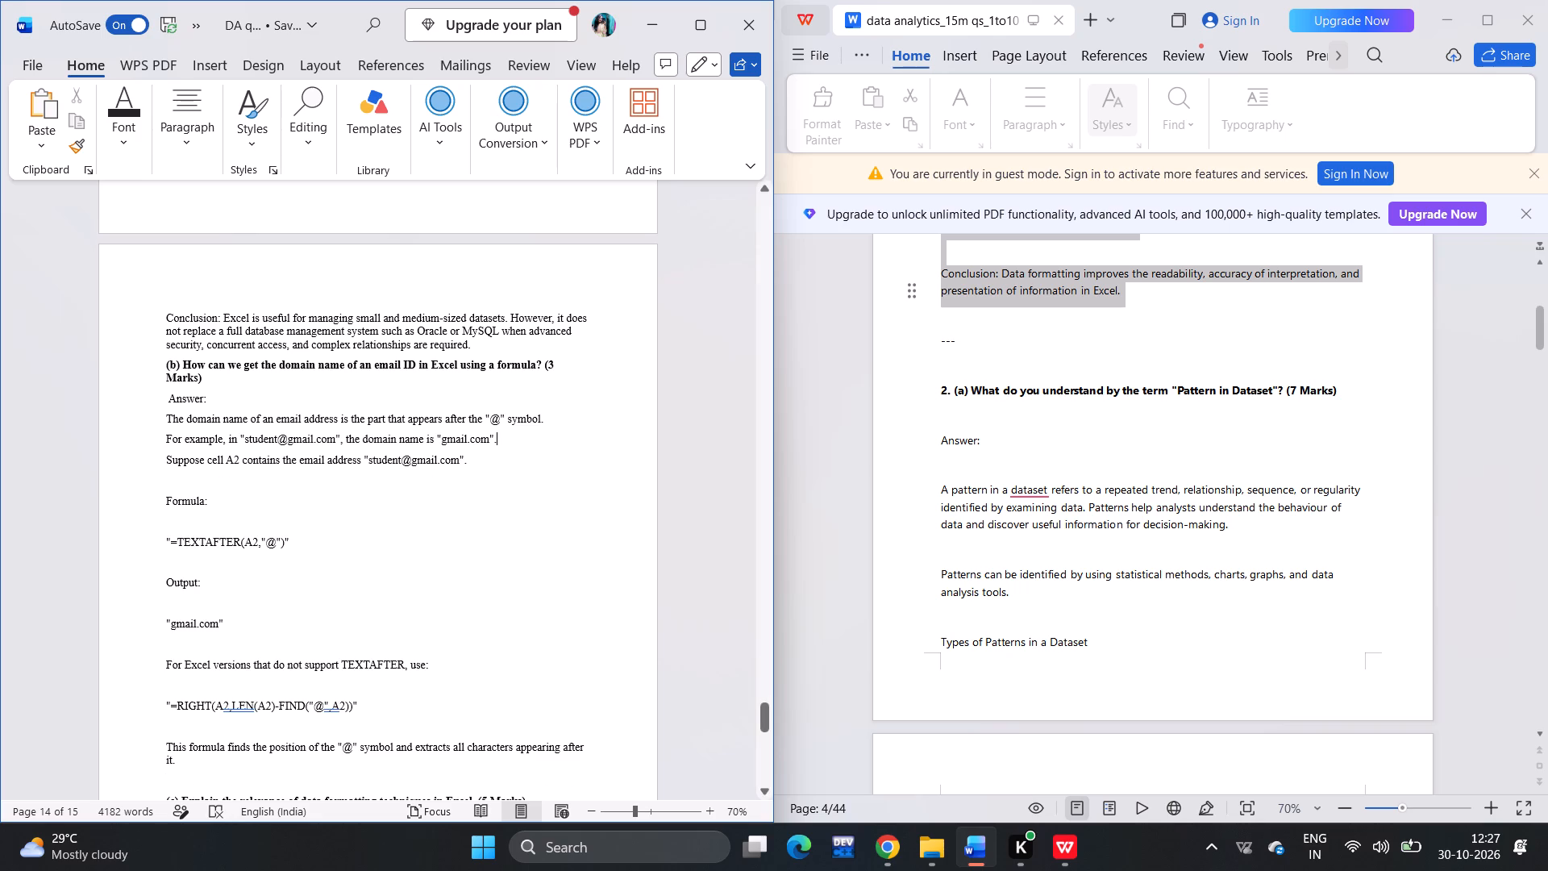
Delete the blank lines from below the "Suppose cell A2" sentence through the TEXTAFTER formula down to "Output:".
{"action": "left_click", "coordinate": [177, 483]}
{"action": "key", "text": "BackSpace"}
{"action": "key", "text": "BackSpace"}
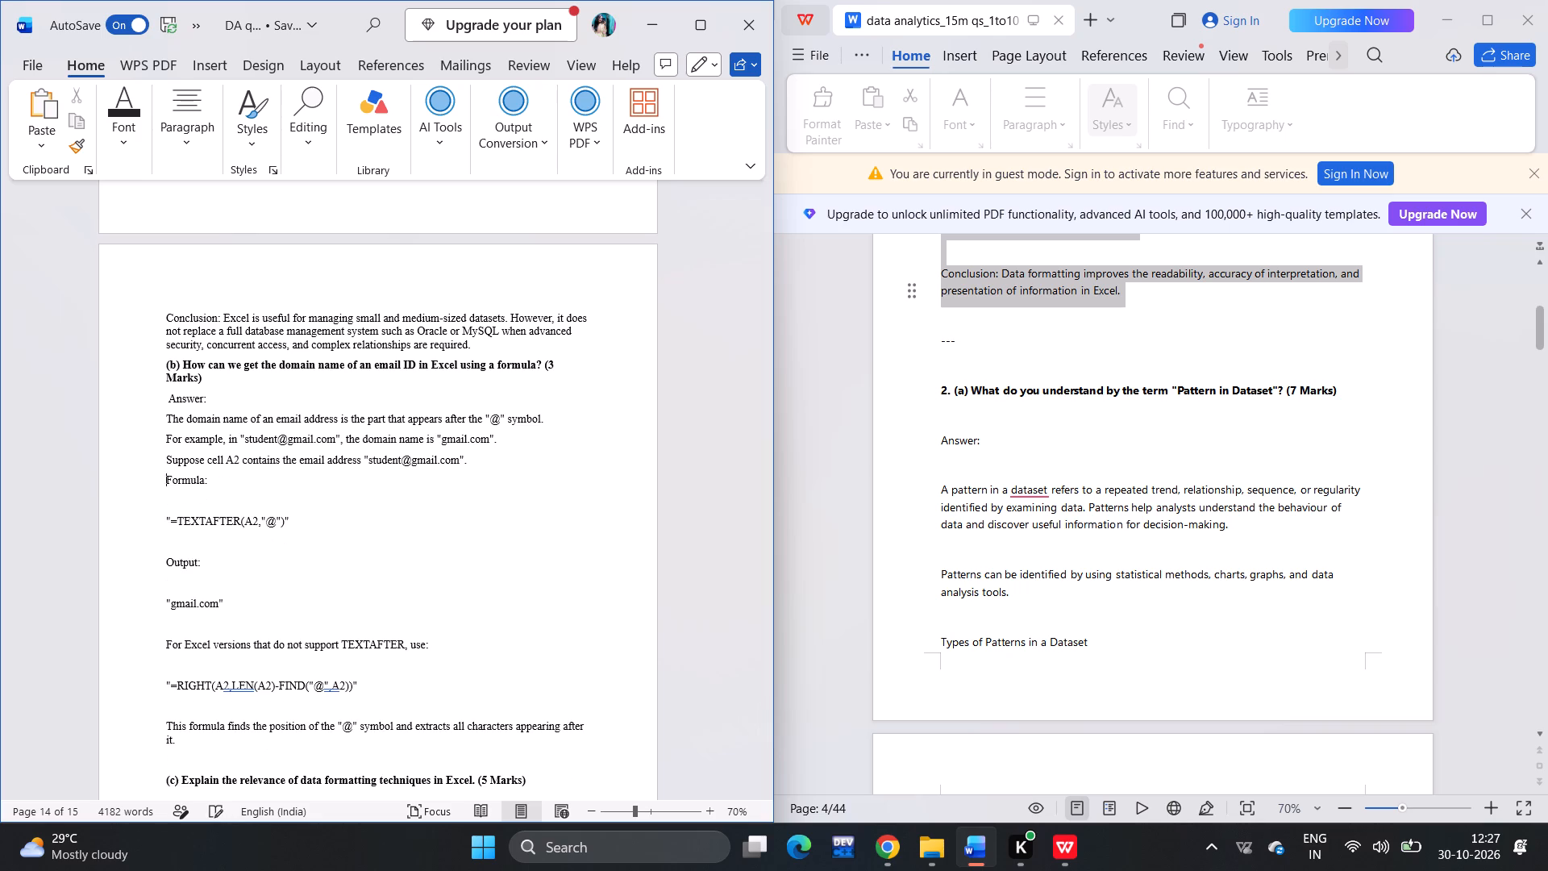
{"action": "left_click", "coordinate": [186, 507]}
{"action": "key", "text": "BackSpace"}
{"action": "key", "text": "BackSpace"}
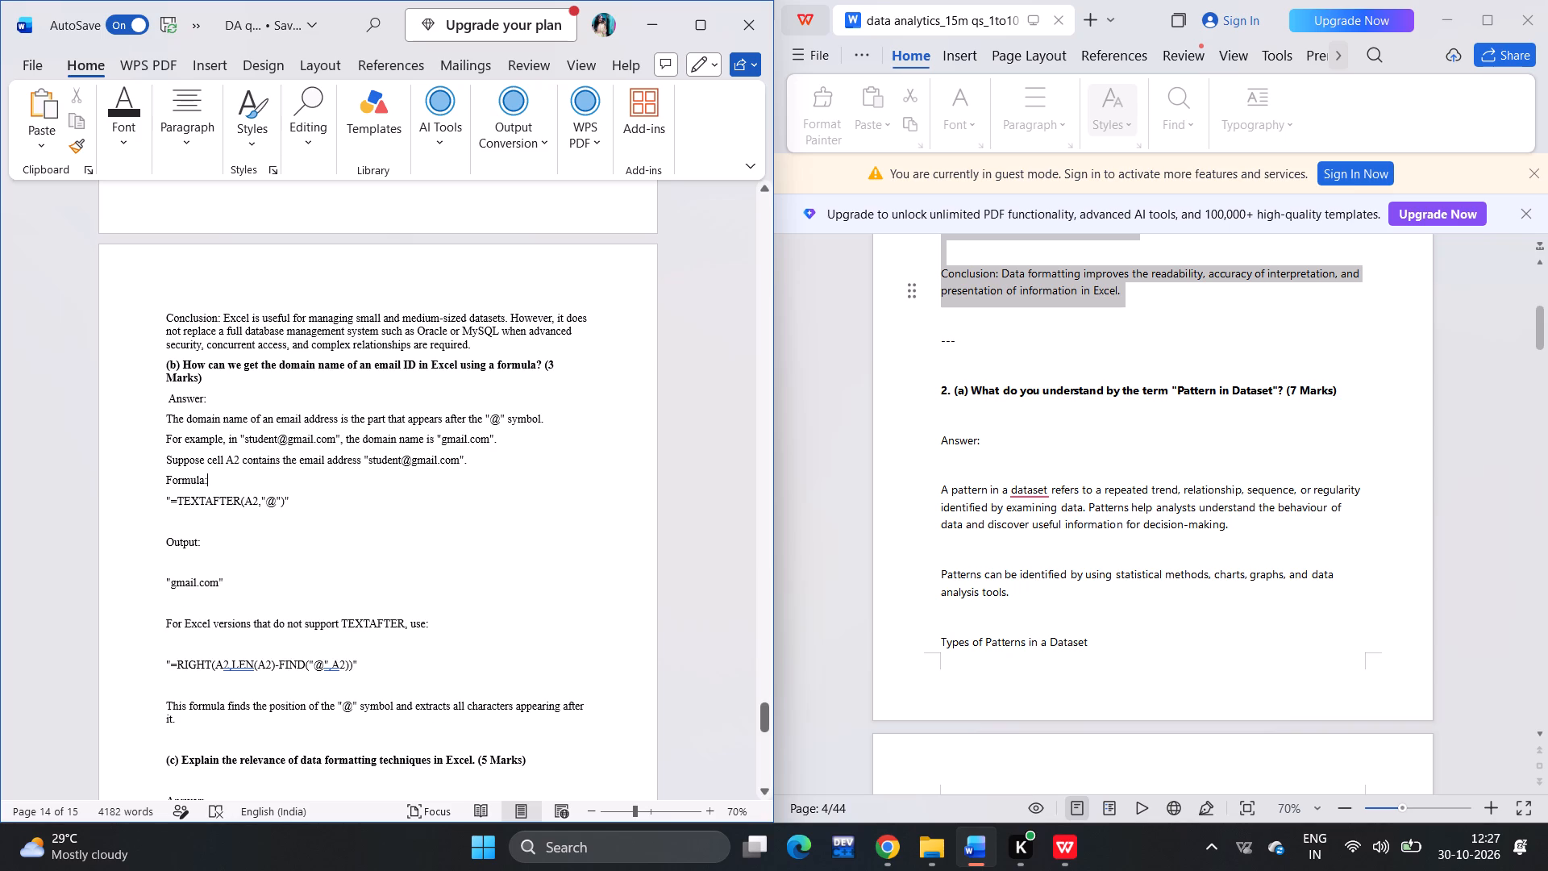
{"action": "left_click", "coordinate": [187, 519]}
{"action": "key", "text": "BackSpace"}
{"action": "key", "text": "BackSpace"}
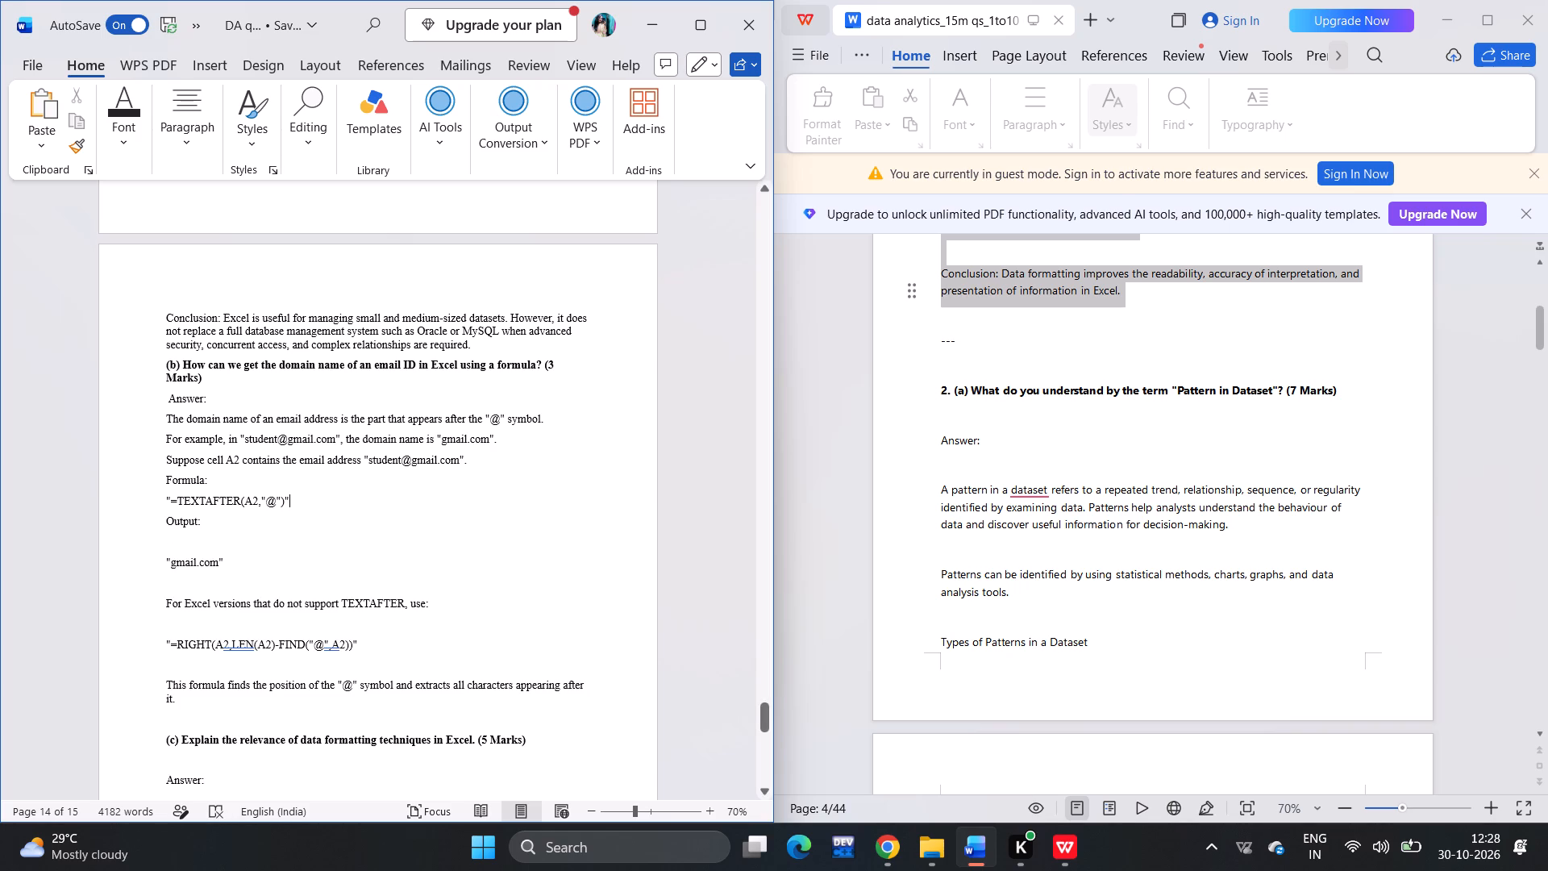
Delete the blank lines from below "Output:" through the RIGHT formula down to the "This formula finds the position" sentence.
{"action": "left_click", "coordinate": [189, 556]}
{"action": "left_click", "coordinate": [193, 542]}
{"action": "key", "text": "BackSpace"}
{"action": "key", "text": "BackSpace"}
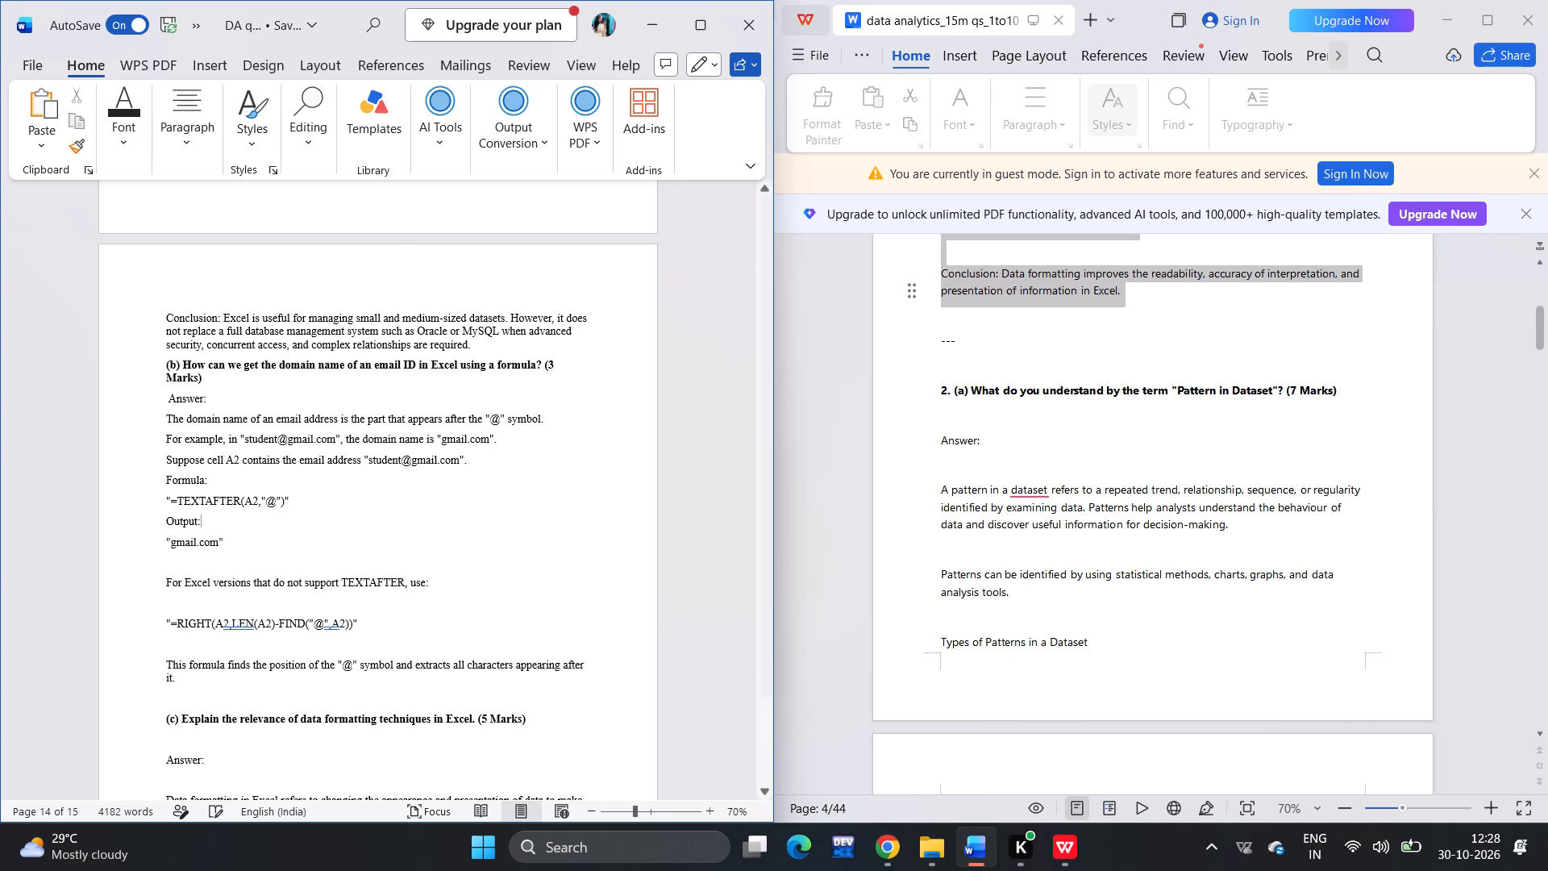
{"action": "left_click", "coordinate": [187, 570]}
{"action": "key", "text": "BackSpace"}
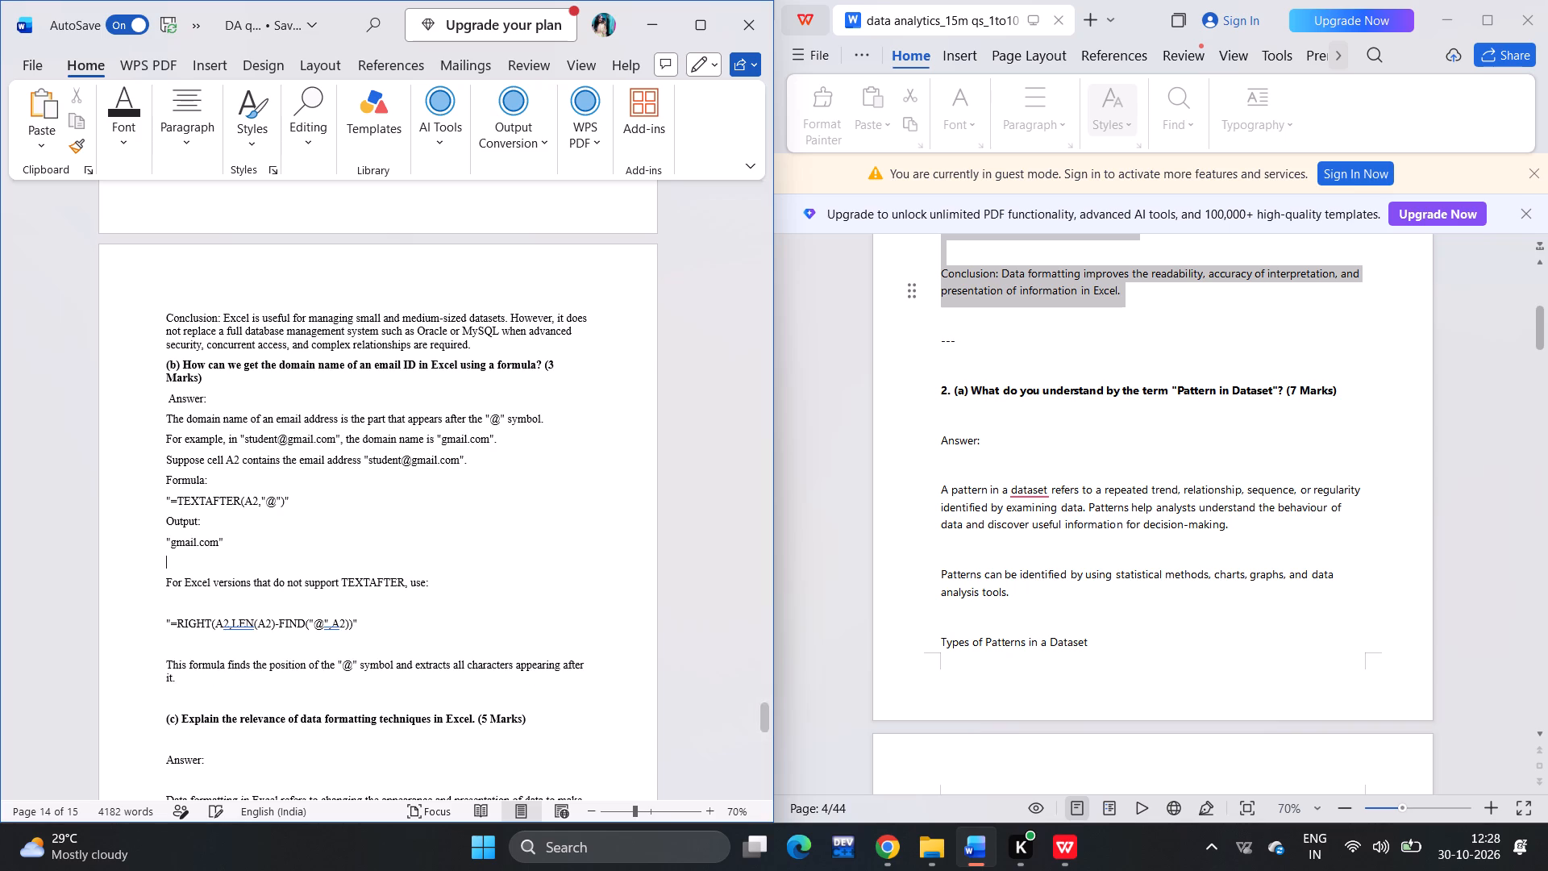
{"action": "key", "text": "BackSpace"}
{"action": "double_click", "coordinate": [185, 585]}
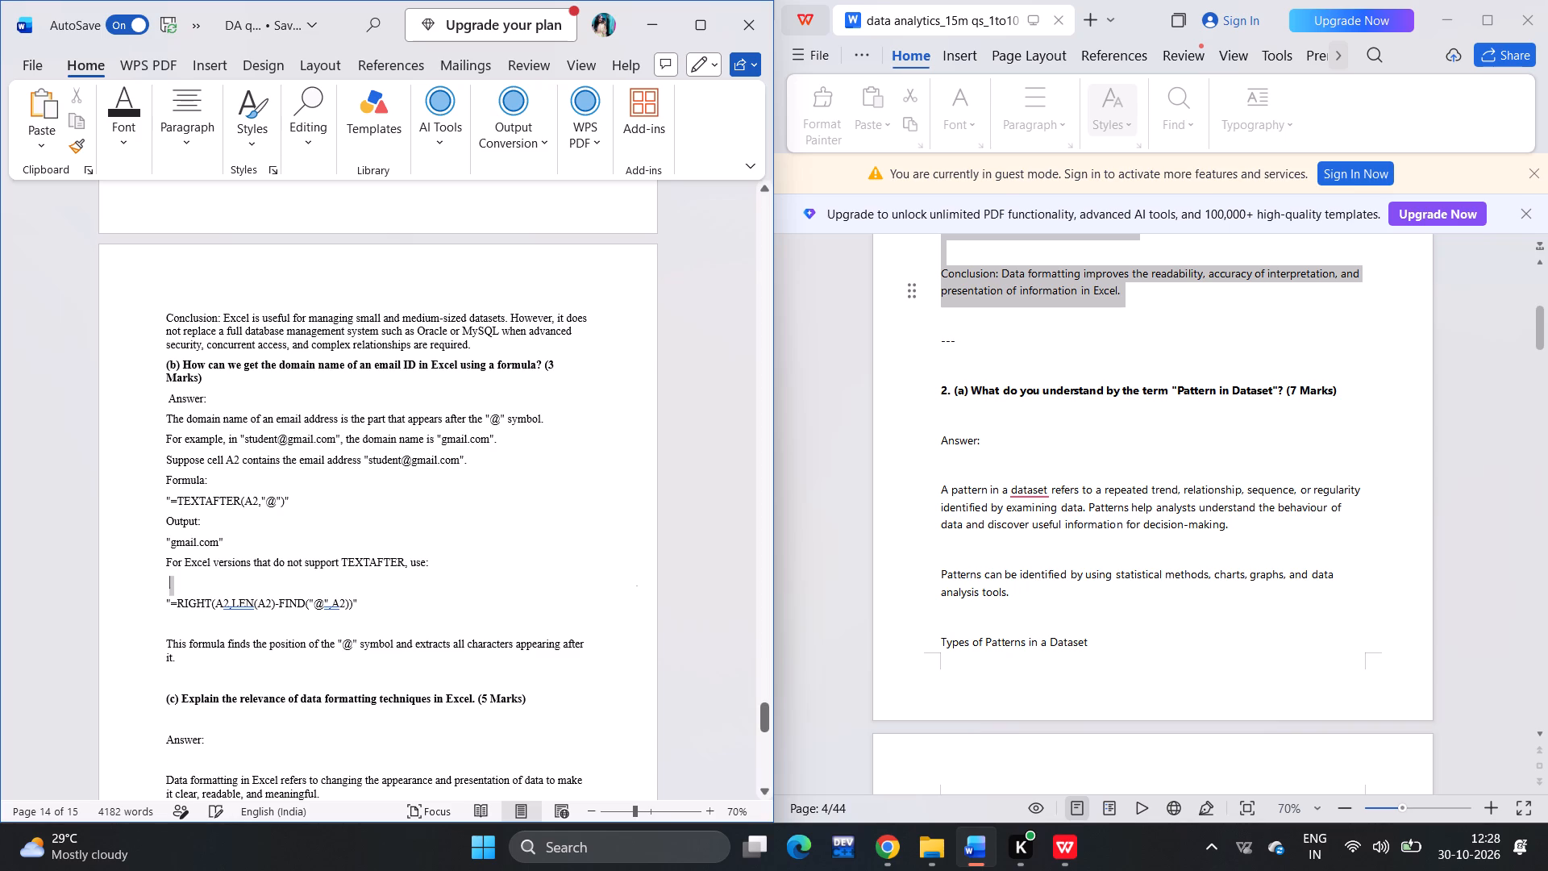
{"action": "key", "text": "BackSpace"}
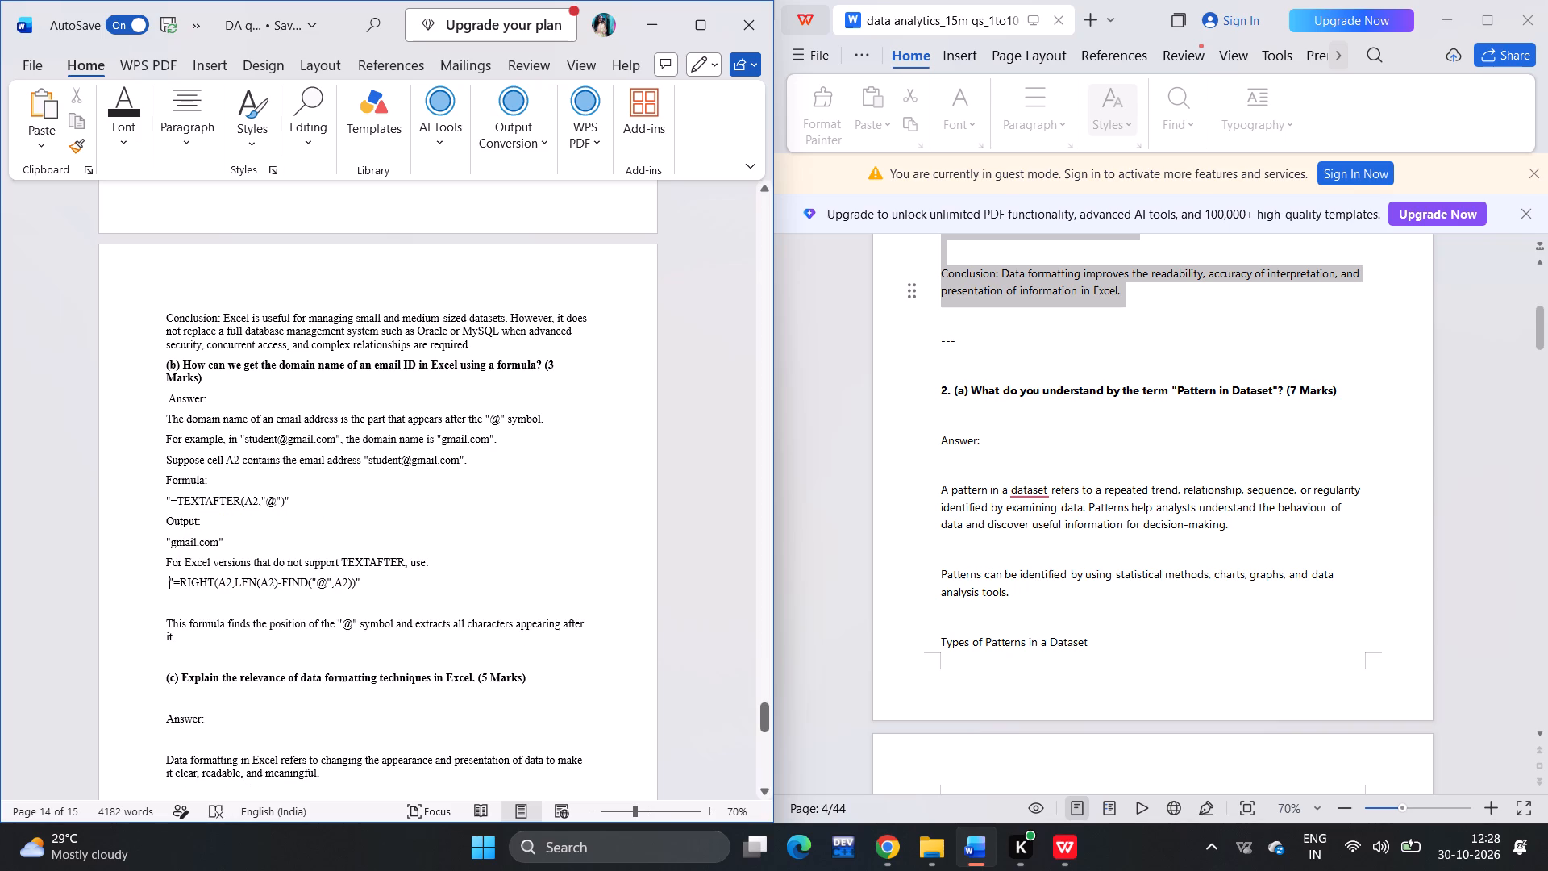
{"action": "left_click", "coordinate": [197, 606]}
{"action": "key", "text": "BackSpace"}
{"action": "key", "text": "BackSpace"}
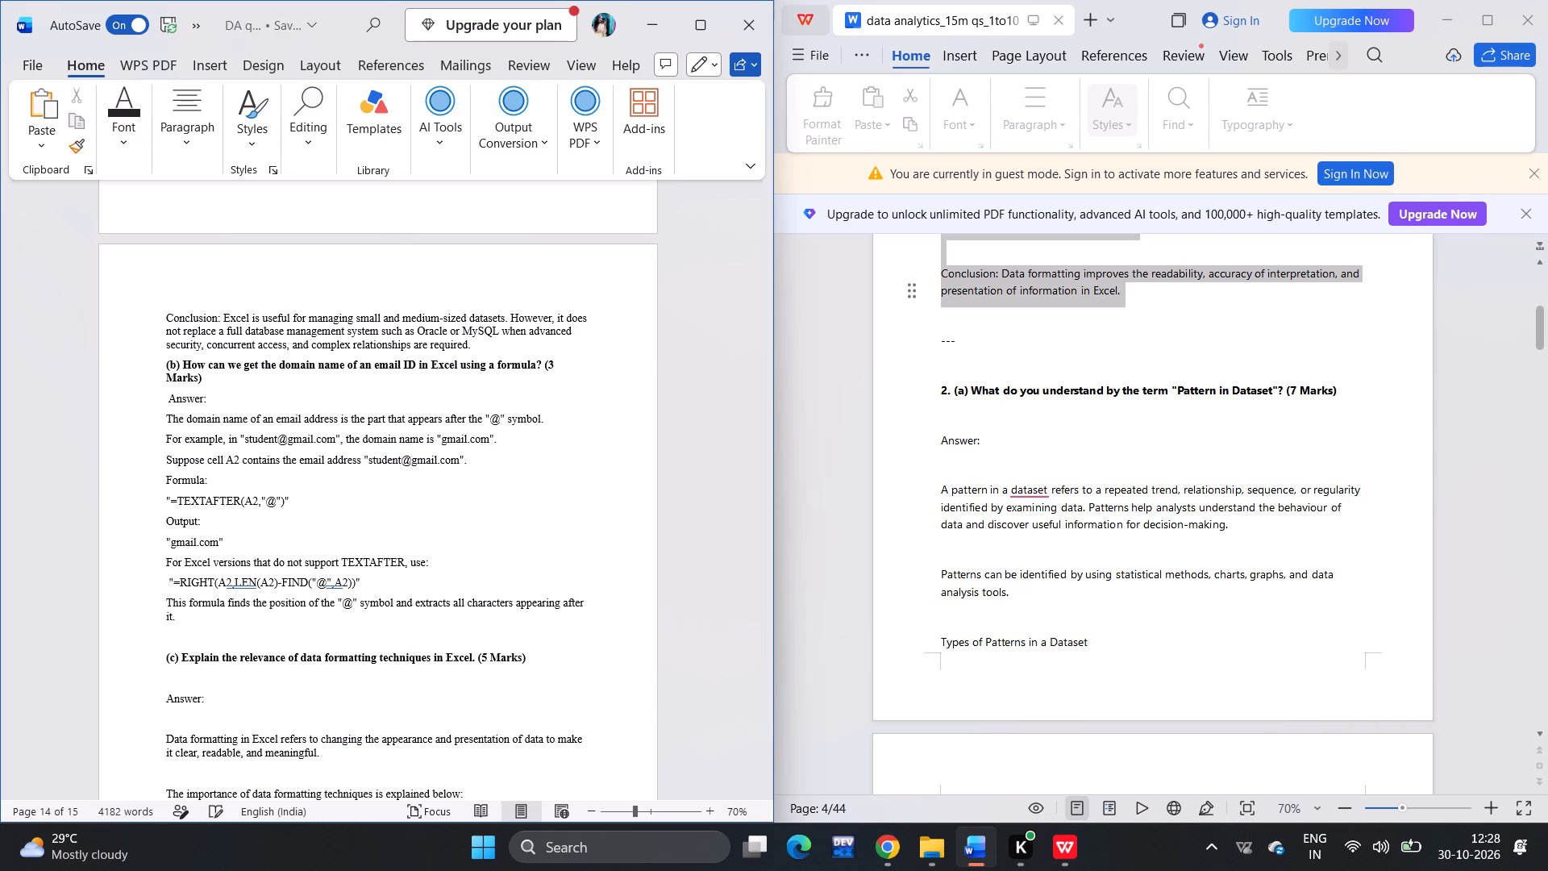
Delete the blank lines from above the part (c) question heading through "Answer:" down to the "Data formatting in Excel" paragraph.
{"action": "left_click", "coordinate": [278, 636]}
{"action": "key", "text": "BackSpace"}
{"action": "key", "text": "BackSpace"}
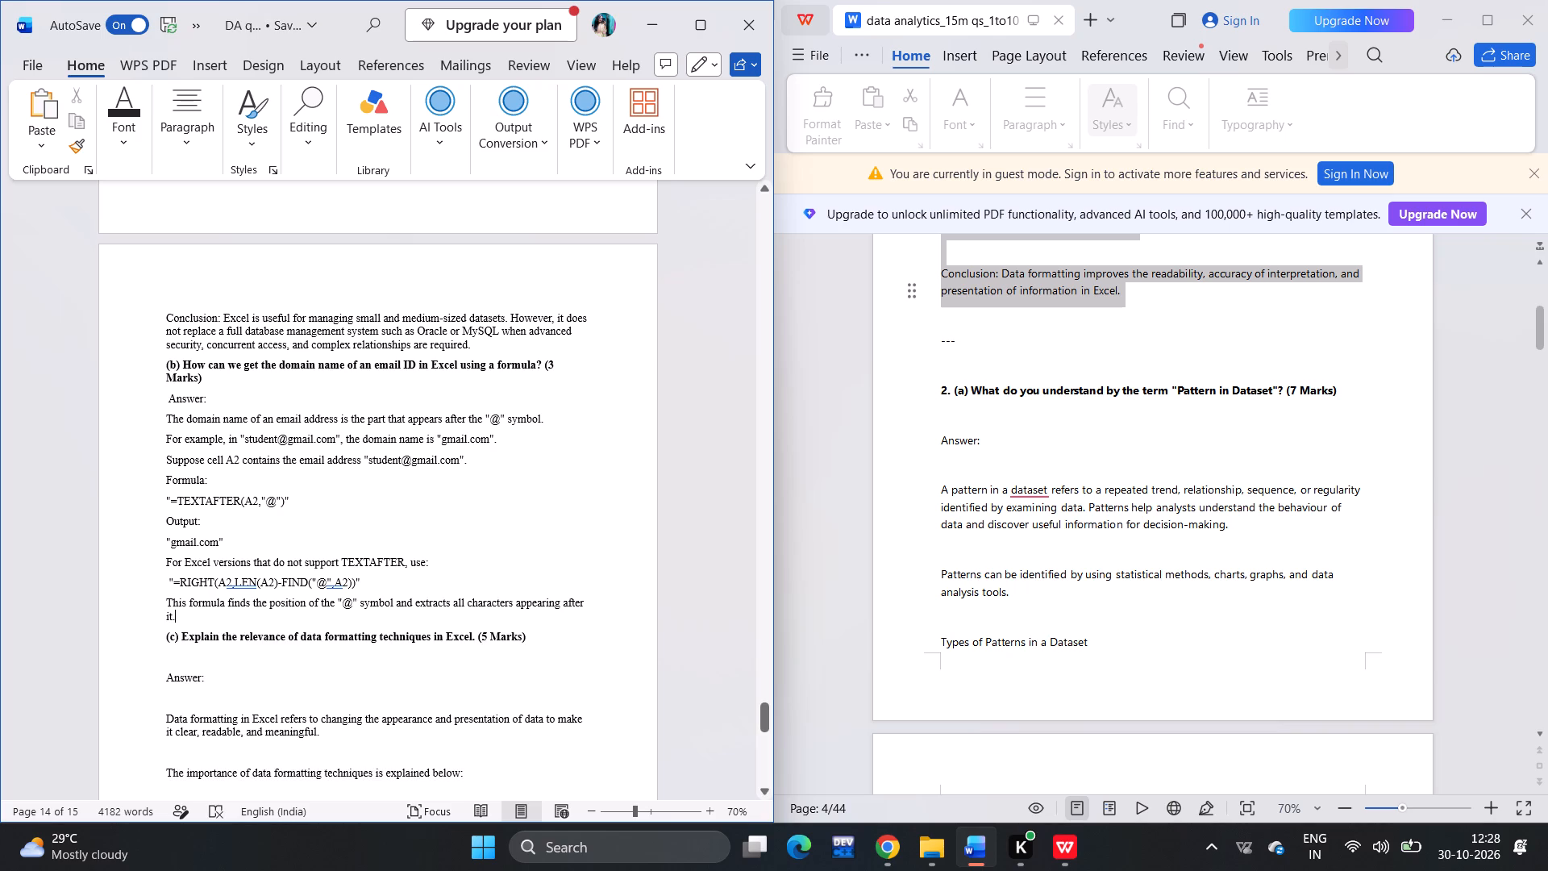
{"action": "left_click", "coordinate": [241, 673]}
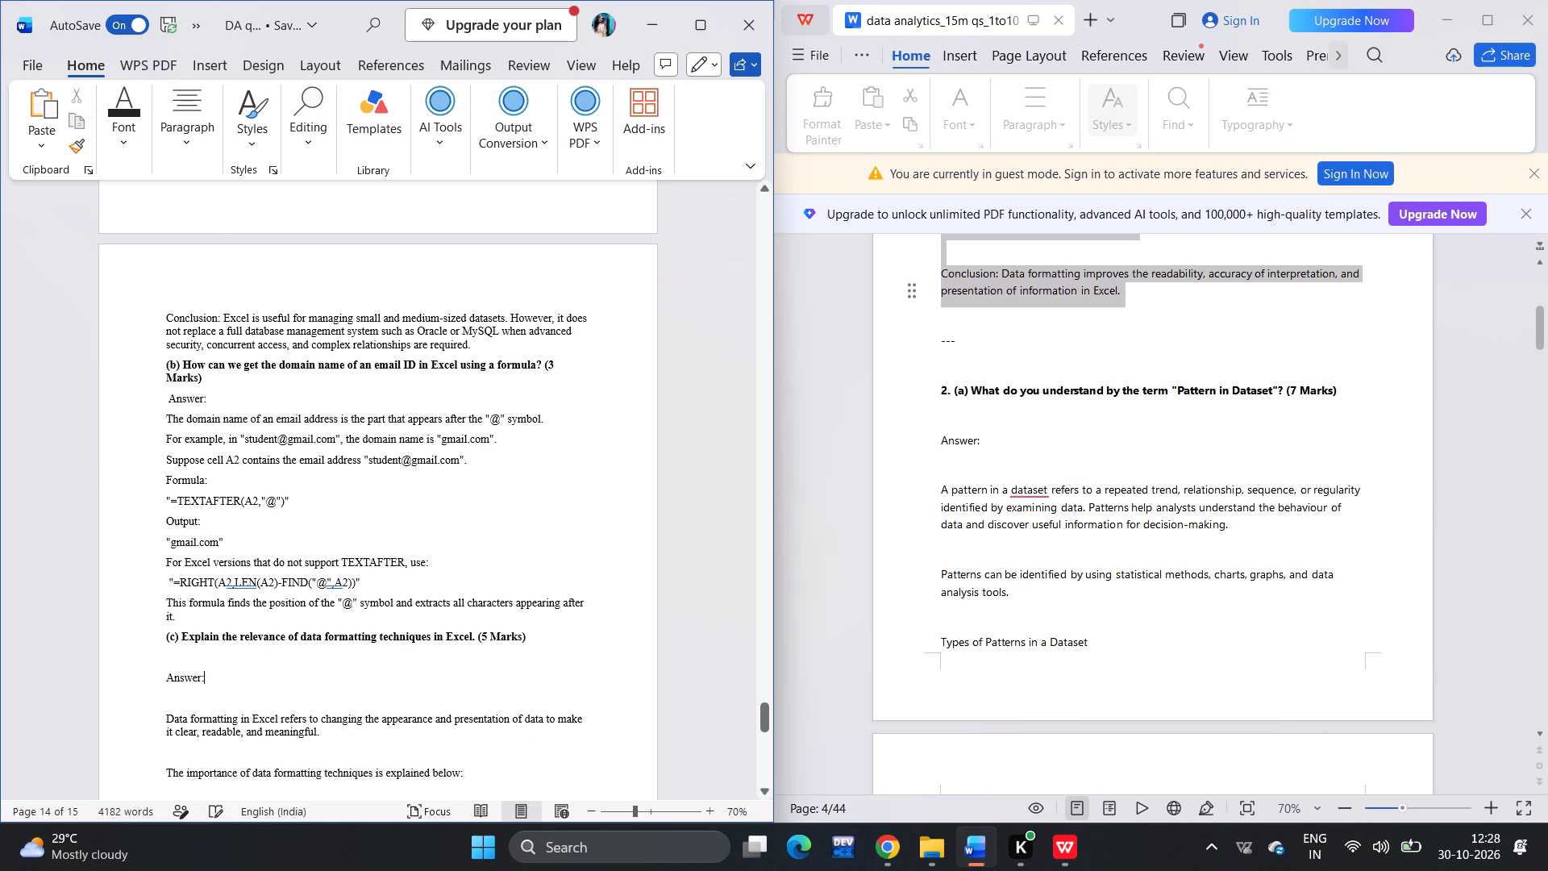
{"action": "left_click", "coordinate": [239, 667]}
{"action": "left_click", "coordinate": [239, 667]}
{"action": "key", "text": "BackSpace"}
{"action": "key", "text": "BackSpace"}
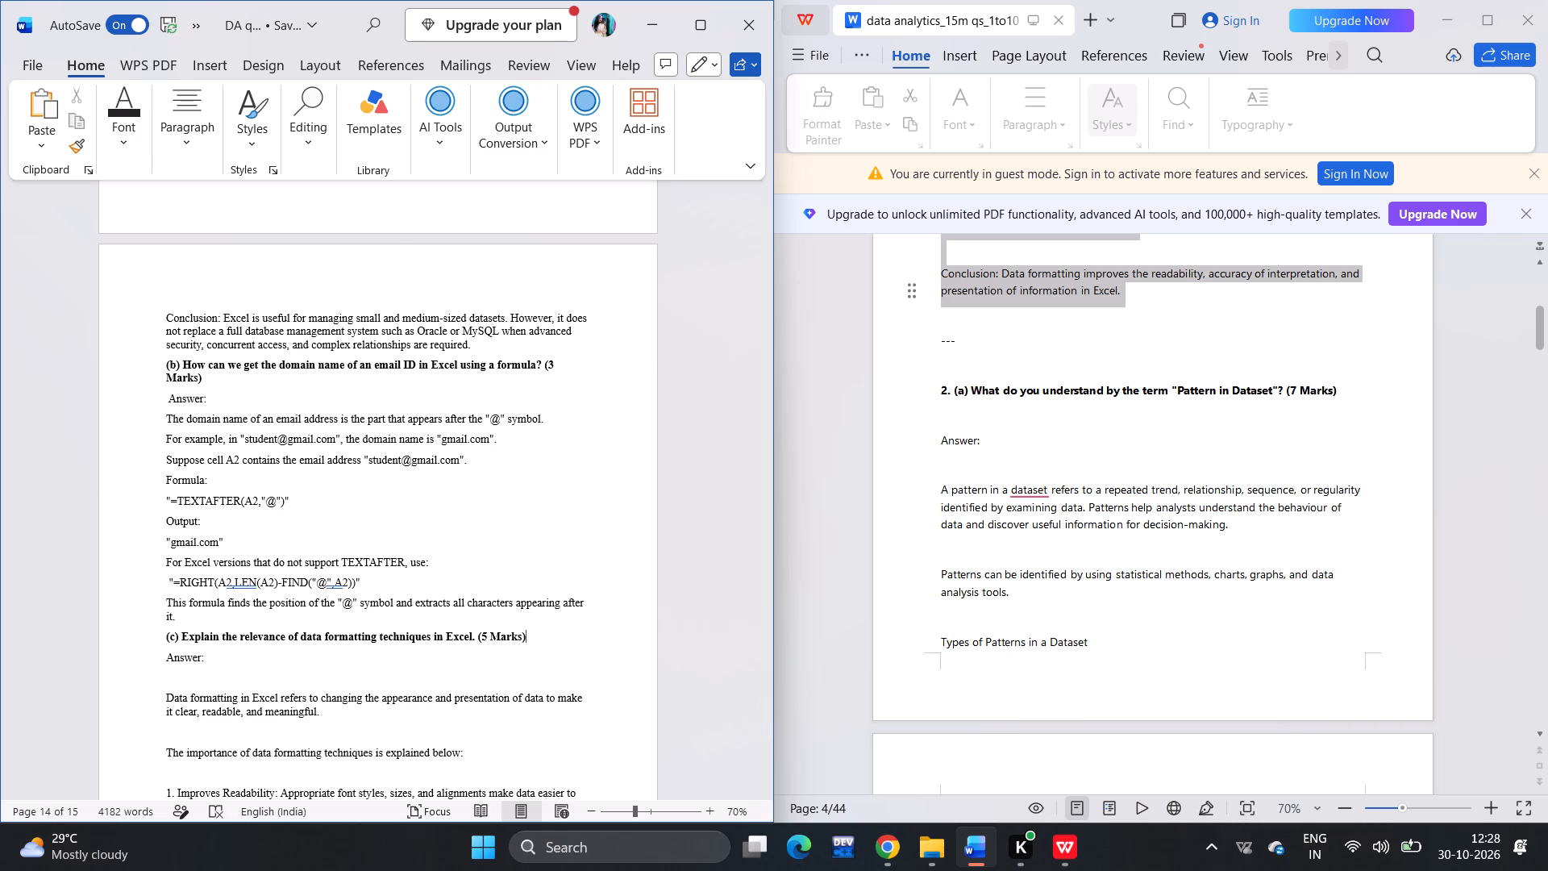
{"action": "left_click", "coordinate": [236, 678]}
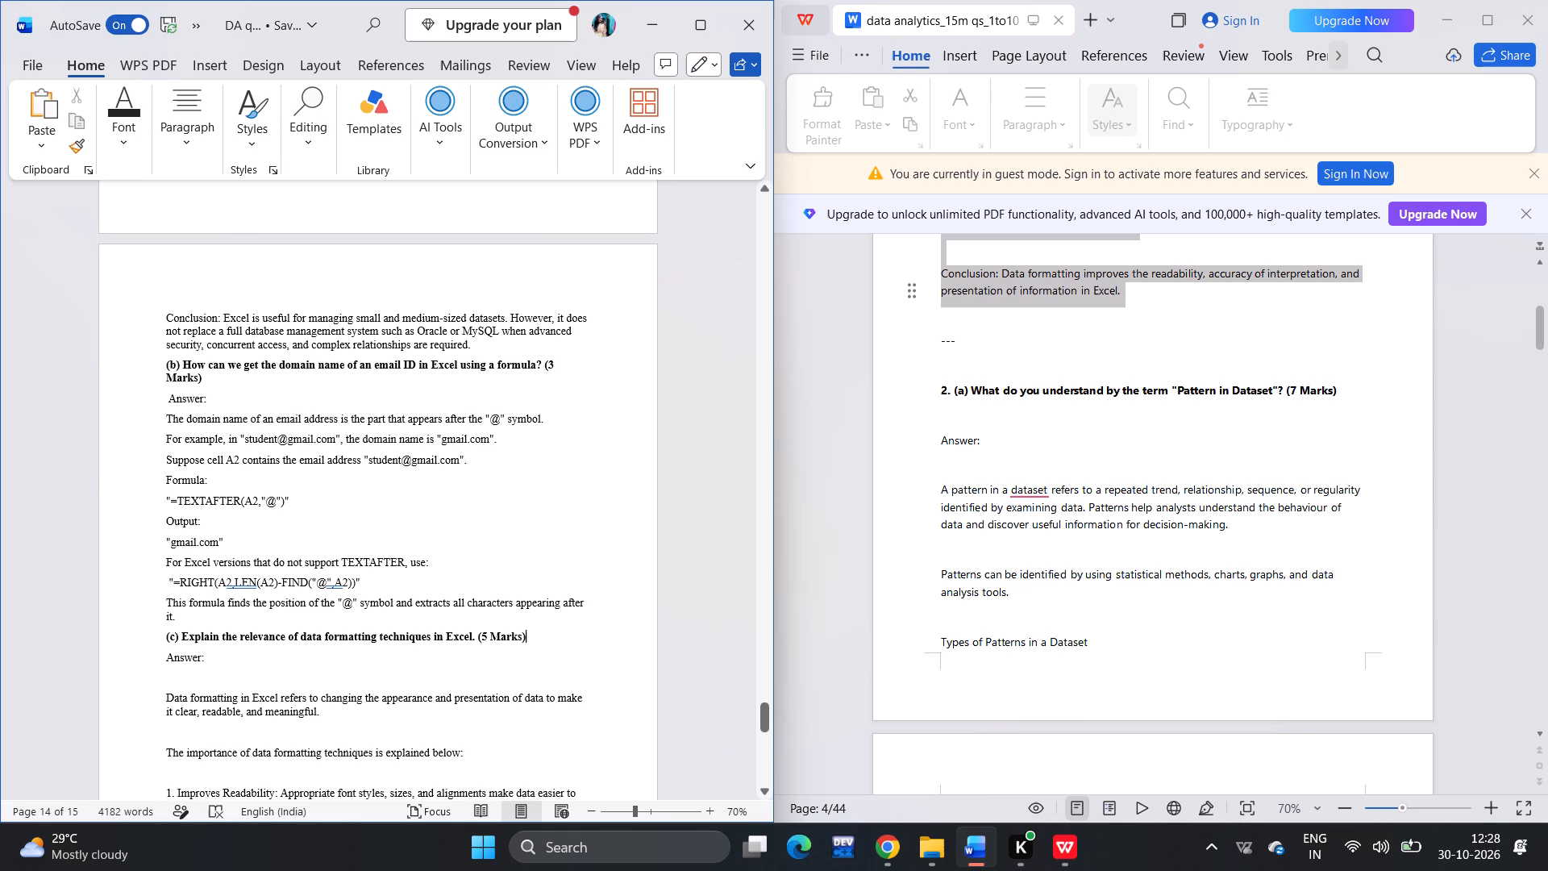
{"action": "key", "text": "BackSpace"}
{"action": "key", "text": "BackSpace"}
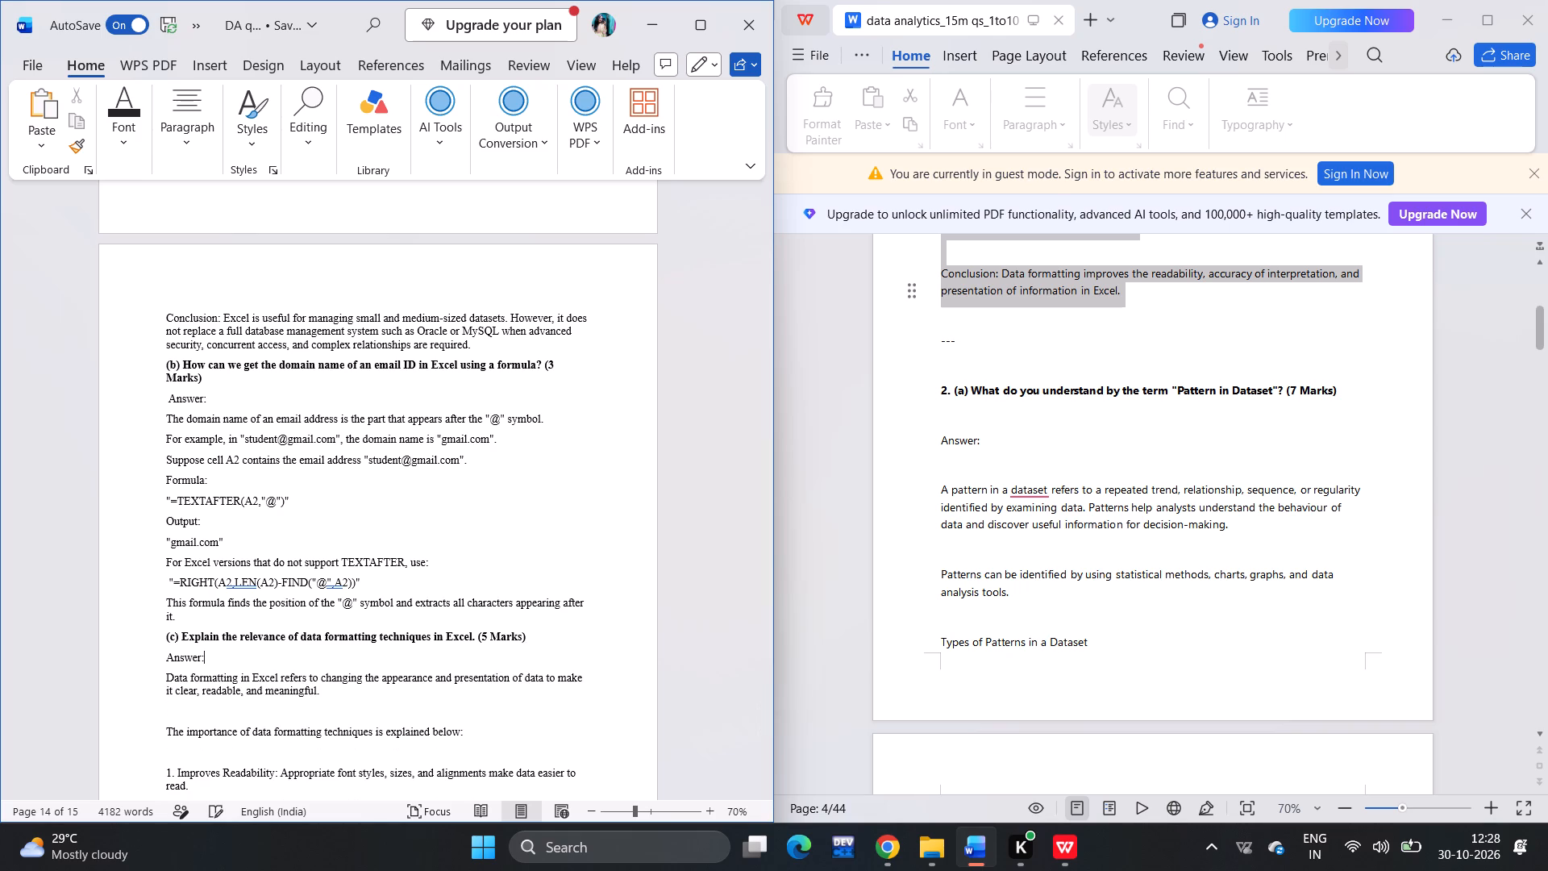
Delete the blank lines in part (c) from below the "Data formatting in Excel" paragraph down to the "2. Highlights Important Information" point.
{"action": "left_click", "coordinate": [321, 719]}
{"action": "key", "text": "BackSpace"}
{"action": "key", "text": "BackSpace"}
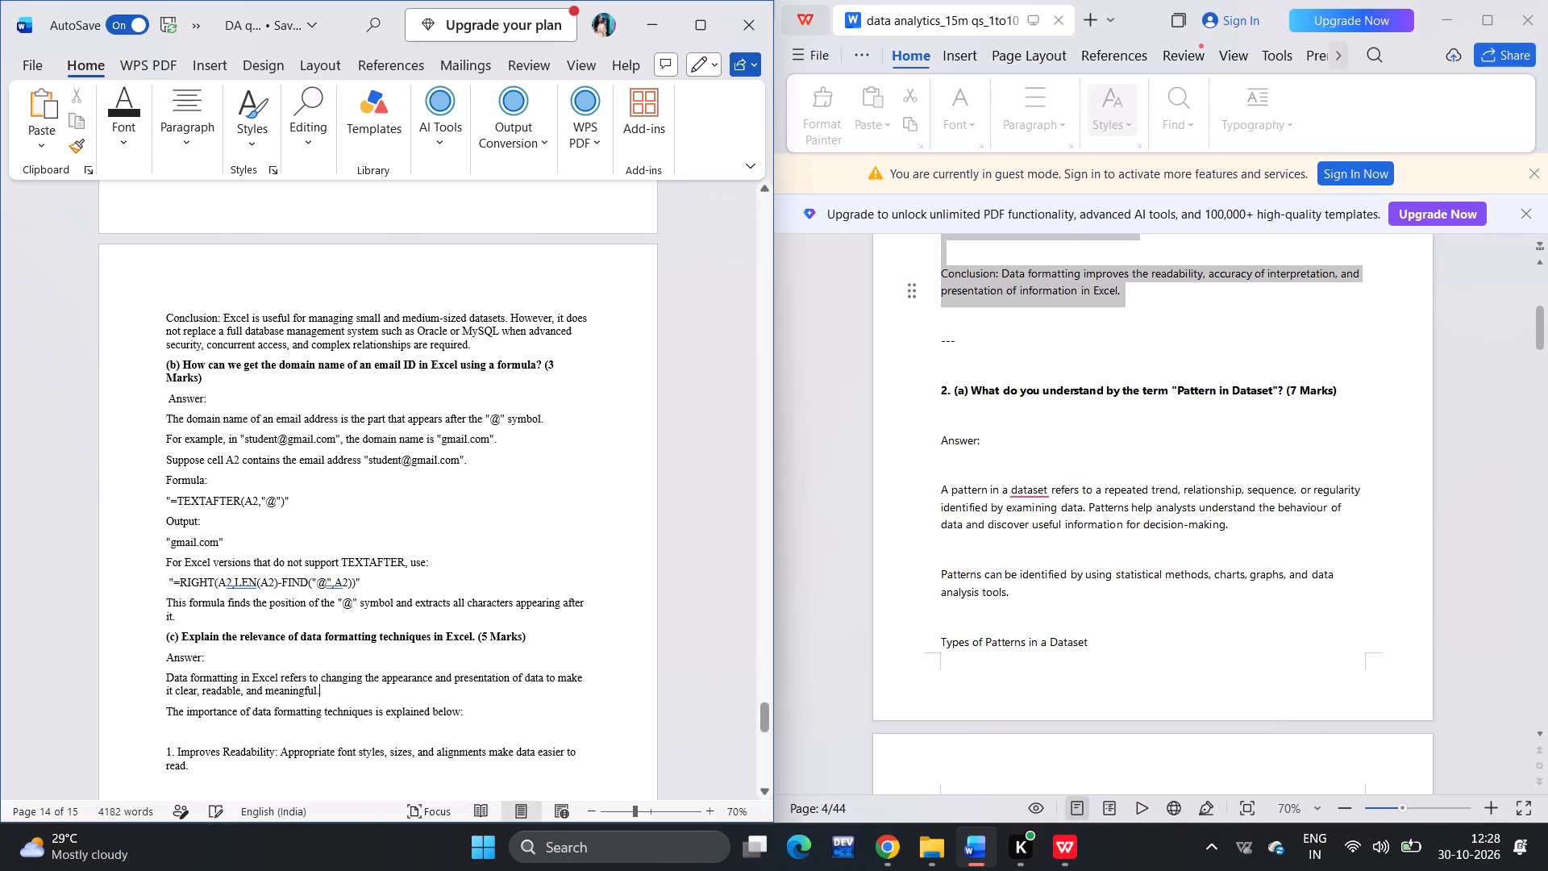
{"action": "left_click", "coordinate": [302, 733]}
{"action": "key", "text": "BackSpace"}
{"action": "key", "text": "BackSpace"}
{"action": "left_click", "coordinate": [274, 763]}
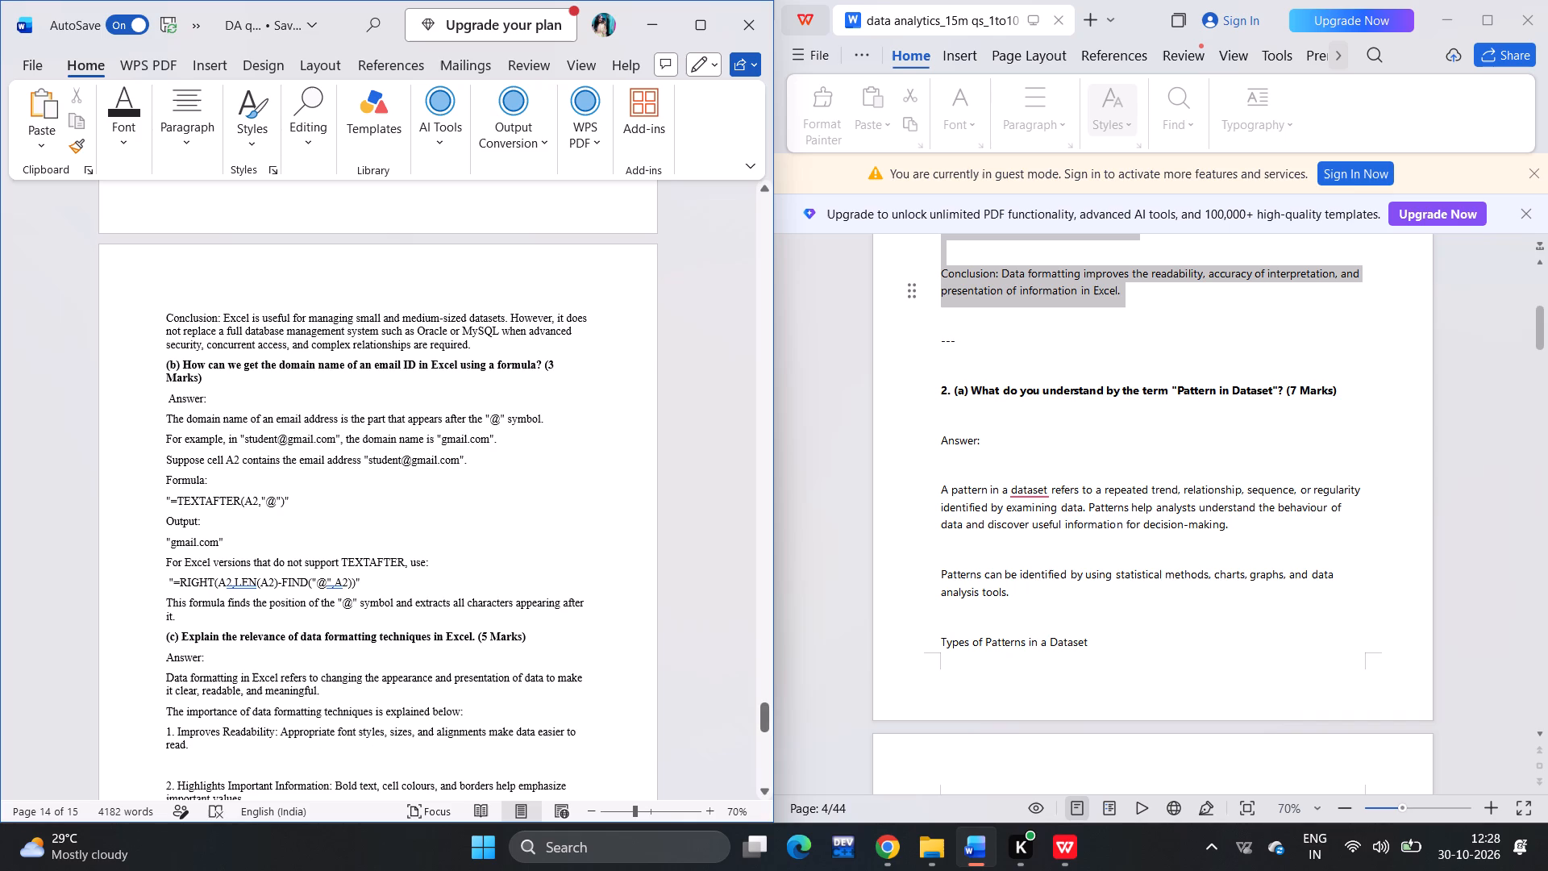
{"action": "left_click", "coordinate": [274, 763]}
{"action": "key", "text": "BackSpace"}
{"action": "key", "text": "BackSpace"}
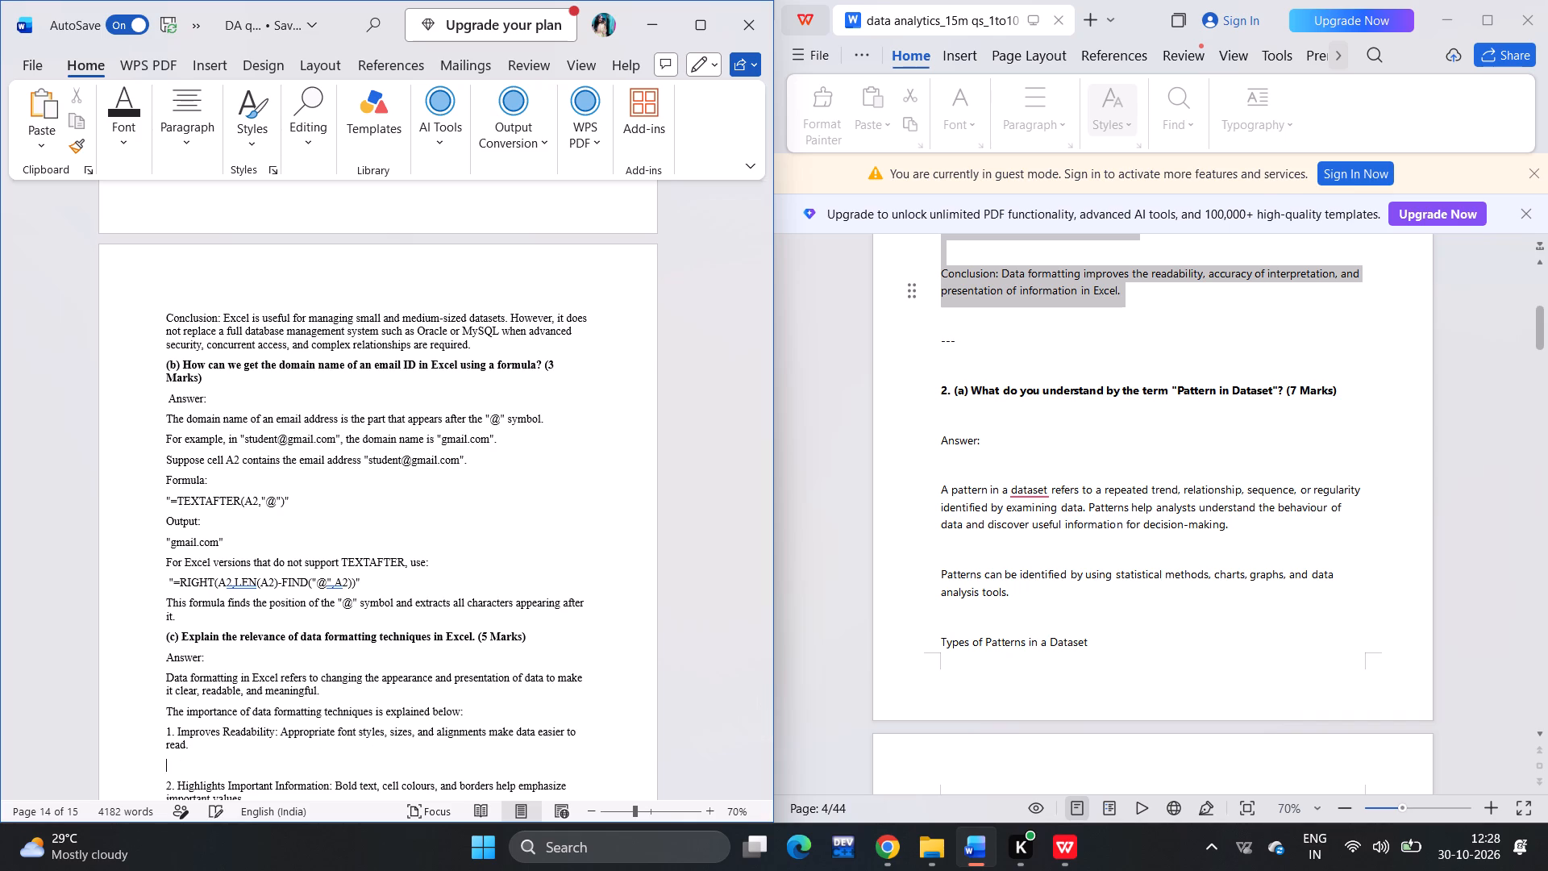
{"action": "key", "text": "BackSpace"}
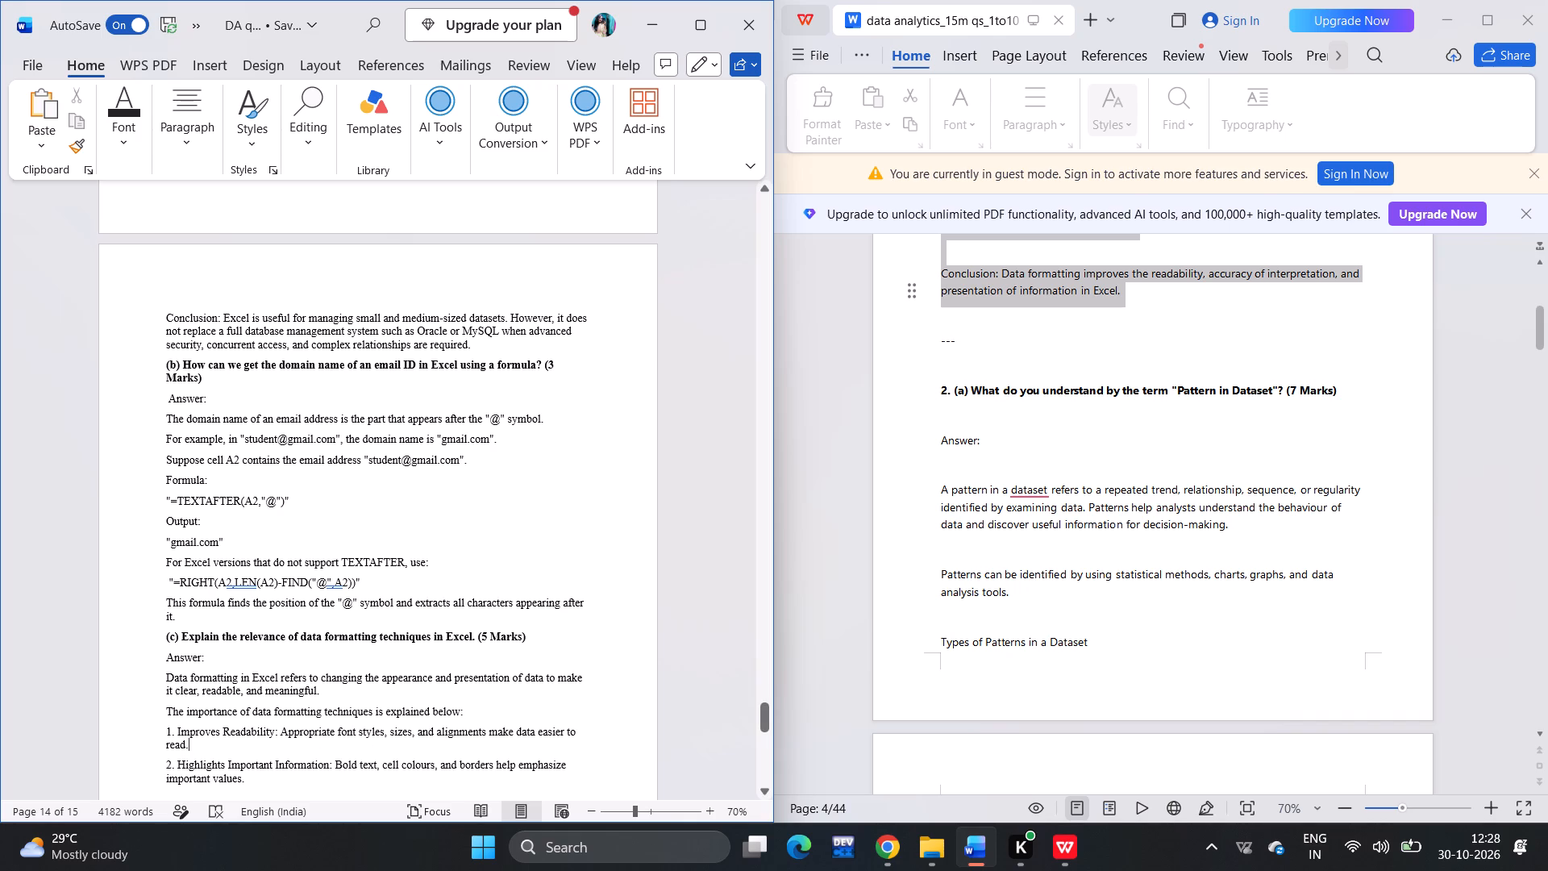
Delete the blank lines above and below "Answer:" in question 1 (a) of the 15 Marks section.
{"action": "scroll", "coordinate": [305, 489], "scroll_direction": "up", "scroll_amount": 9}
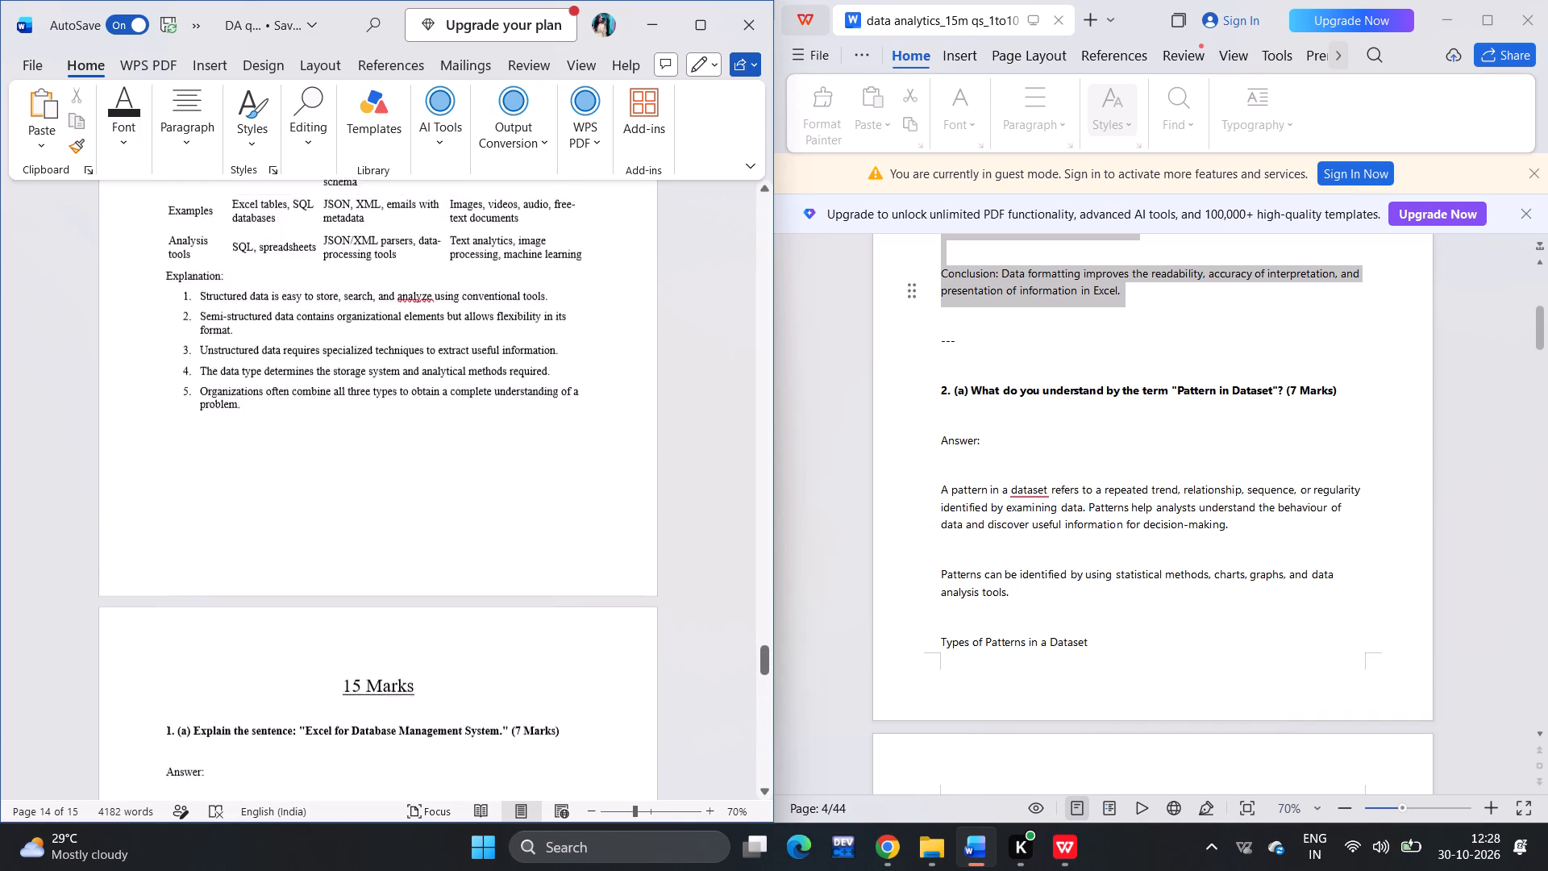
{"action": "scroll", "coordinate": [305, 489], "scroll_direction": "down", "scroll_amount": 2}
{"action": "left_click", "coordinate": [220, 509]}
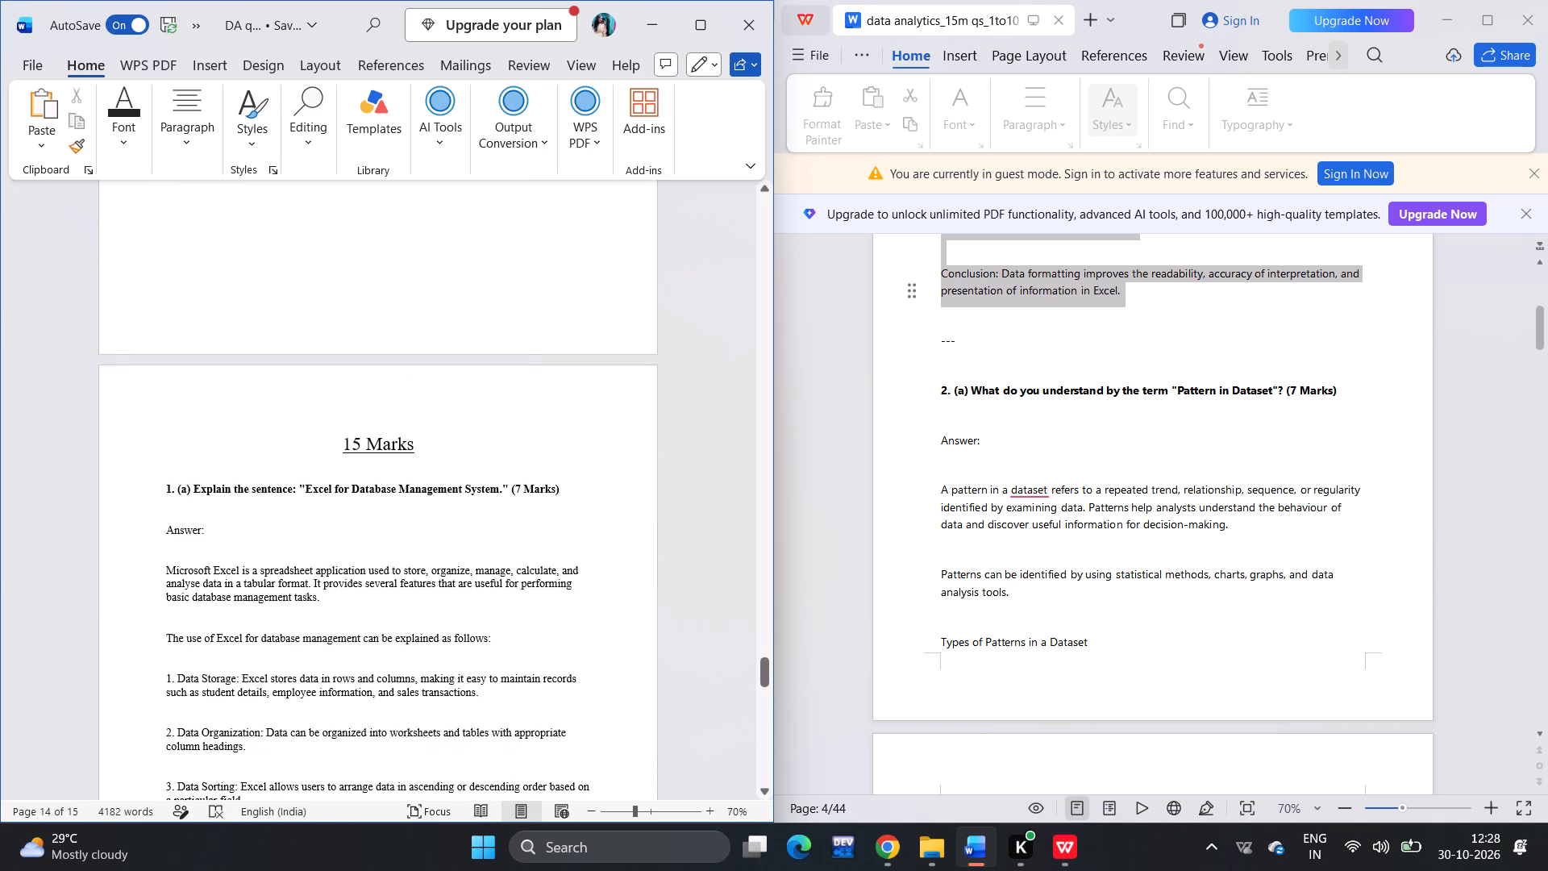
{"action": "key", "text": "BackSpace"}
{"action": "key", "text": "BackSpace"}
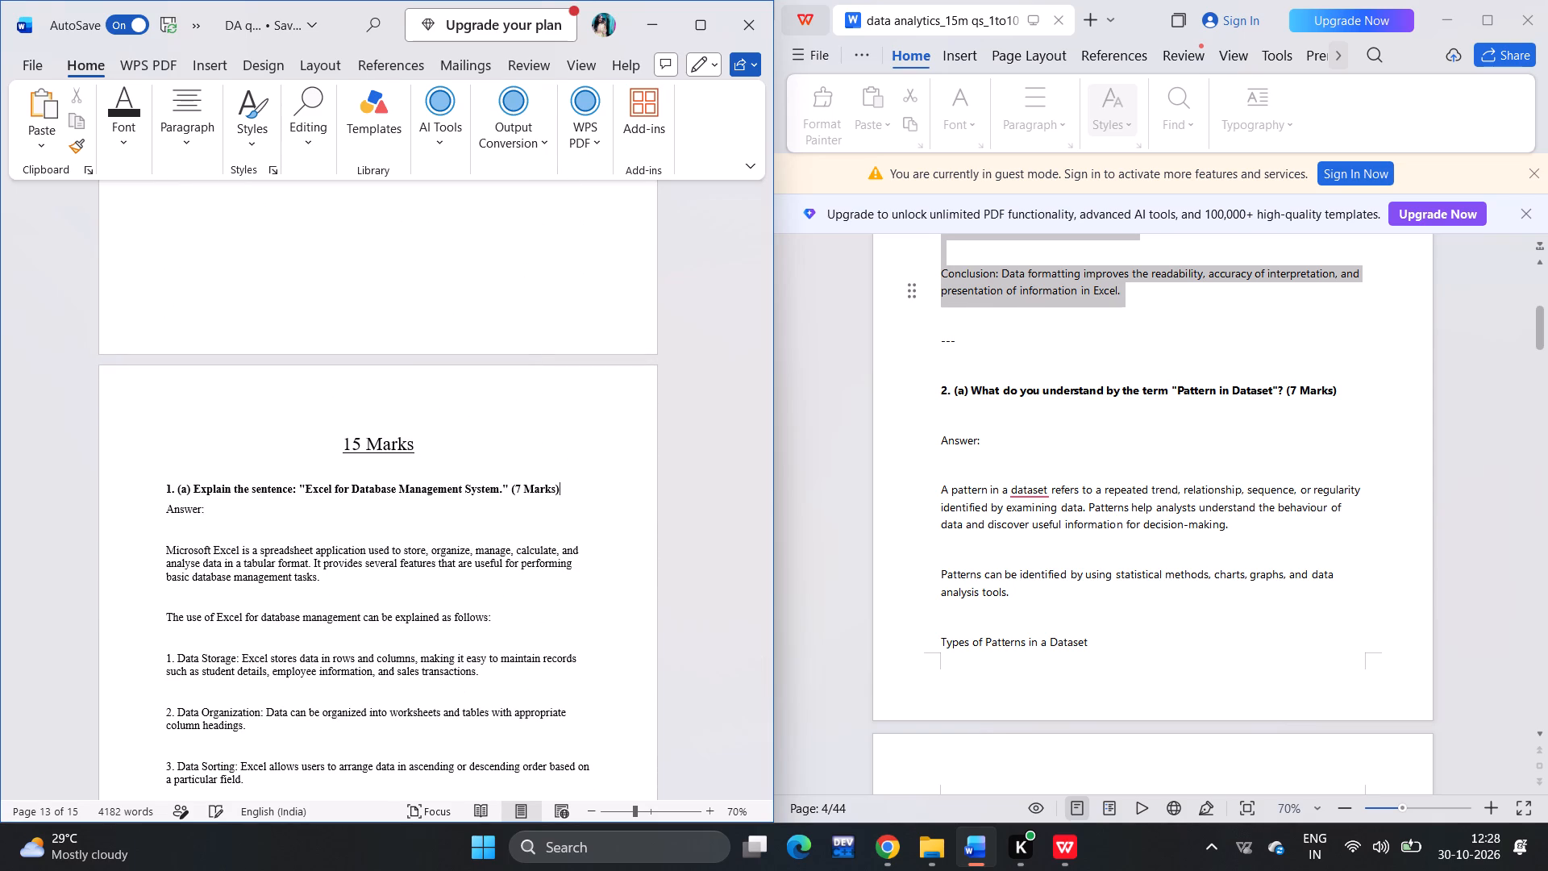
{"action": "left_click", "coordinate": [211, 530]}
{"action": "key", "text": "BackSpace"}
{"action": "key", "text": "BackSpace"}
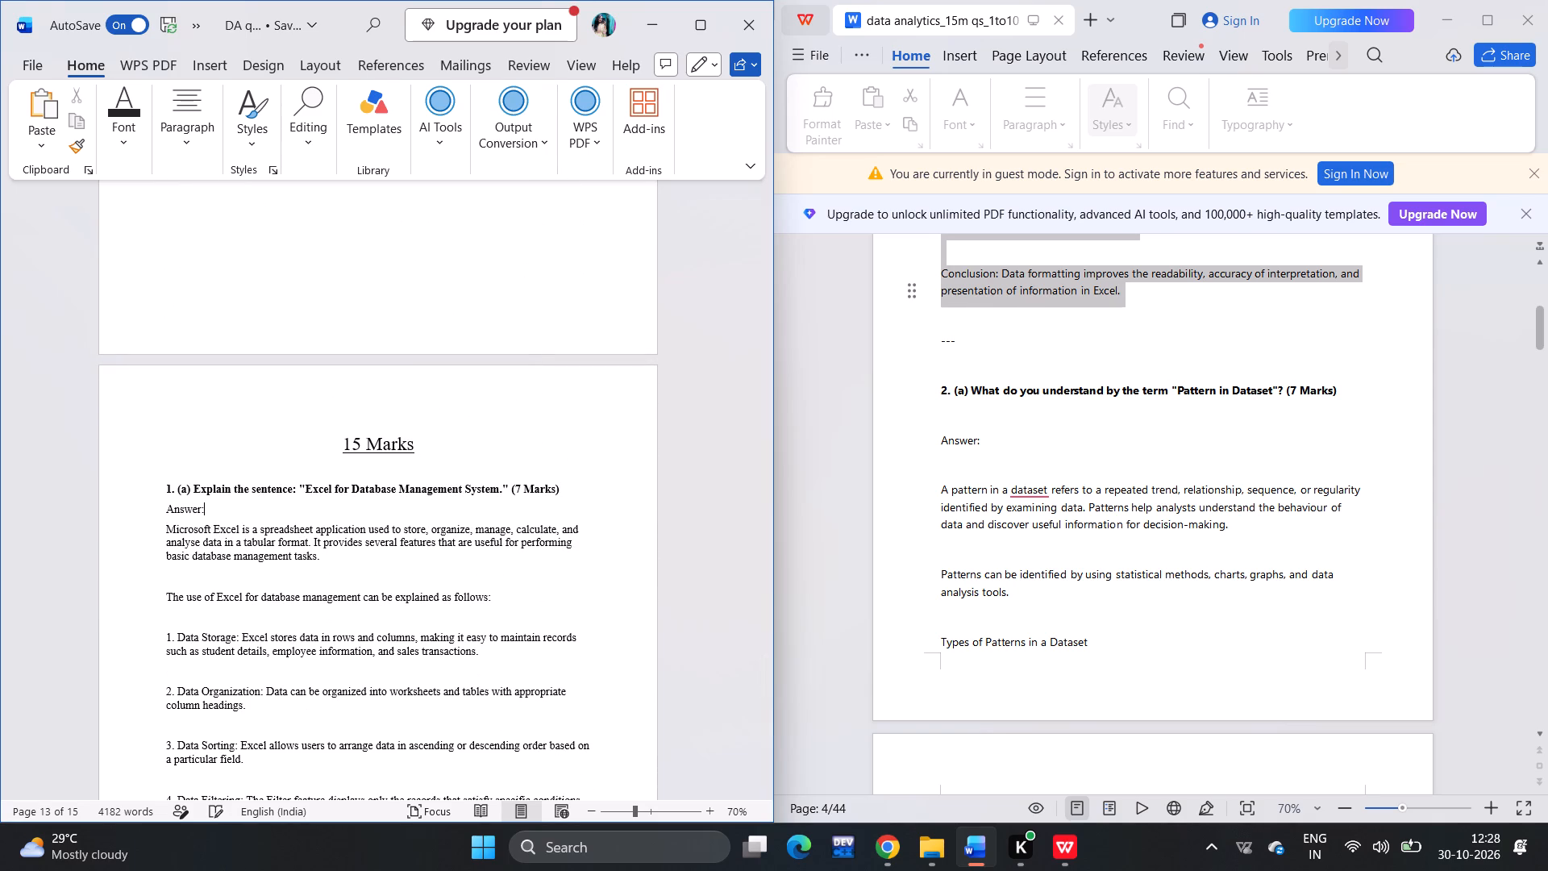
Delete the blank lines above and below the sentence "The use of Excel for database management can be explained as follows:".
{"action": "left_click", "coordinate": [213, 581]}
{"action": "key", "text": "BackSpace"}
{"action": "key", "text": "BackSpace"}
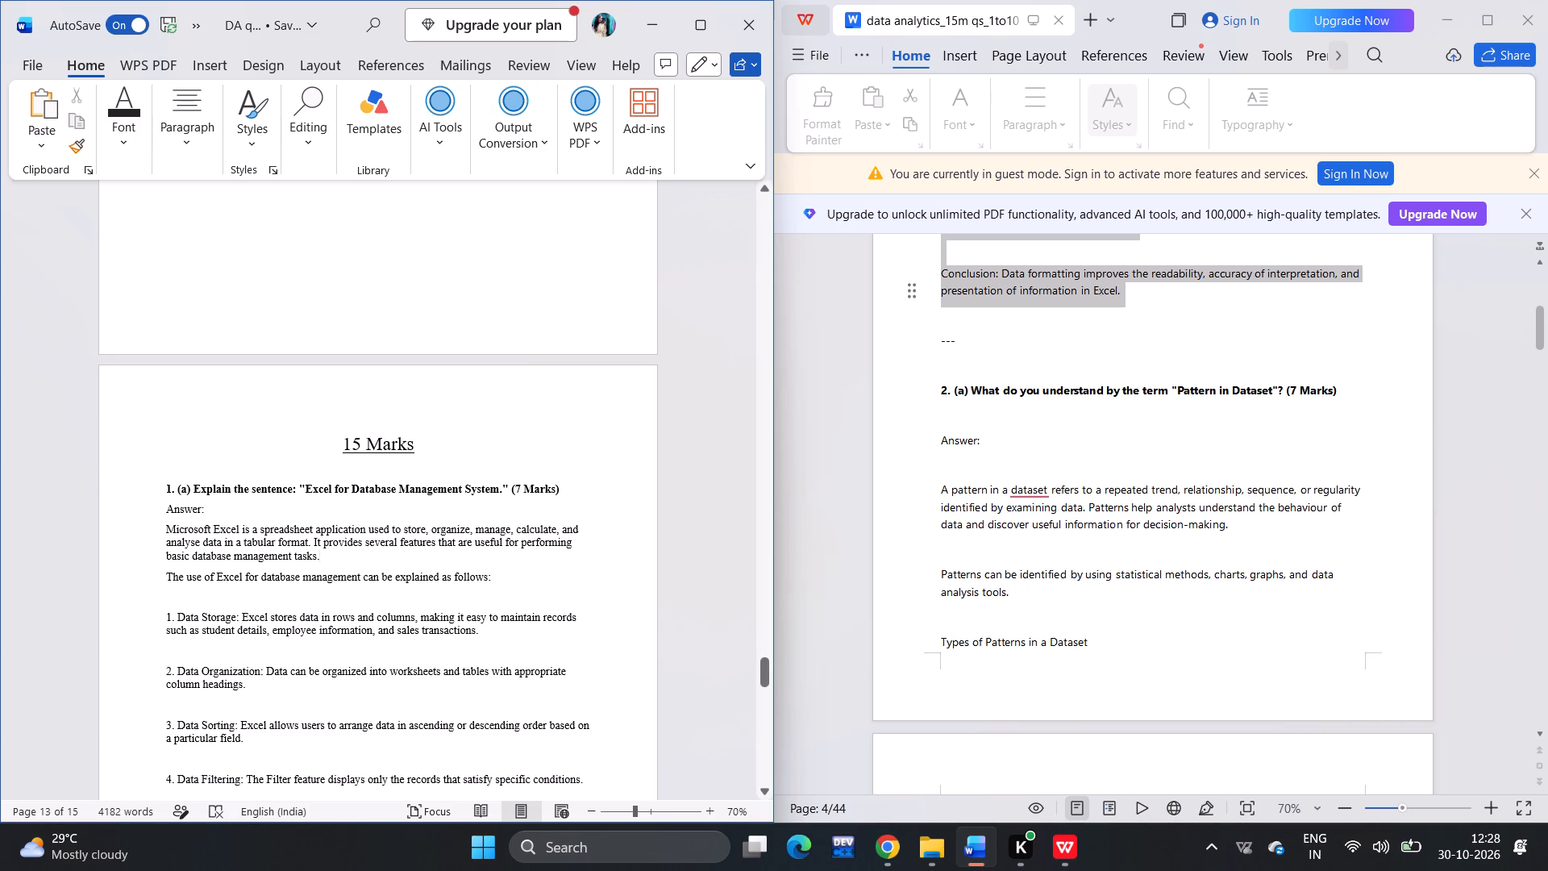
{"action": "left_click", "coordinate": [231, 602]}
{"action": "key", "text": "BackSpace"}
{"action": "key", "text": "BackSpace"}
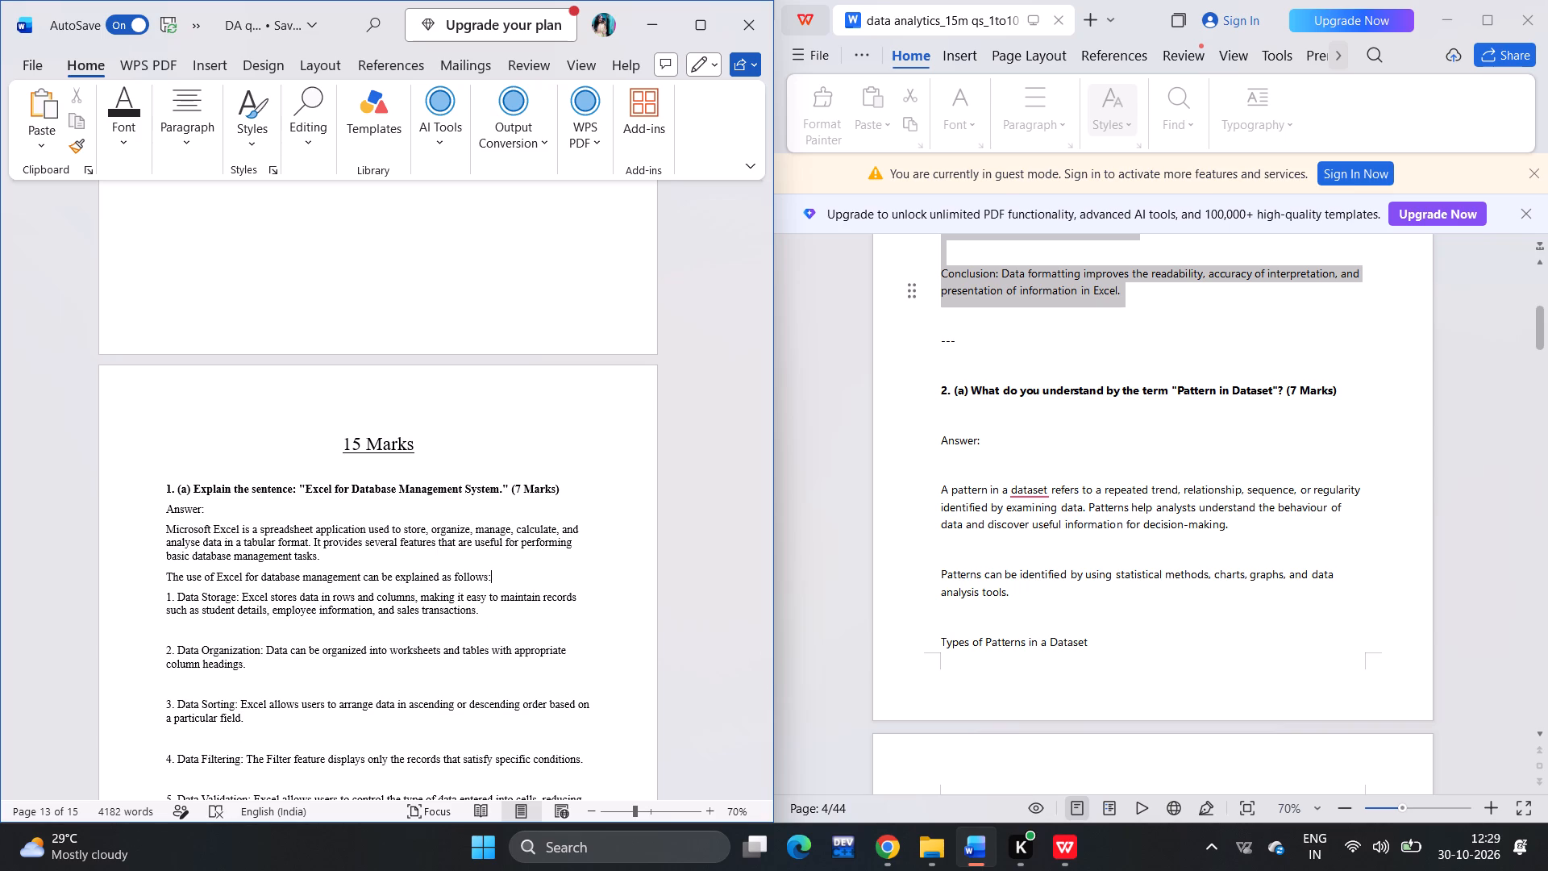
Make the label "1. Data Storage:" bold in the answer to question 1 (a).
{"action": "scroll", "coordinate": [261, 634], "scroll_direction": "down", "scroll_amount": 3}
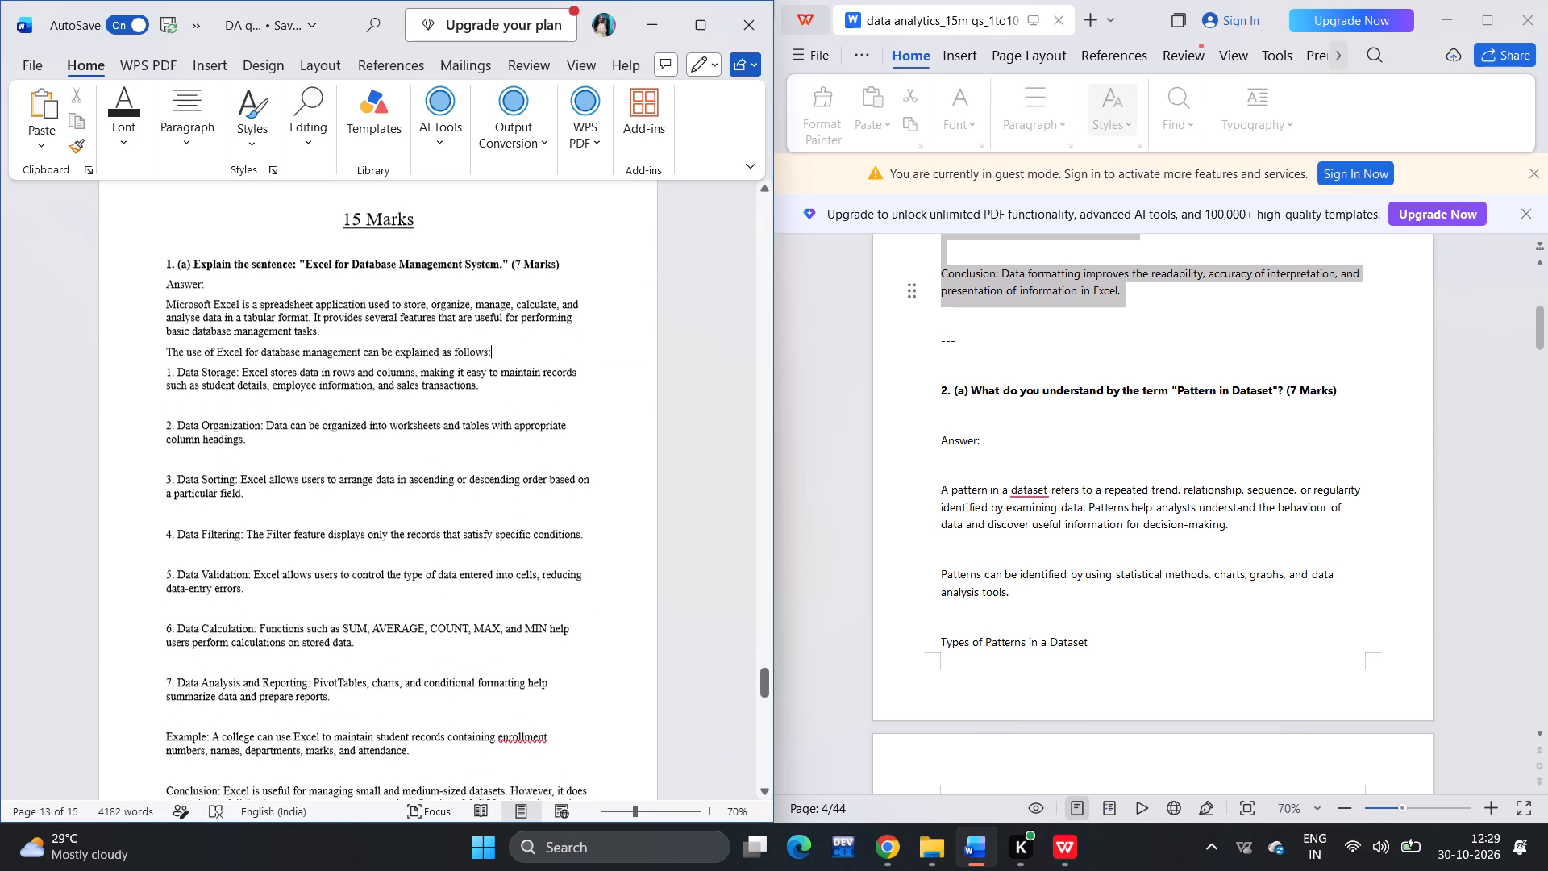
{"action": "scroll", "coordinate": [261, 634], "scroll_direction": "right", "scroll_amount": 1}
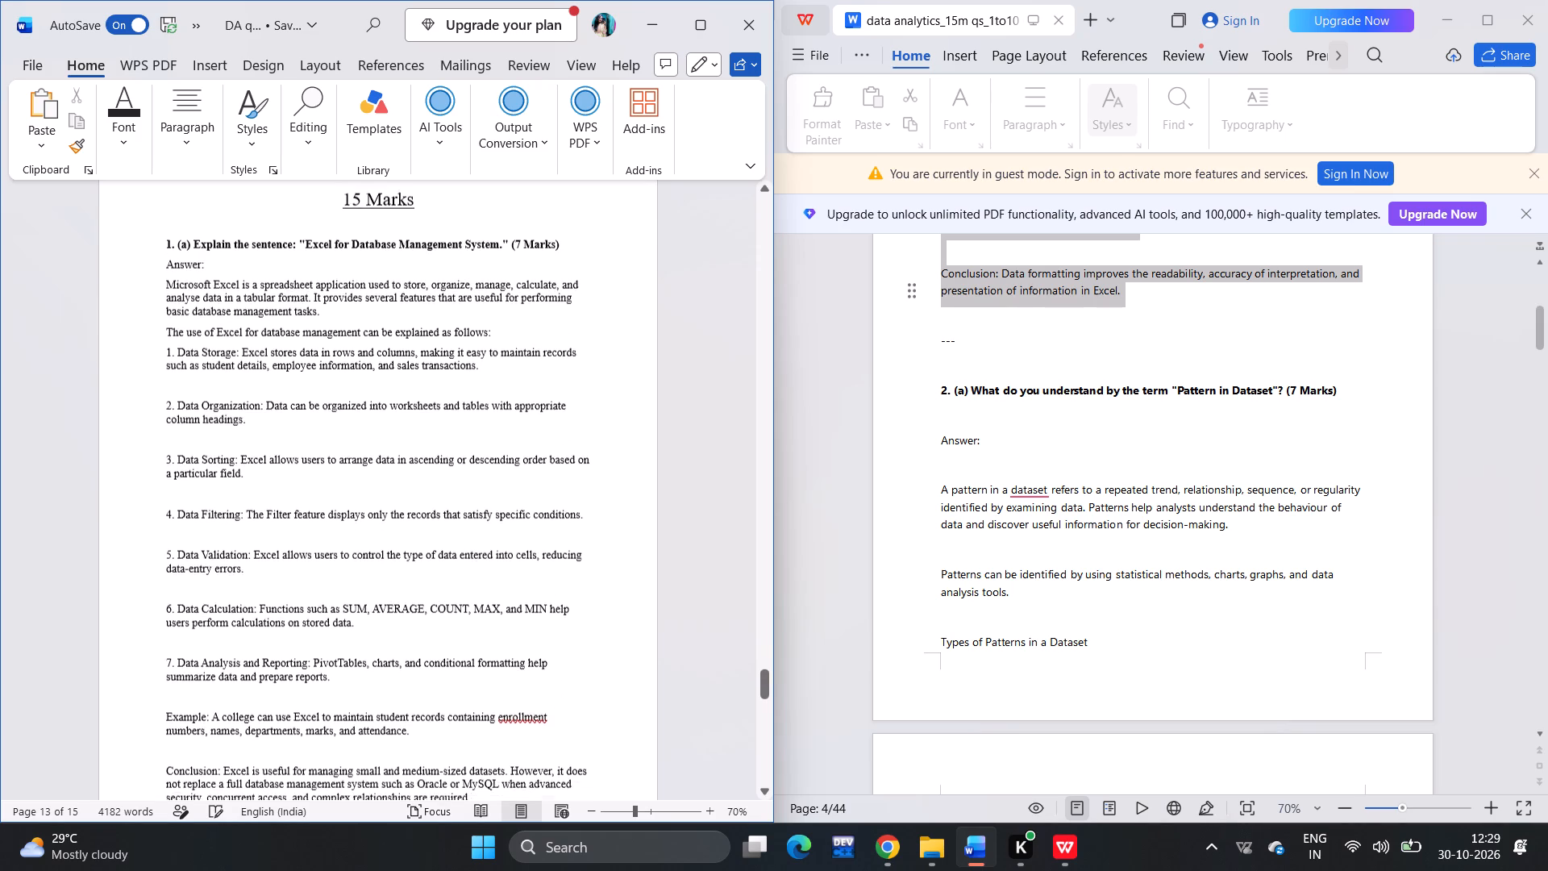
{"action": "scroll", "coordinate": [261, 634], "scroll_direction": "right", "scroll_amount": 1}
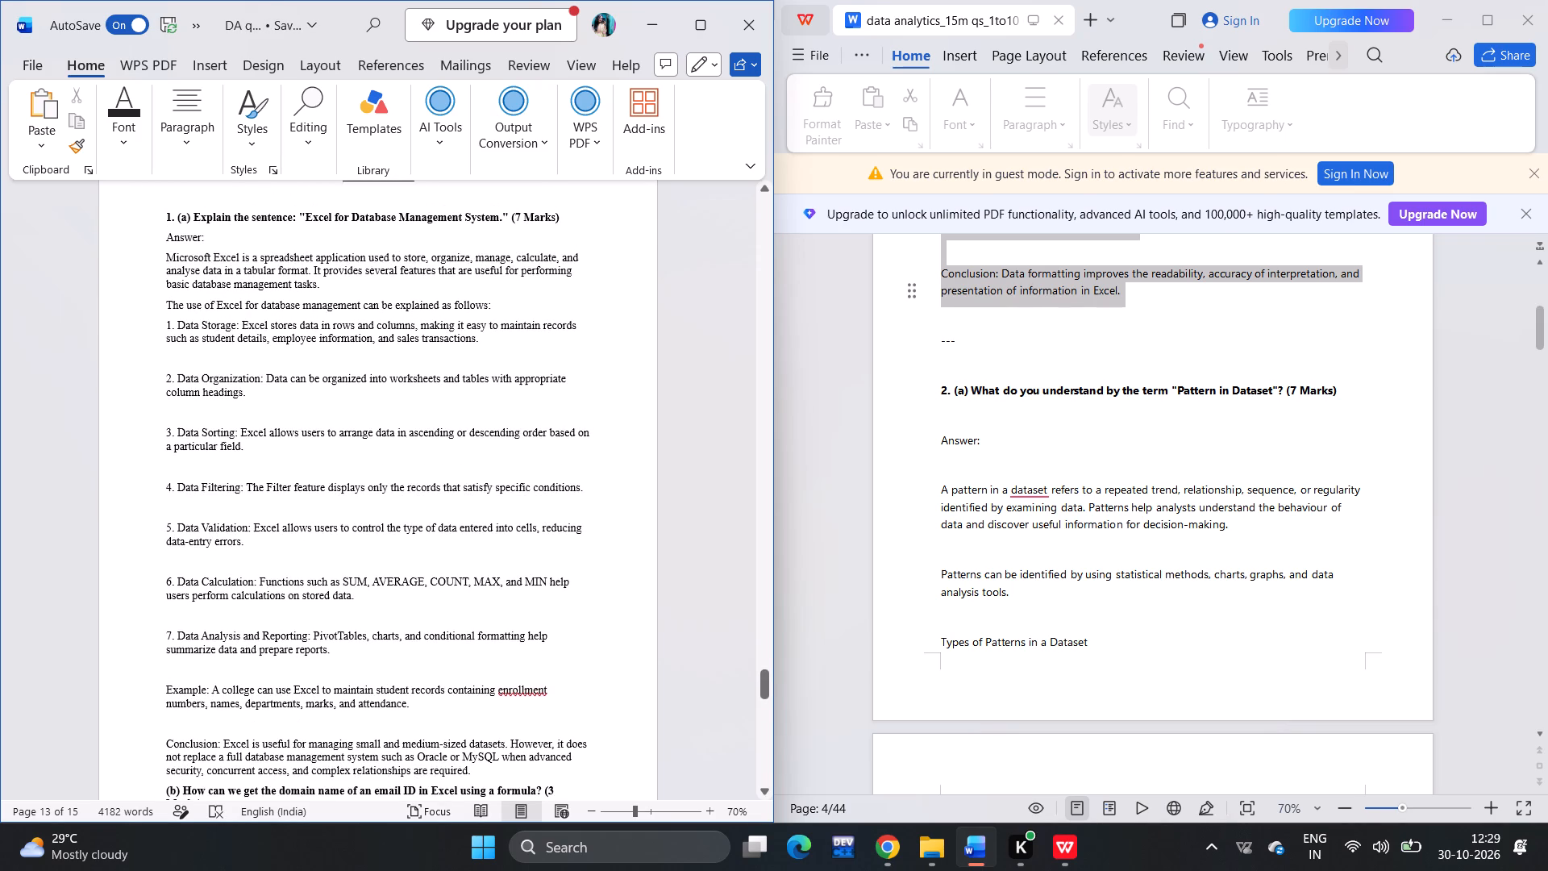
{"action": "scroll", "coordinate": [261, 634], "scroll_direction": "right", "scroll_amount": 1}
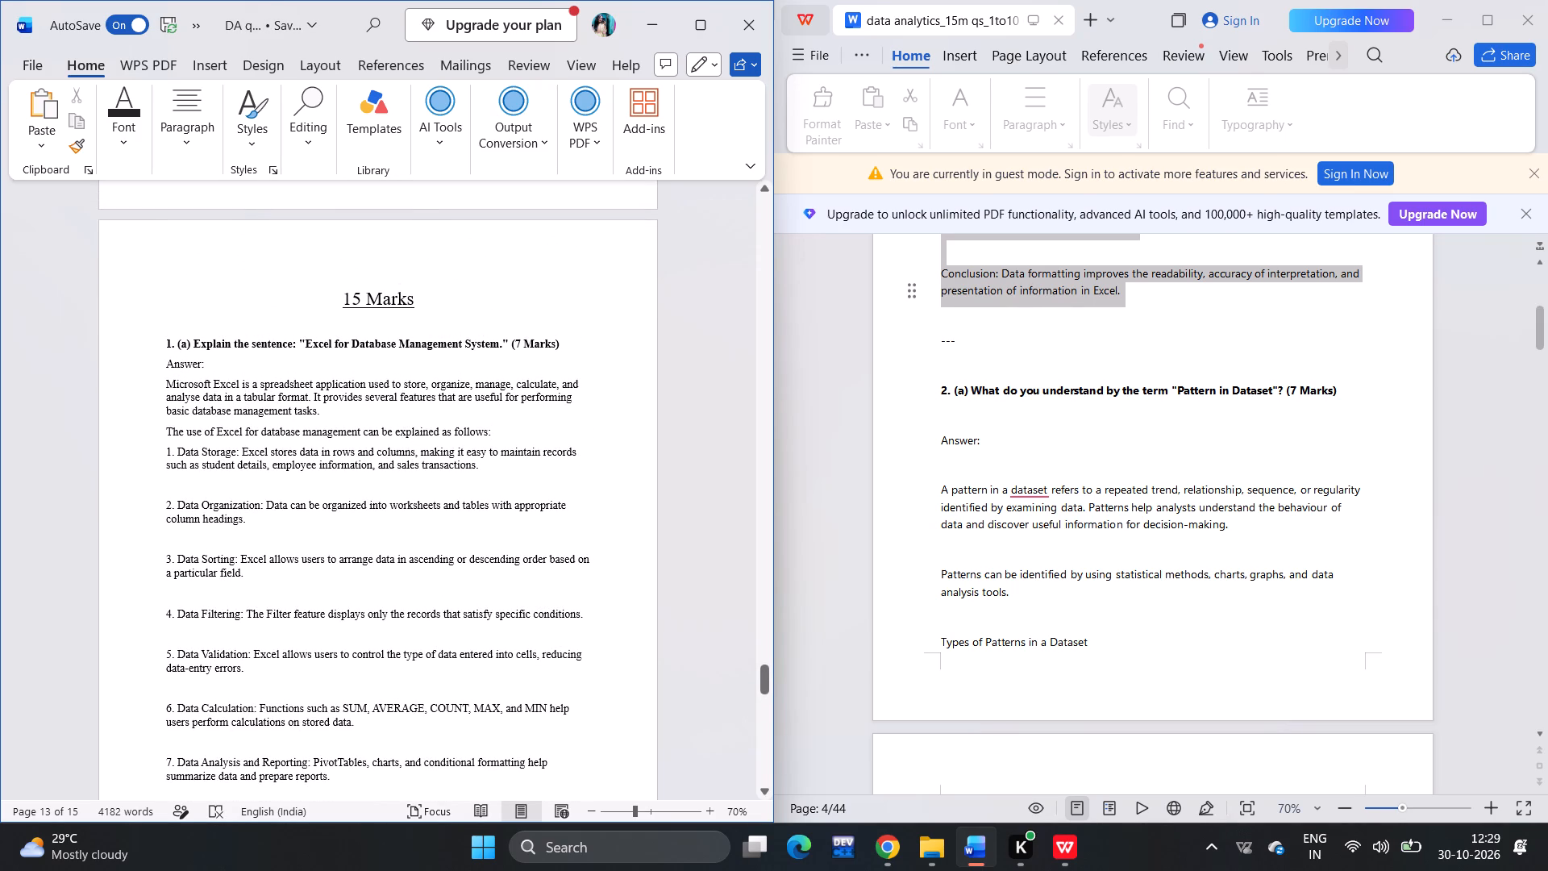
{"action": "left_click_drag", "start_coordinate": [162, 448], "coordinate": [230, 451]}
{"action": "left_click_drag", "start_coordinate": [230, 451], "coordinate": [241, 454]}
{"action": "left_click", "coordinate": [137, 156]}
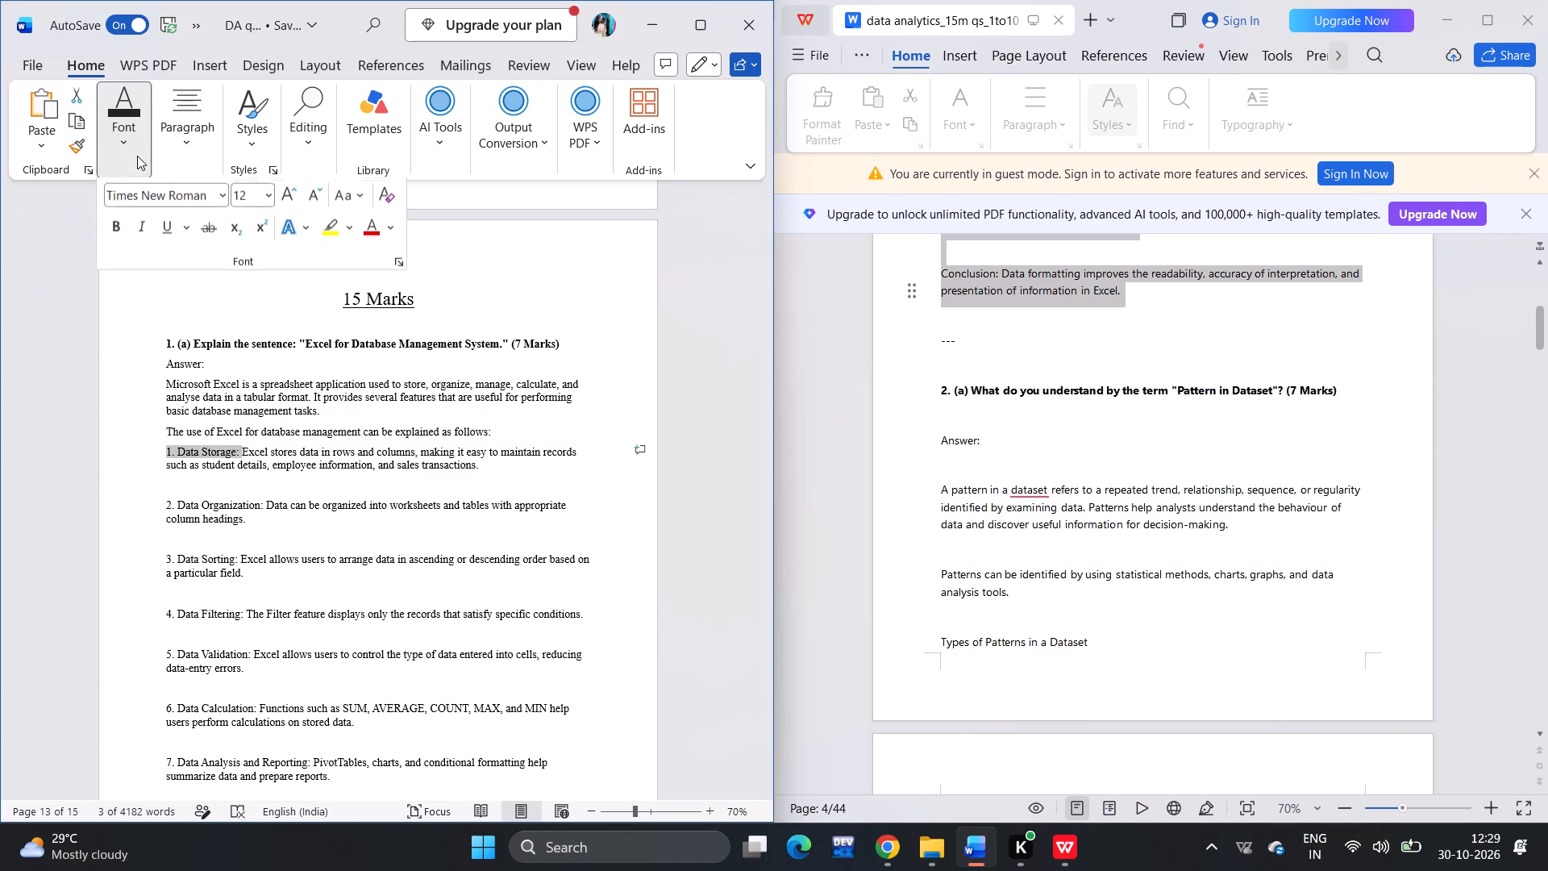
{"action": "left_click", "coordinate": [123, 231]}
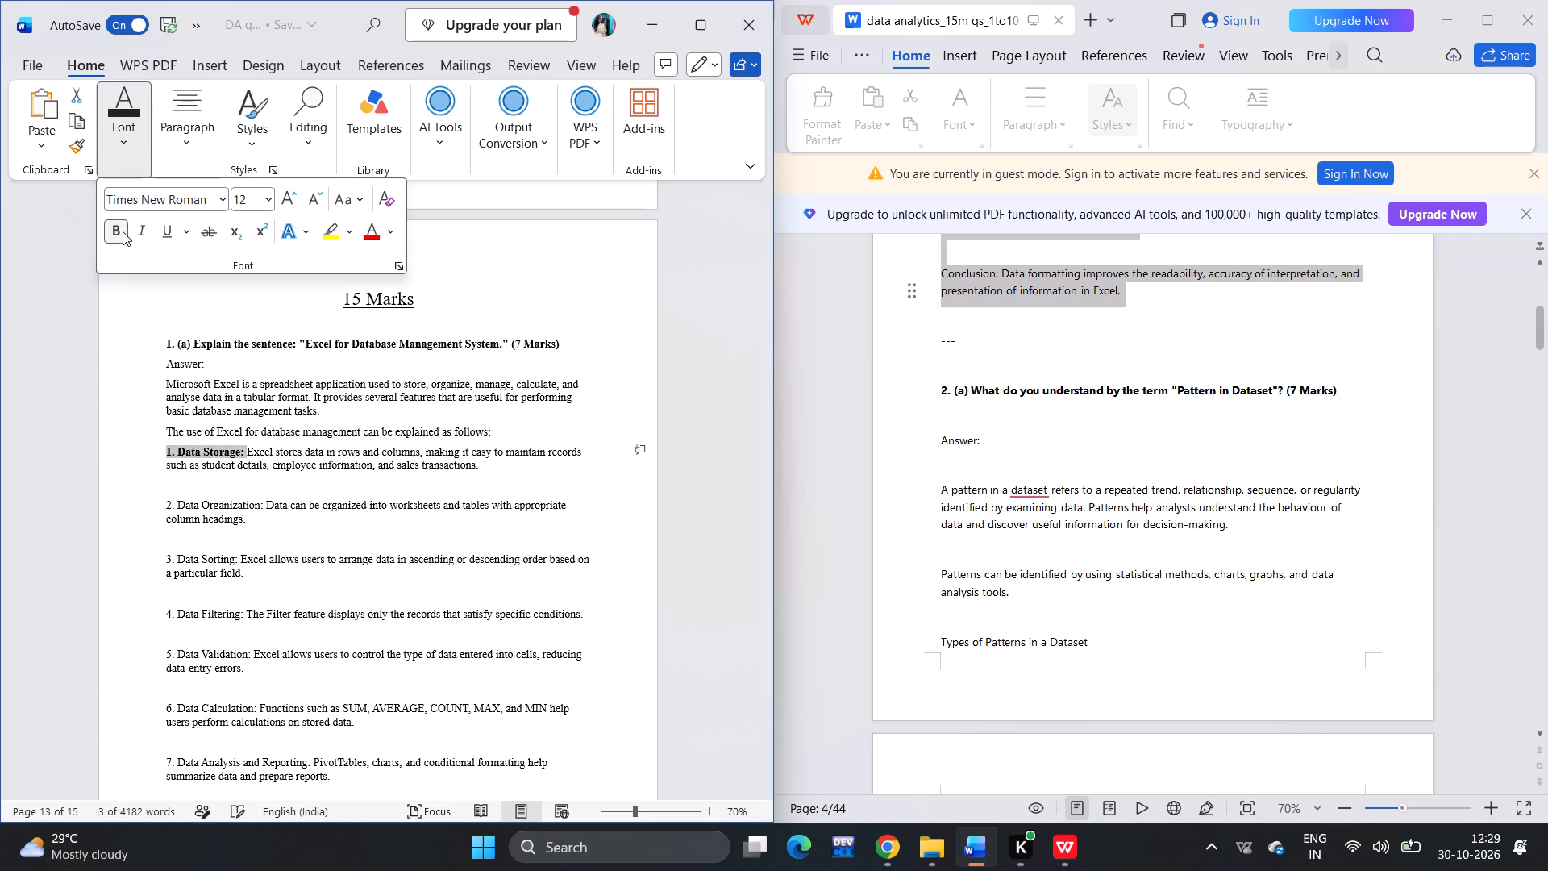
{"action": "left_click", "coordinate": [171, 497]}
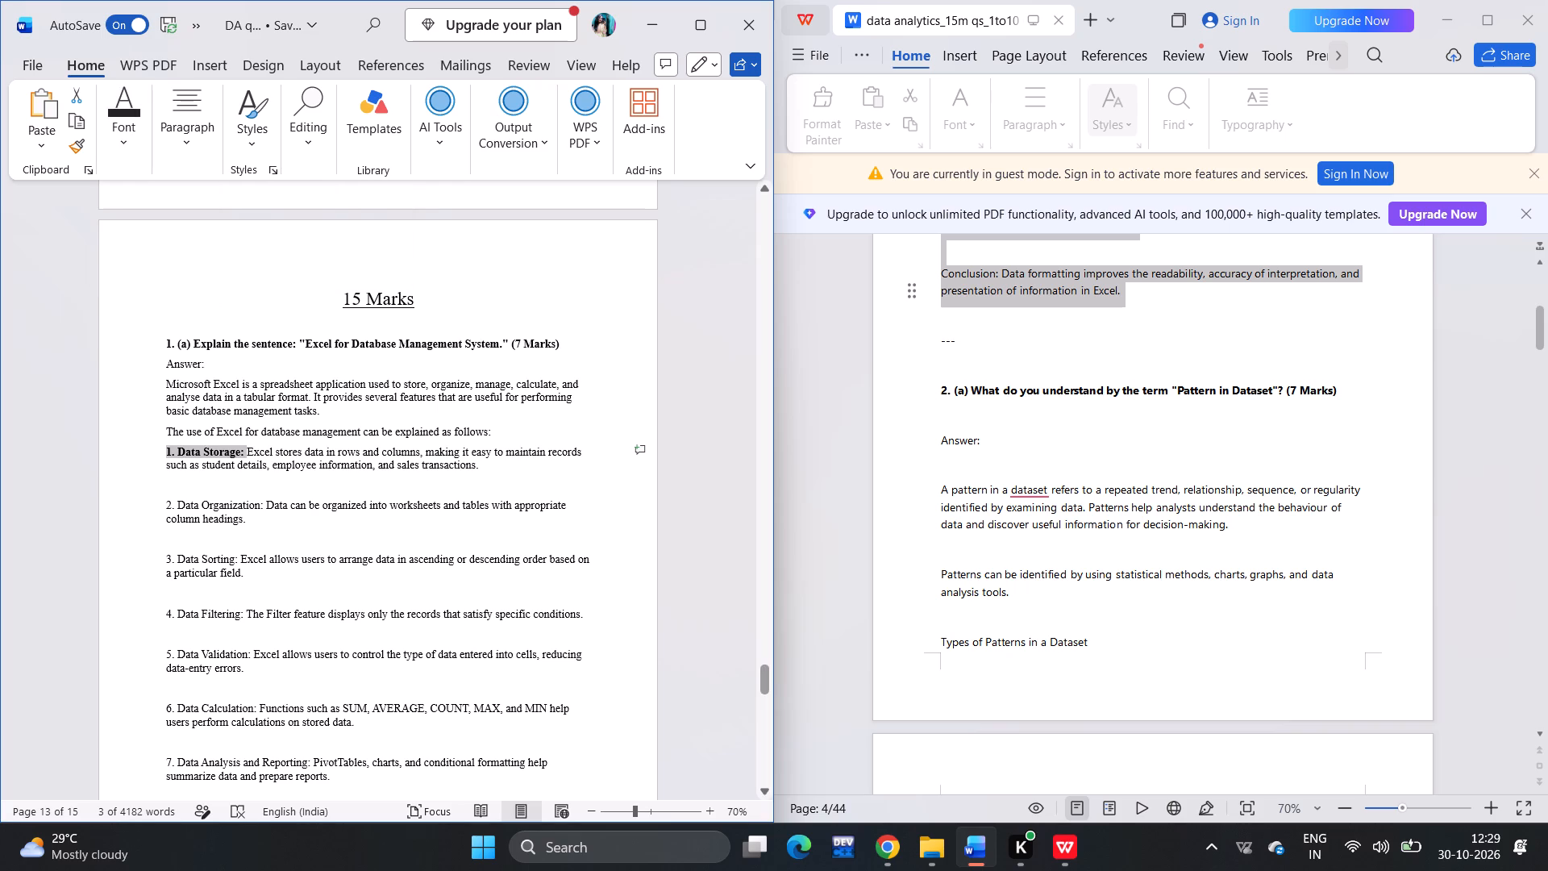
Make the label "2. Data Organization:" bold in the answer to question 1 (a).
{"action": "left_click_drag", "start_coordinate": [164, 502], "coordinate": [250, 510]}
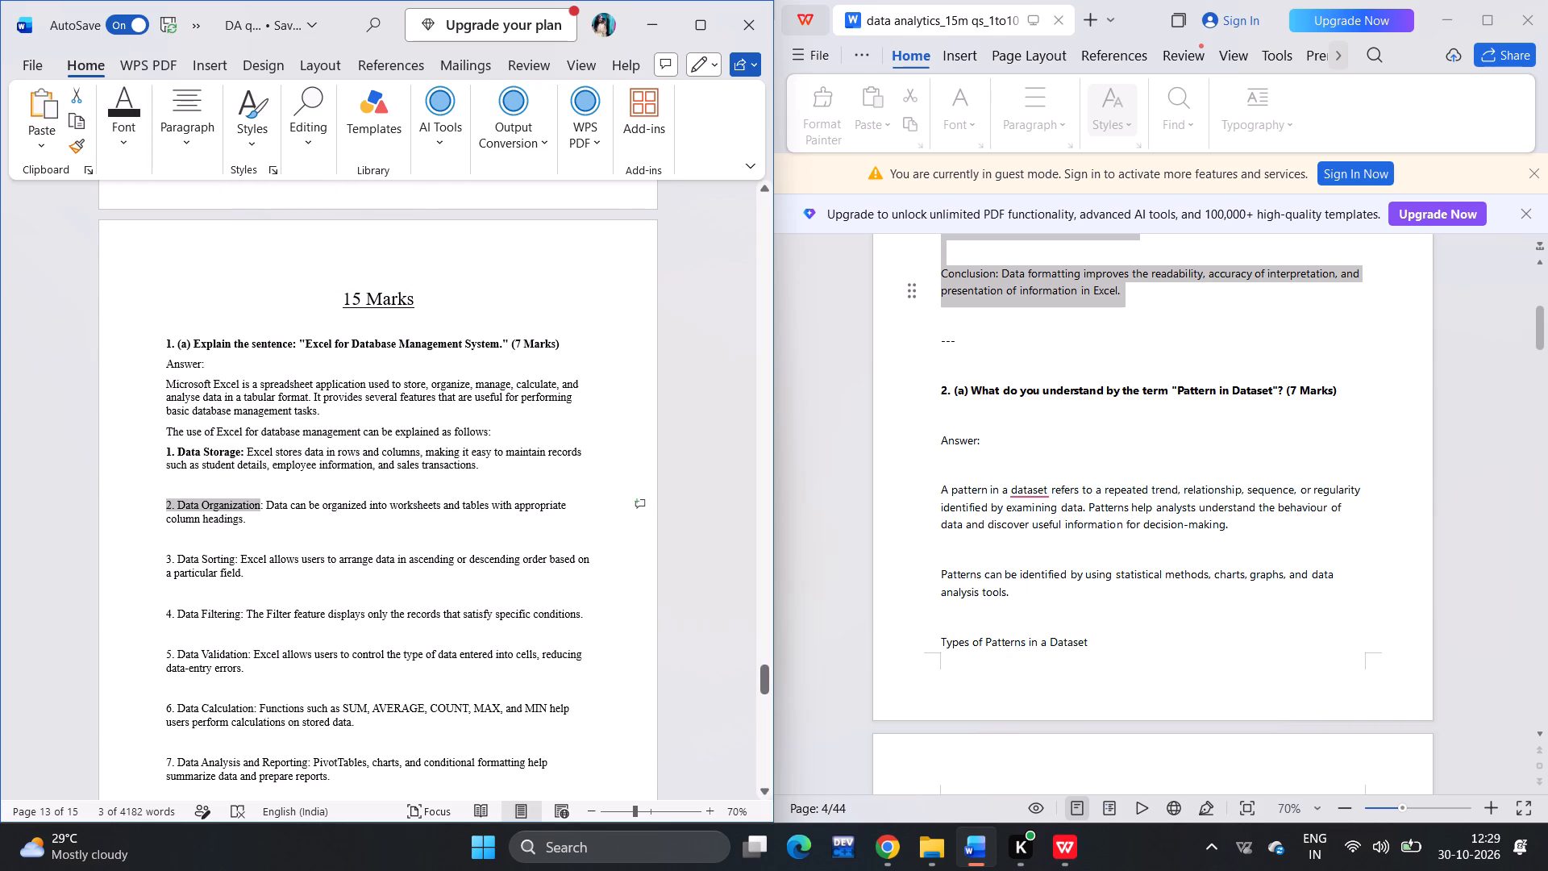
{"action": "left_click_drag", "start_coordinate": [250, 510], "coordinate": [262, 508]}
{"action": "left_click_drag", "start_coordinate": [144, 166], "coordinate": [119, 238]}
{"action": "left_click", "coordinate": [119, 238]}
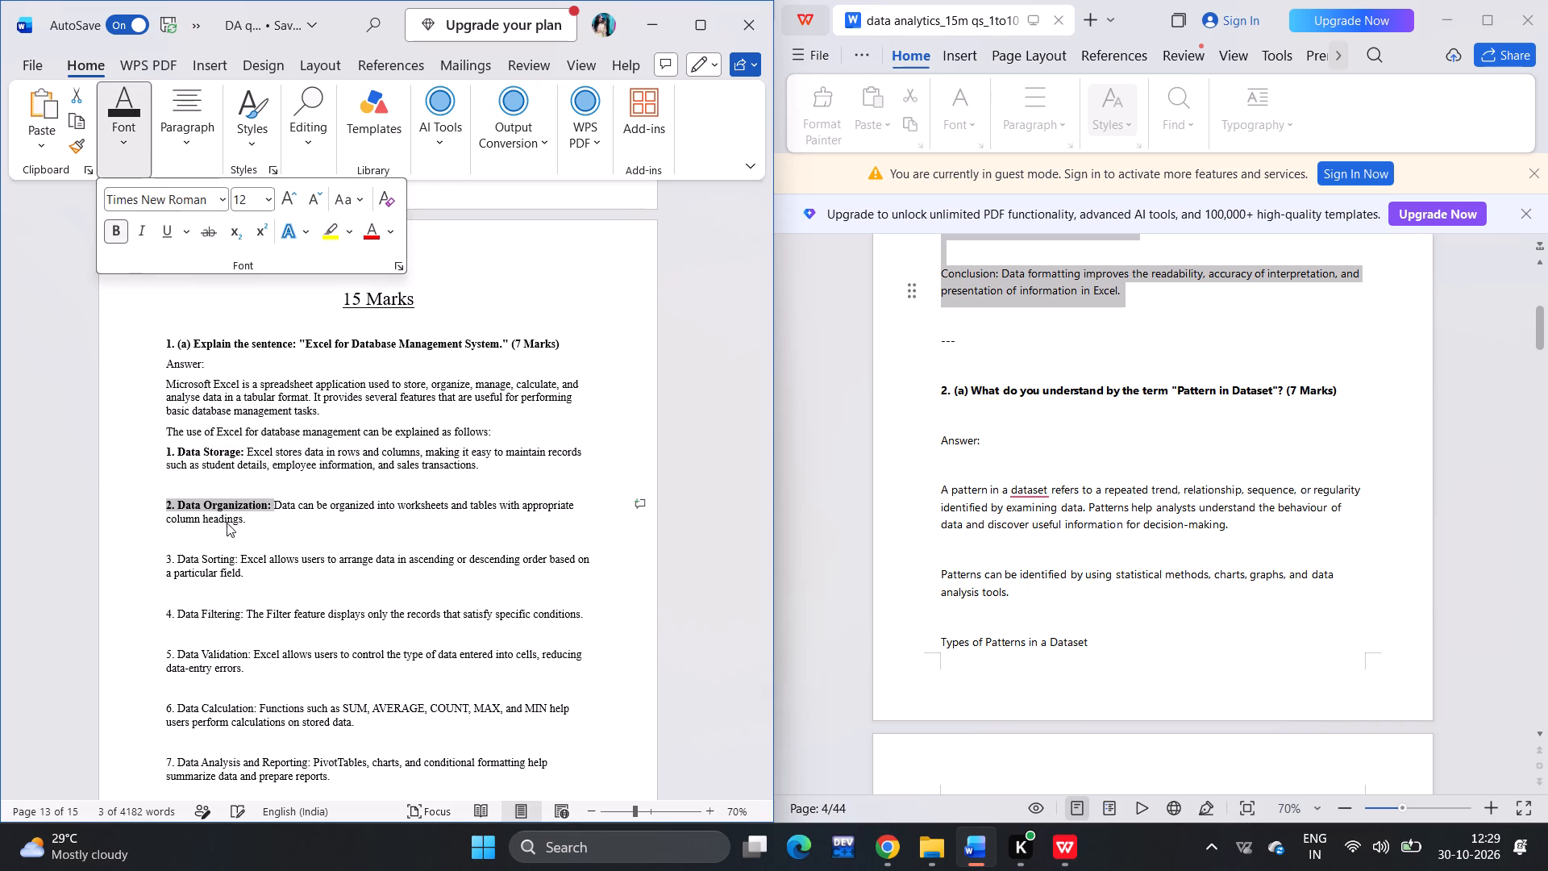
{"action": "left_click", "coordinate": [165, 559]}
Make the label "3. Data Sorting:" bold in the answer to question 1 (a).
{"action": "left_click_drag", "start_coordinate": [165, 559], "coordinate": [236, 557]}
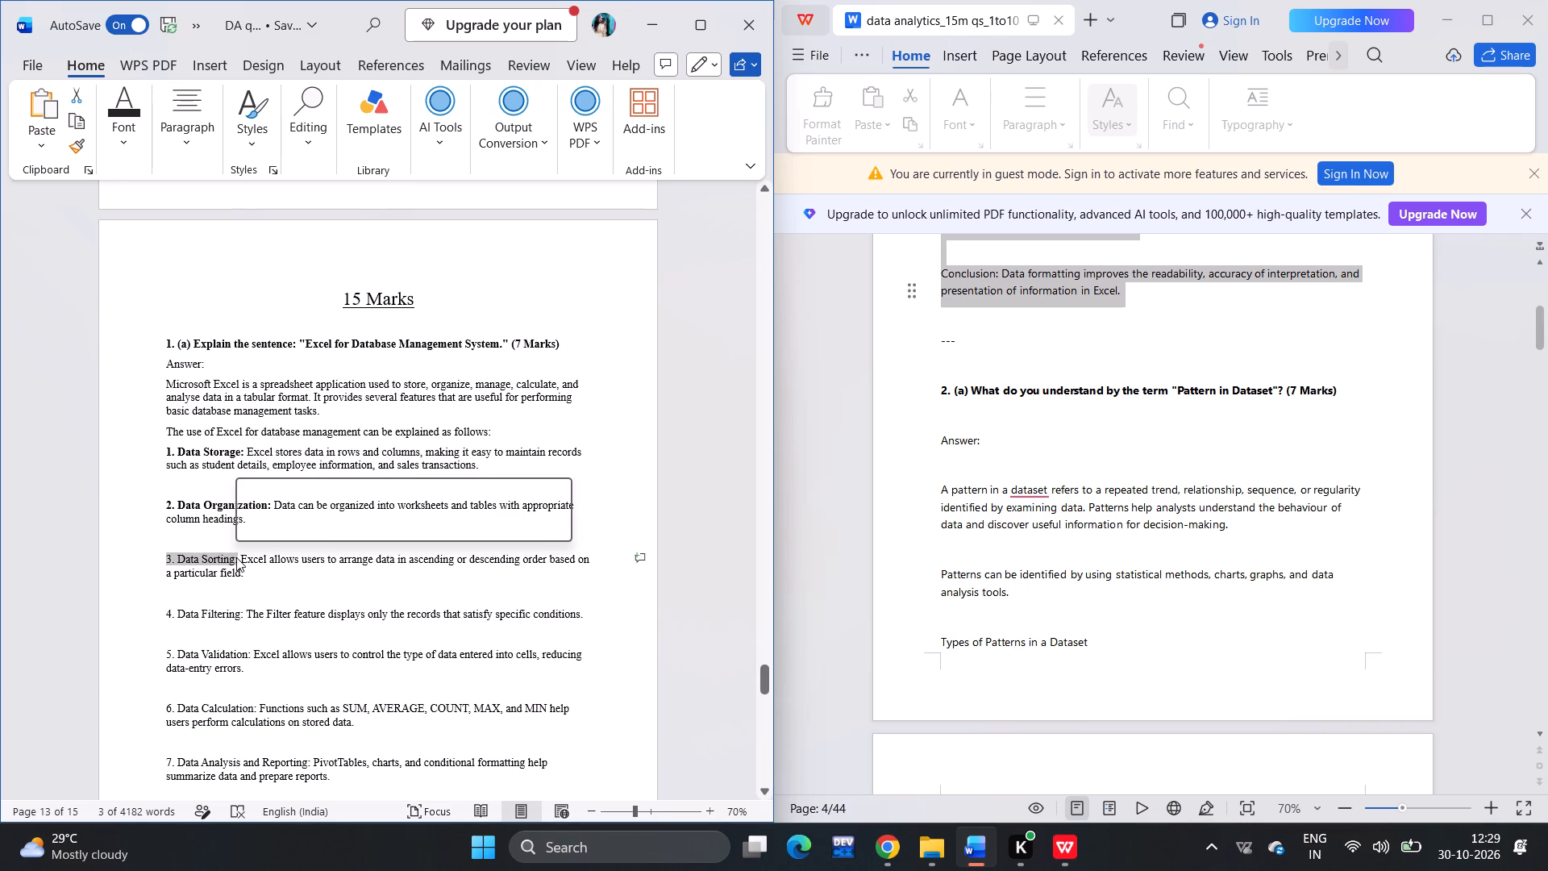
{"action": "left_click", "coordinate": [121, 148]}
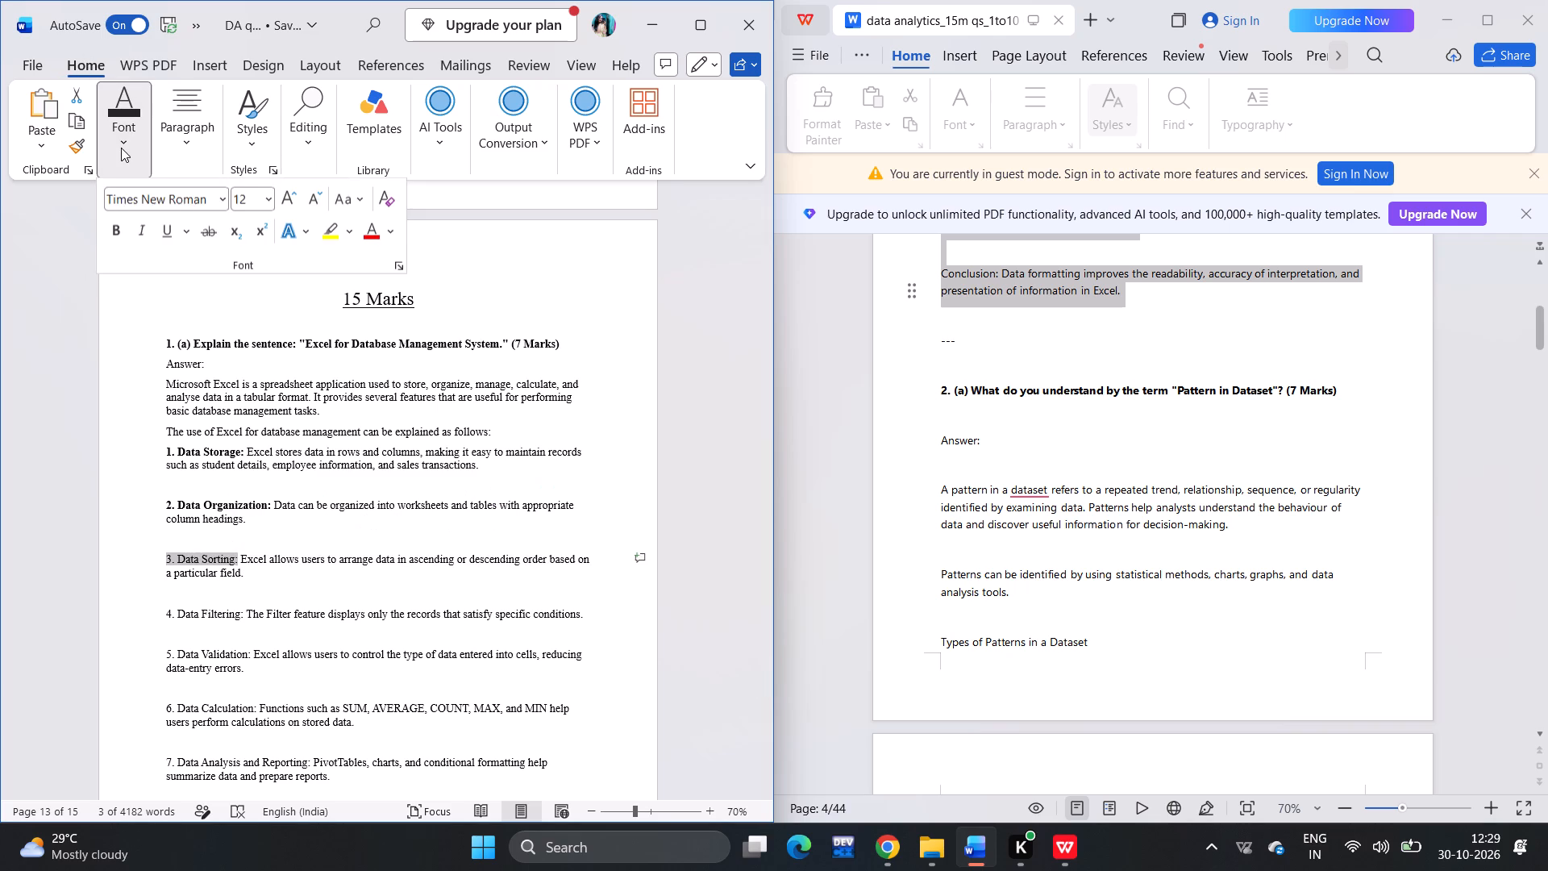
{"action": "left_click", "coordinate": [119, 239]}
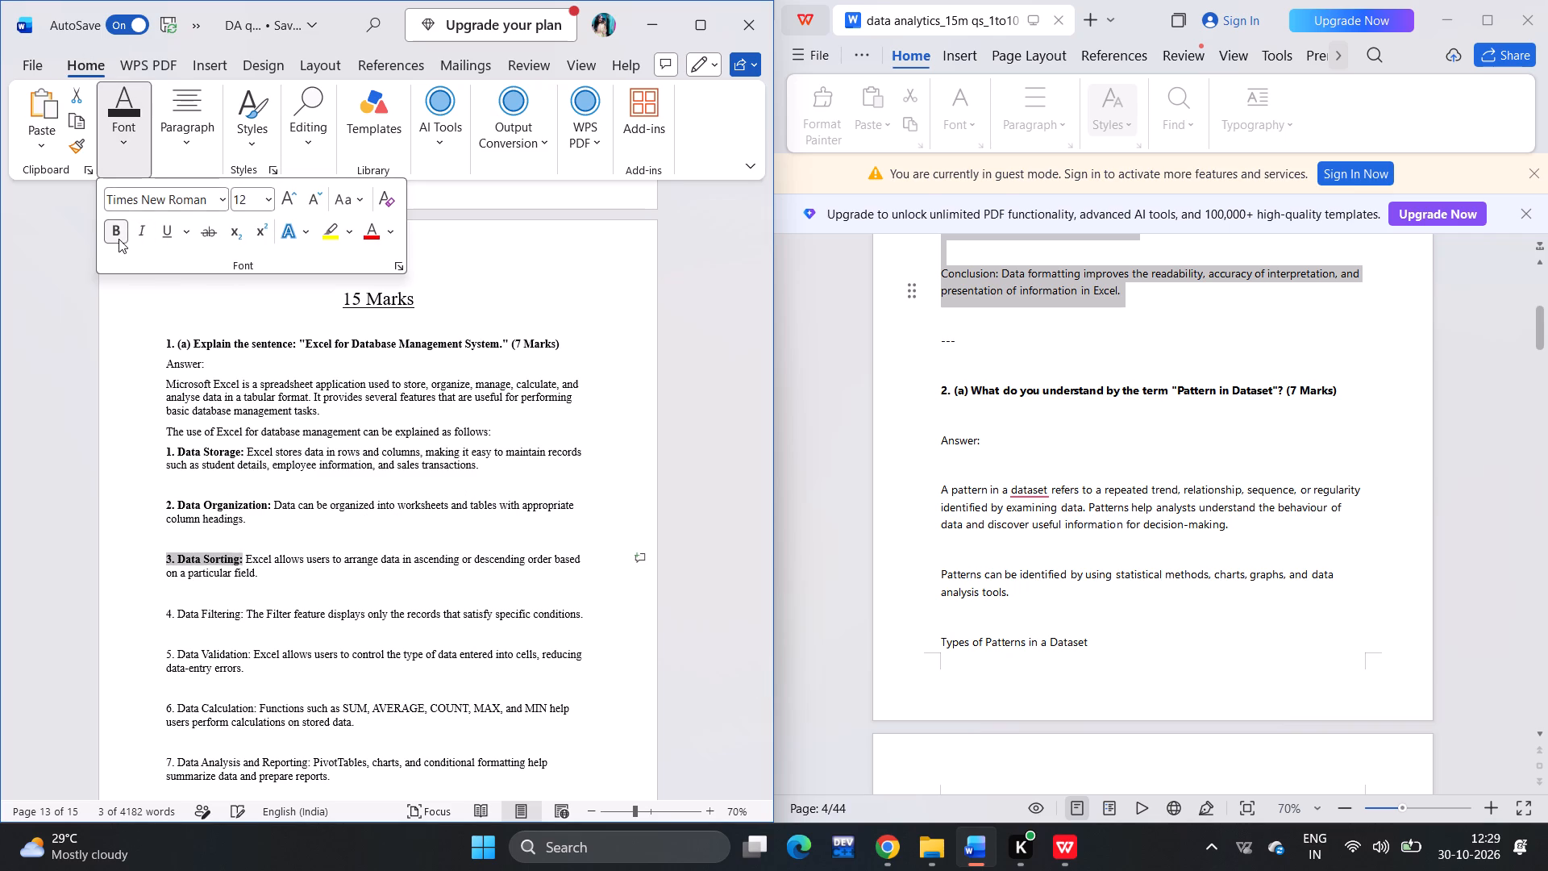
{"action": "left_click", "coordinate": [168, 613]}
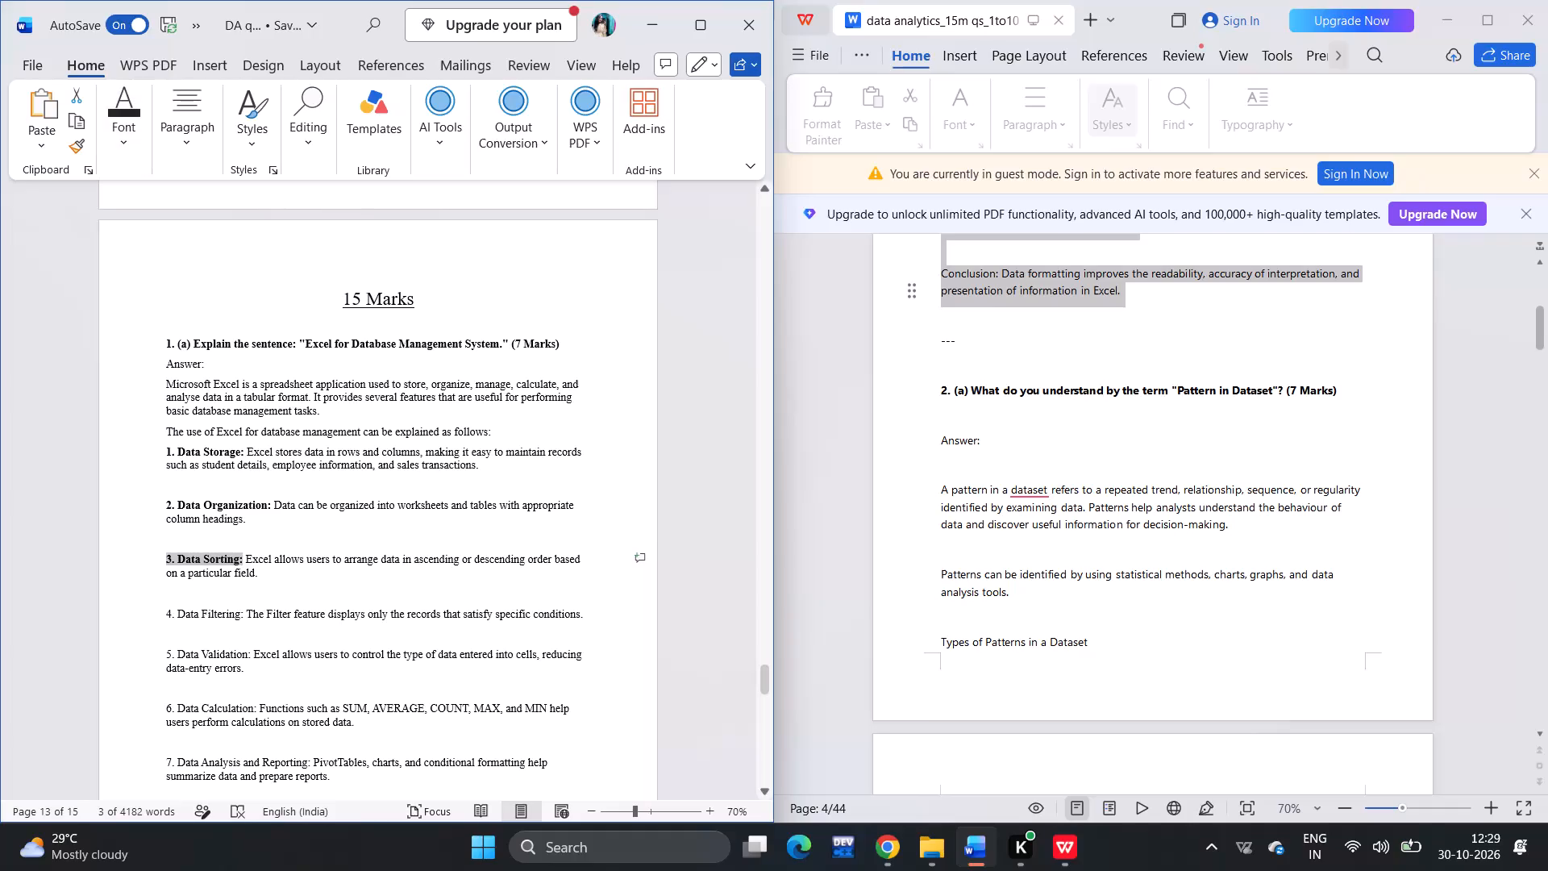
Make the label "4. Data Filtering:" bold in the answer to question 1 (a).
{"action": "left_click_drag", "start_coordinate": [166, 611], "coordinate": [234, 616]}
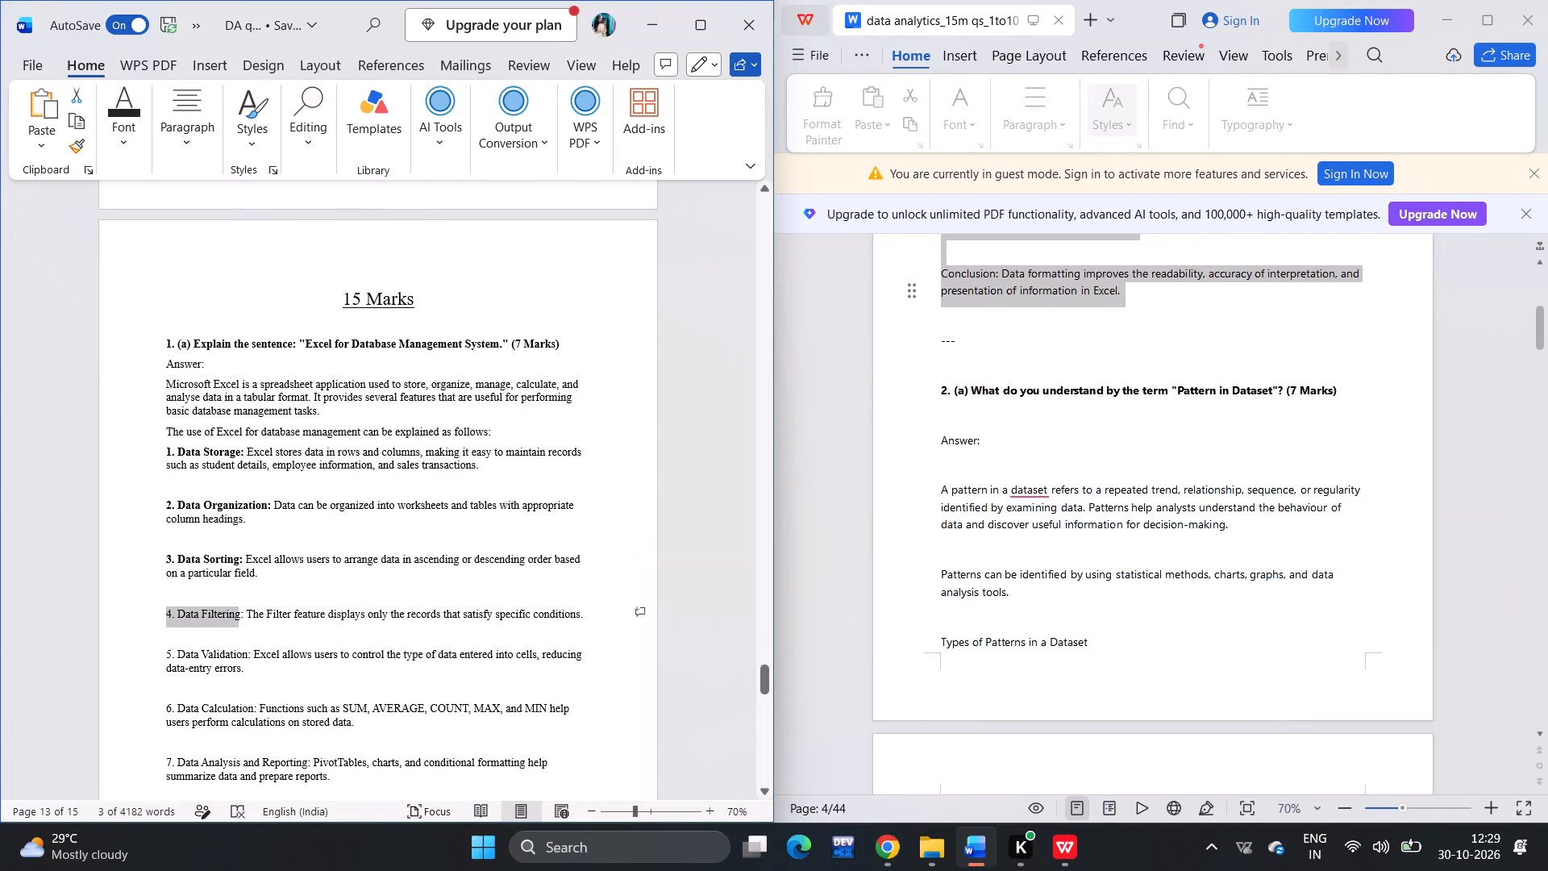
{"action": "left_click_drag", "start_coordinate": [234, 616], "coordinate": [246, 615]}
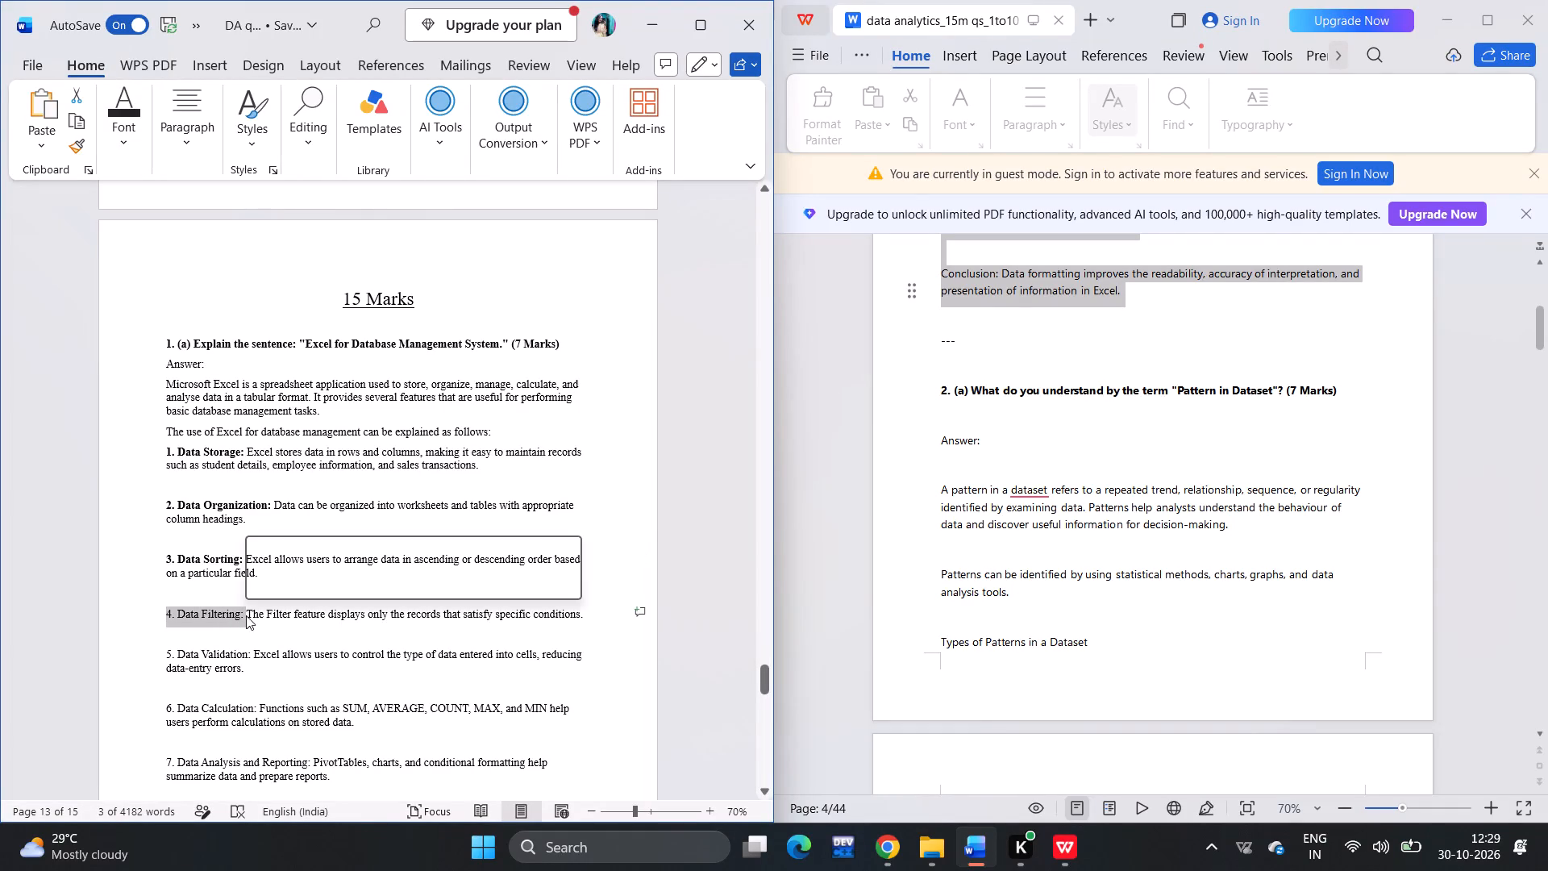
{"action": "left_click", "coordinate": [101, 152]}
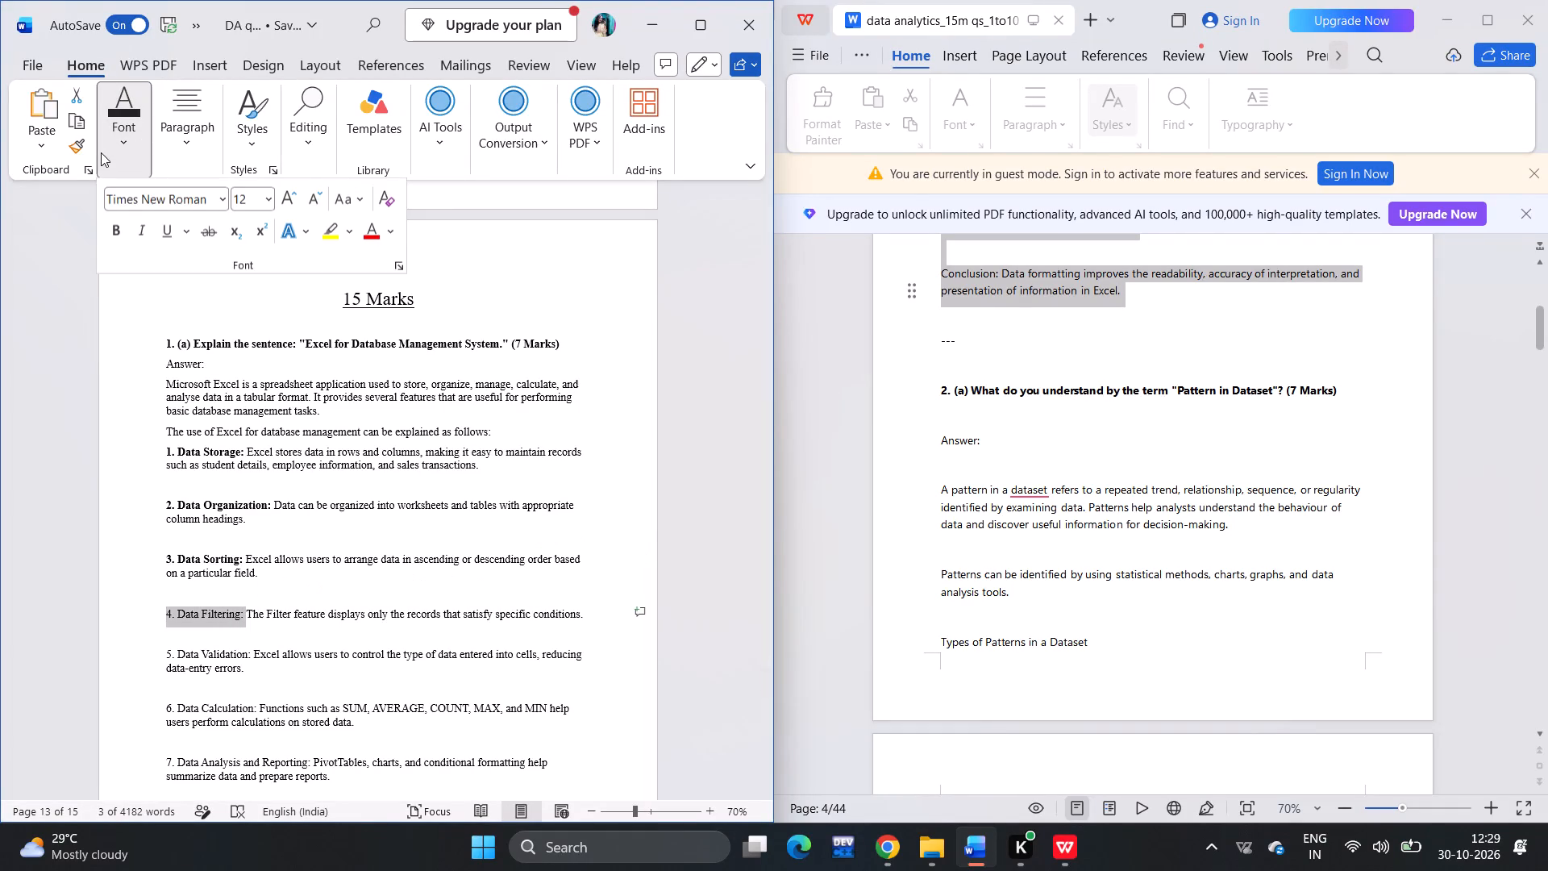
{"action": "left_click", "coordinate": [117, 237]}
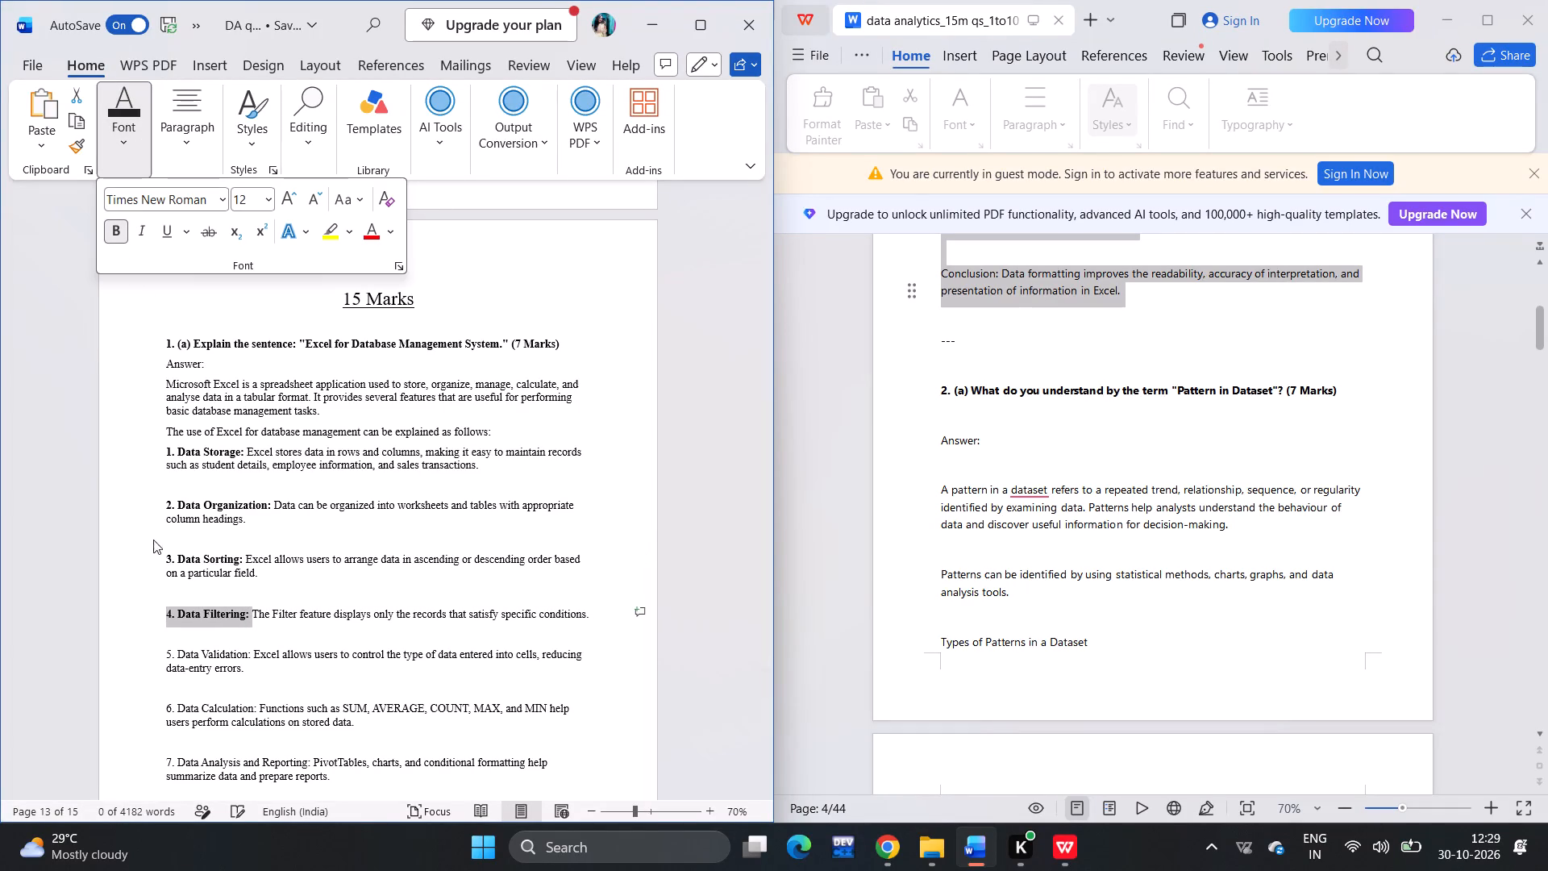
Make the label "5. Data Validation:" bold in the answer to question 1 (a).
{"action": "left_click", "coordinate": [169, 652]}
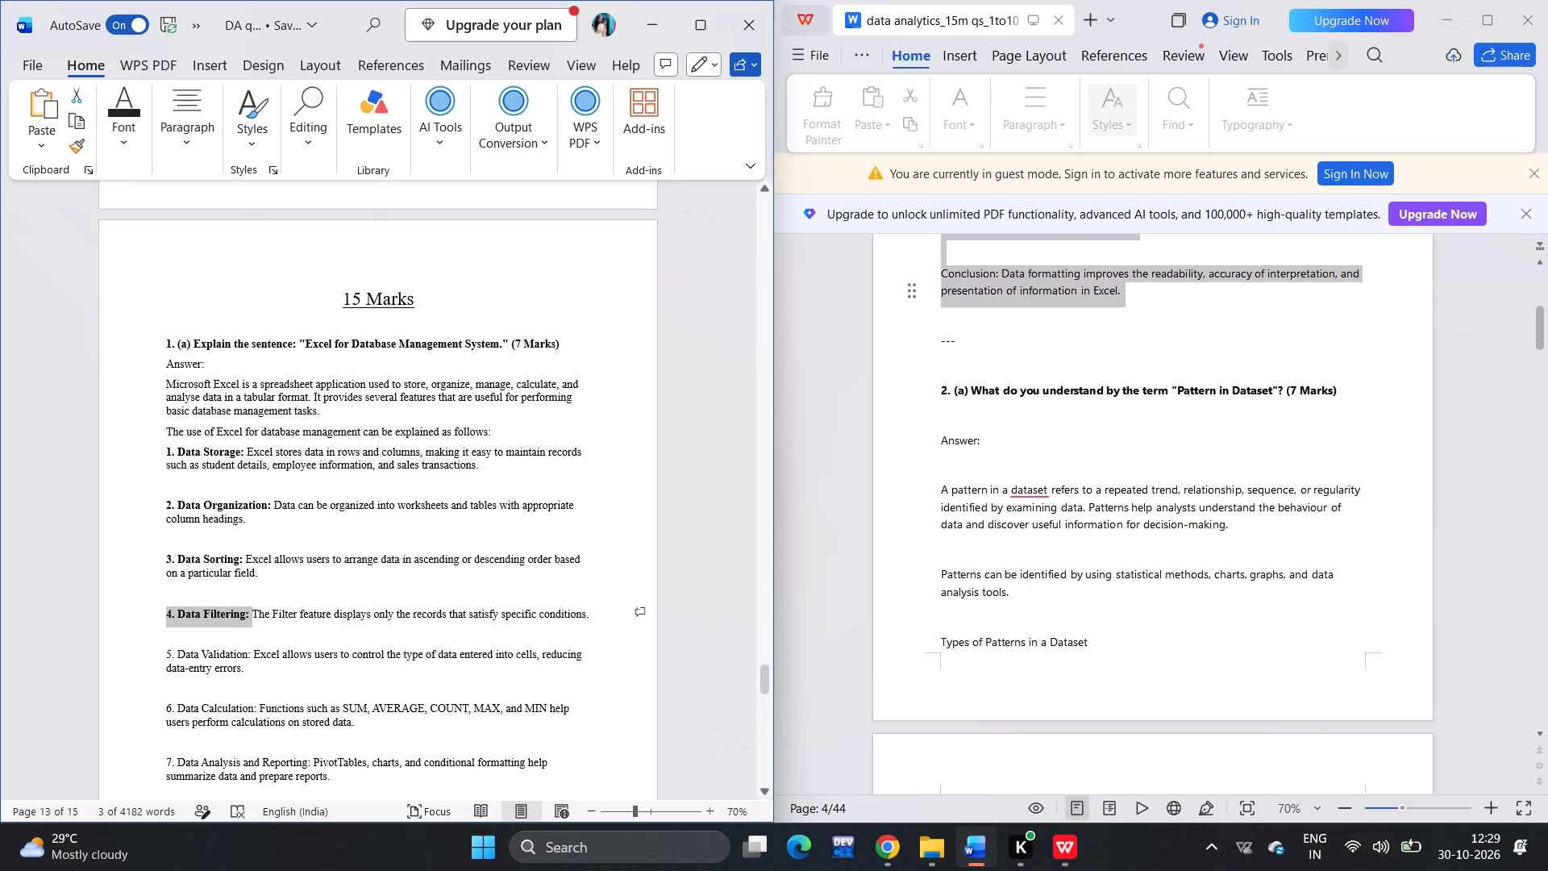
{"action": "left_click_drag", "start_coordinate": [165, 652], "coordinate": [218, 655]}
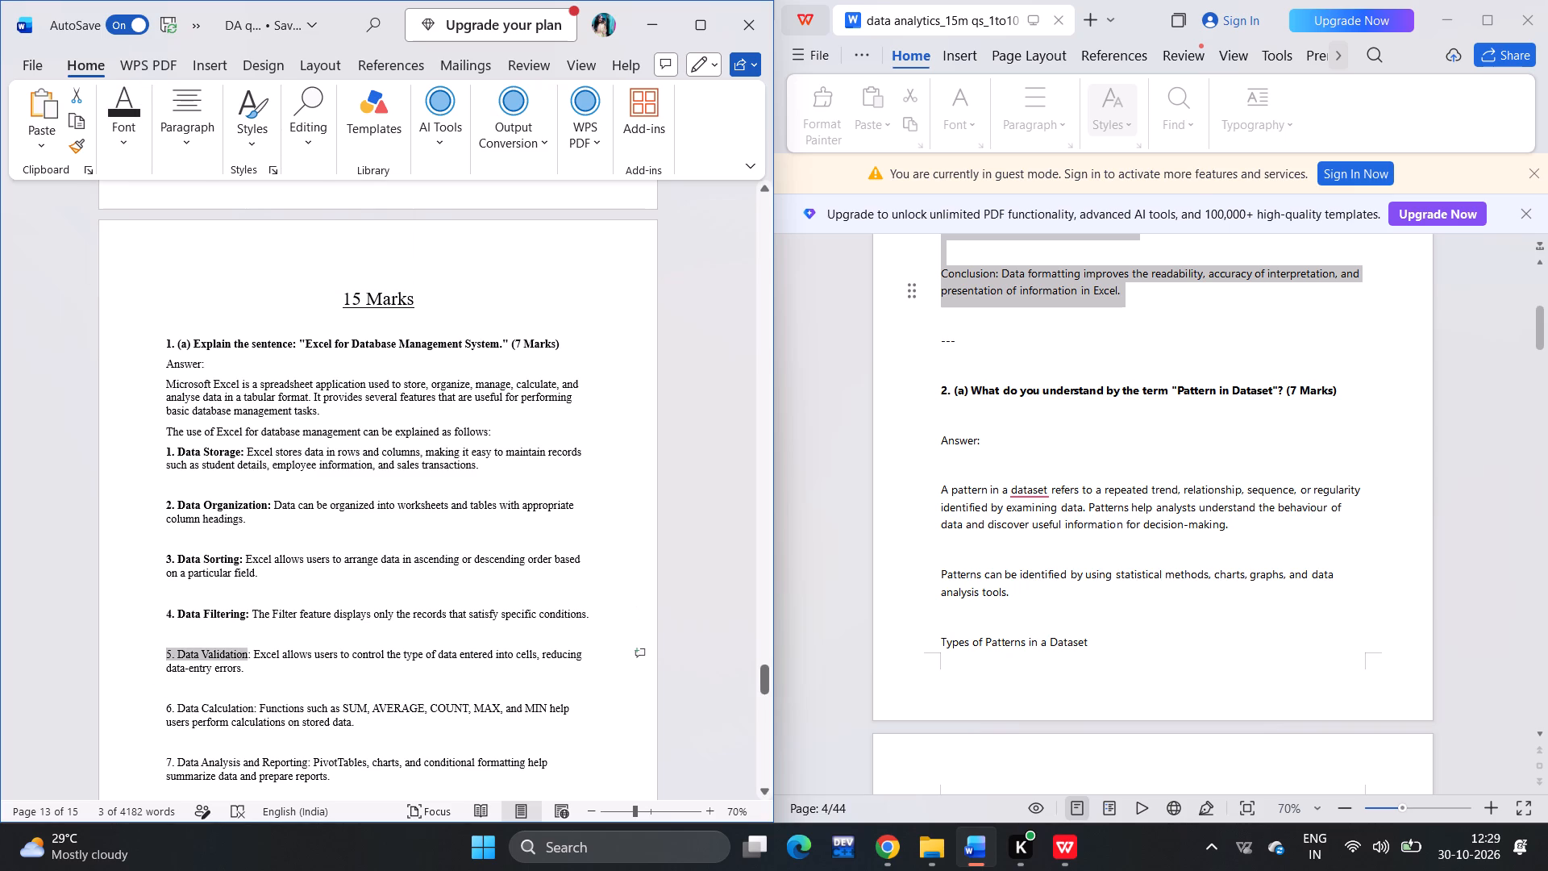
{"action": "left_click_drag", "start_coordinate": [218, 655], "coordinate": [246, 653]}
{"action": "left_click_drag", "start_coordinate": [246, 653], "coordinate": [252, 653]}
{"action": "left_click", "coordinate": [119, 147]}
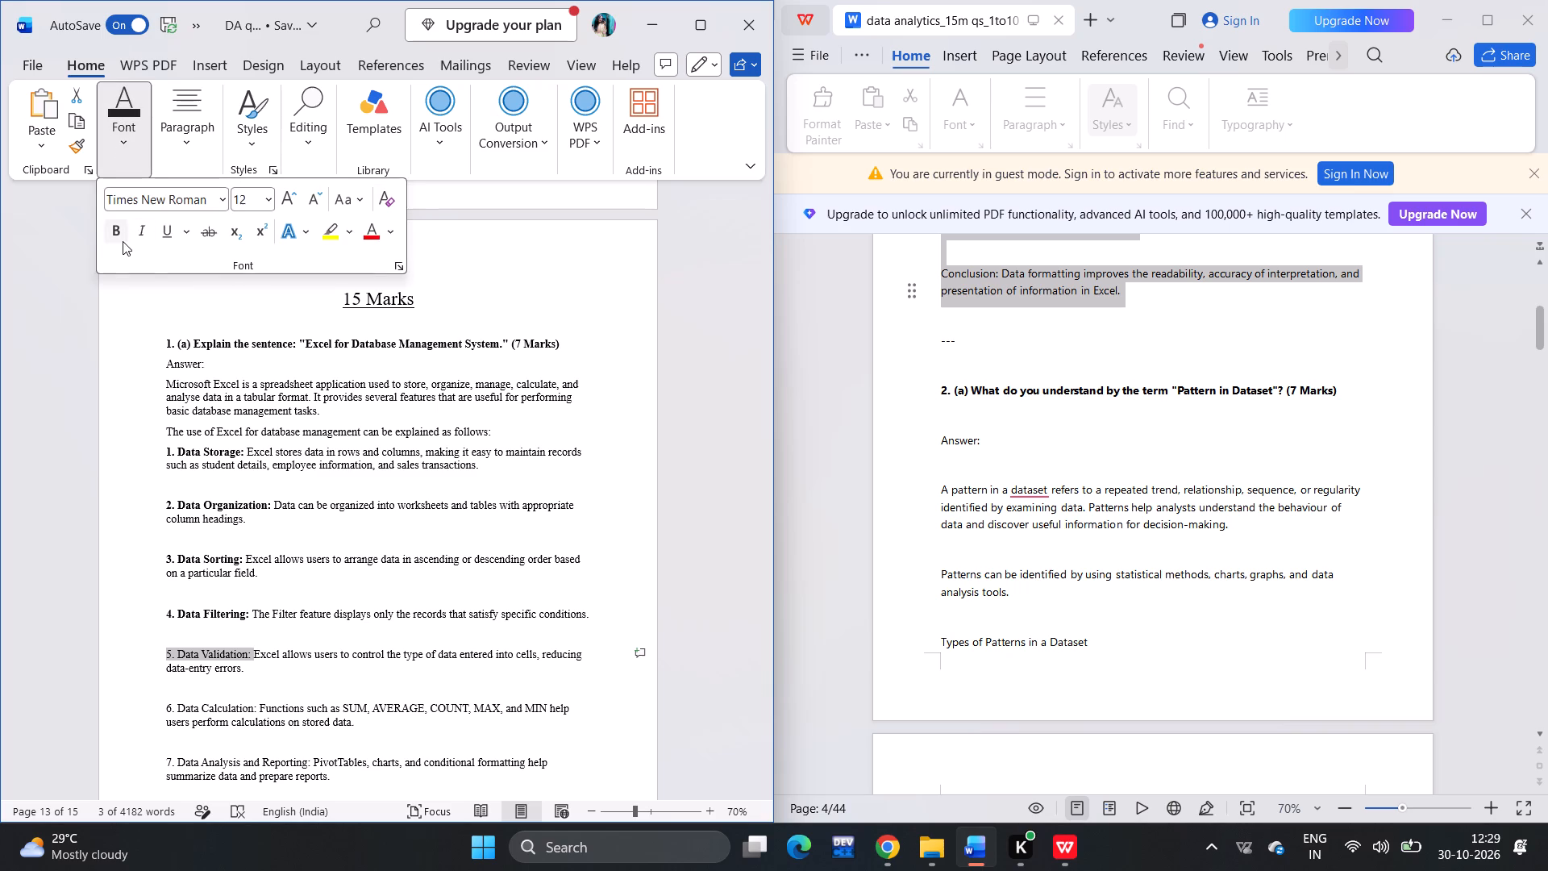
{"action": "left_click", "coordinate": [123, 241]}
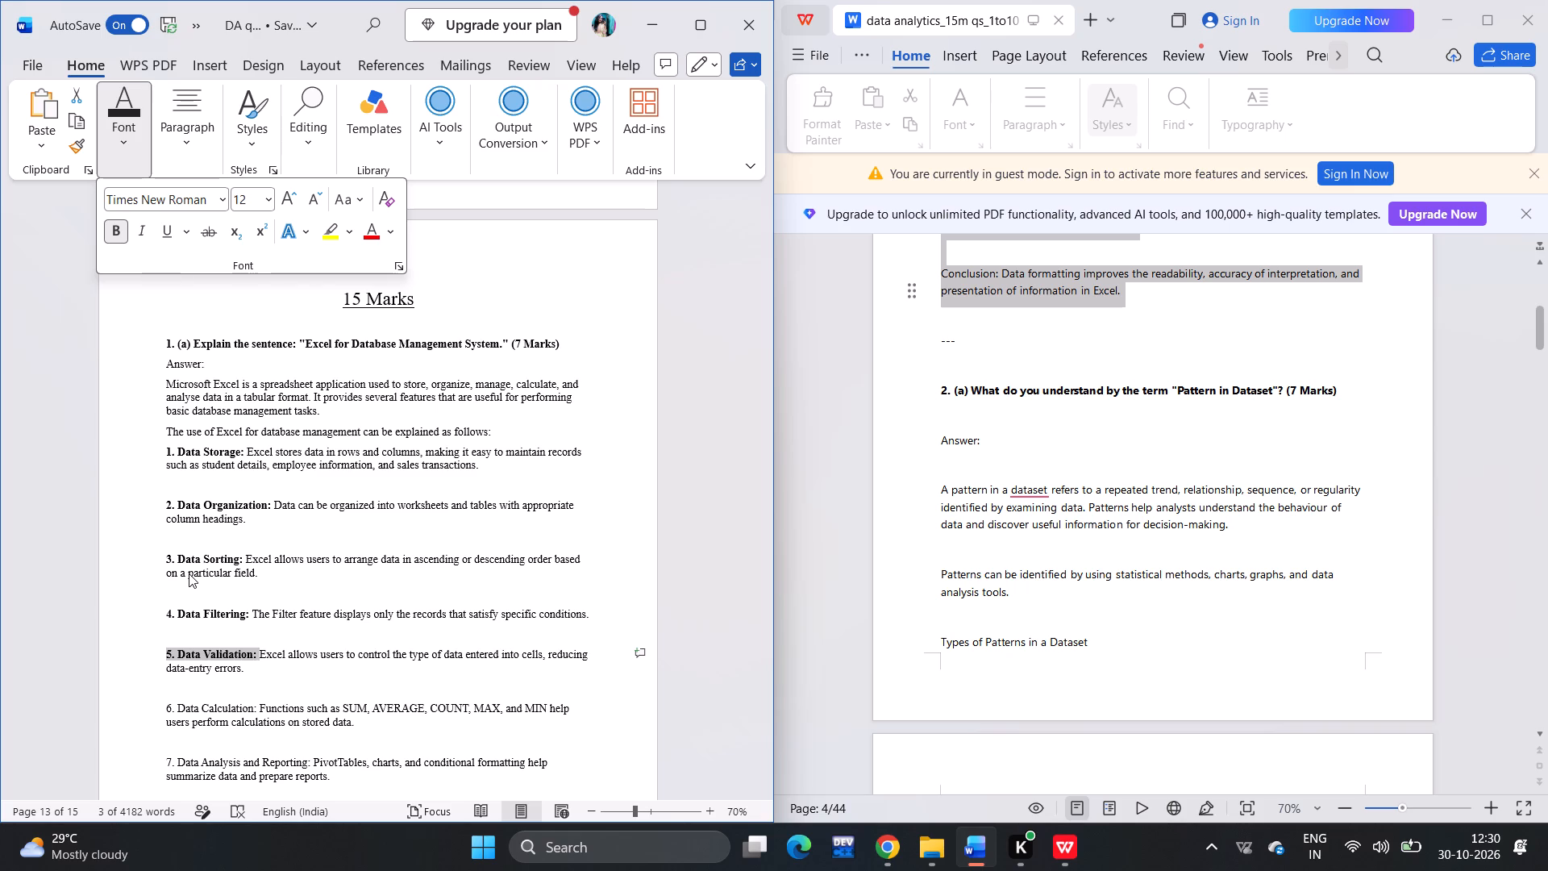
Make the label "6. Data Calculation:" bold in the answer to question 1 (a).
{"action": "scroll", "coordinate": [189, 573], "scroll_direction": "down", "scroll_amount": 1}
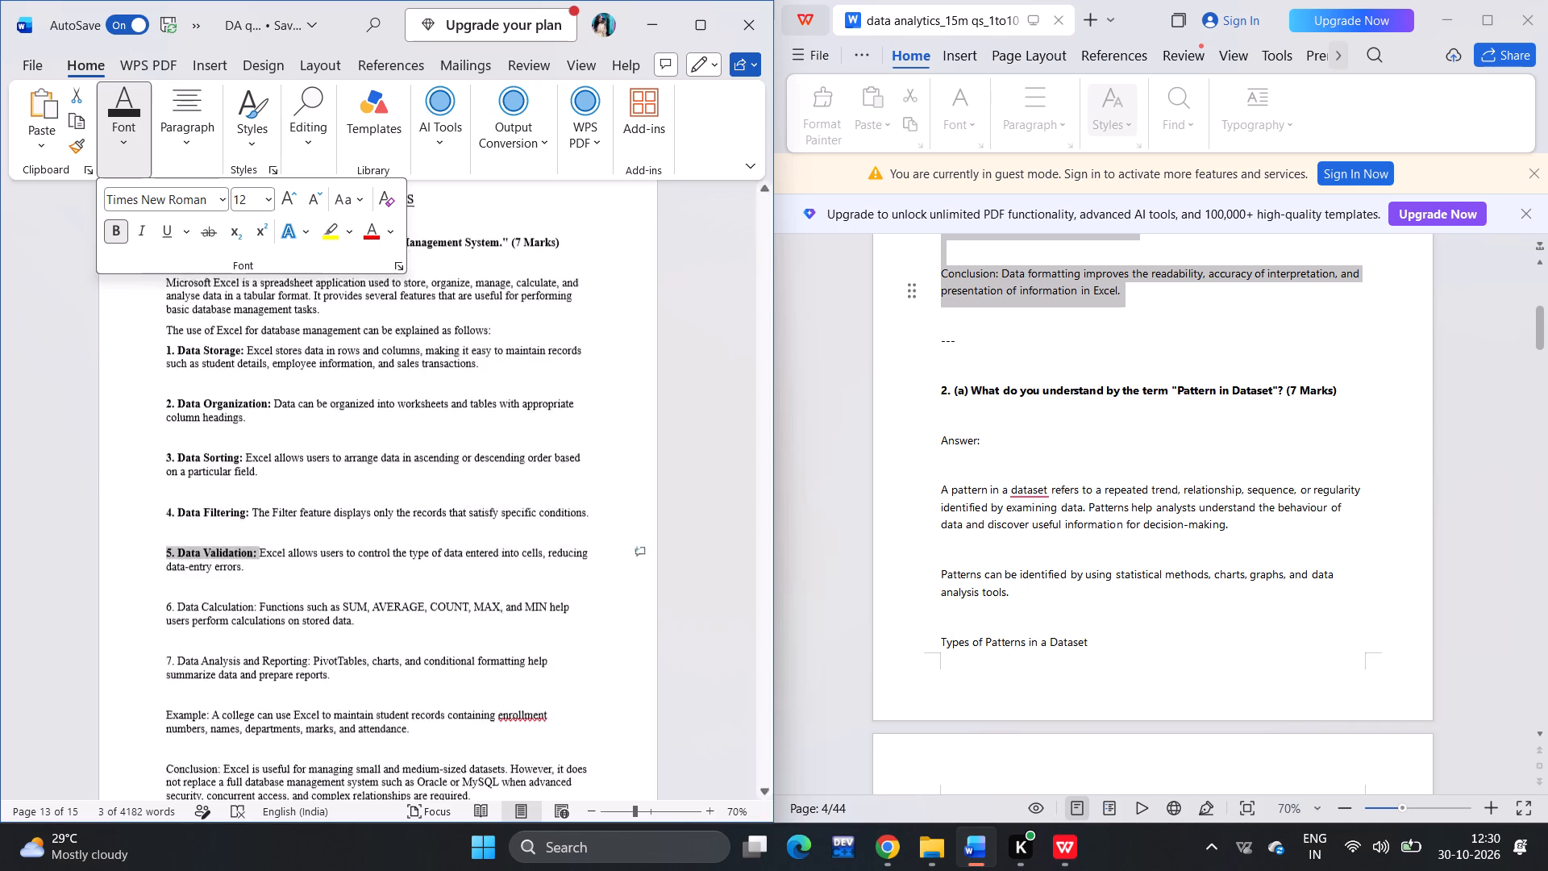
{"action": "scroll", "coordinate": [189, 573], "scroll_direction": "down", "scroll_amount": 1}
{"action": "left_click", "coordinate": [169, 531]}
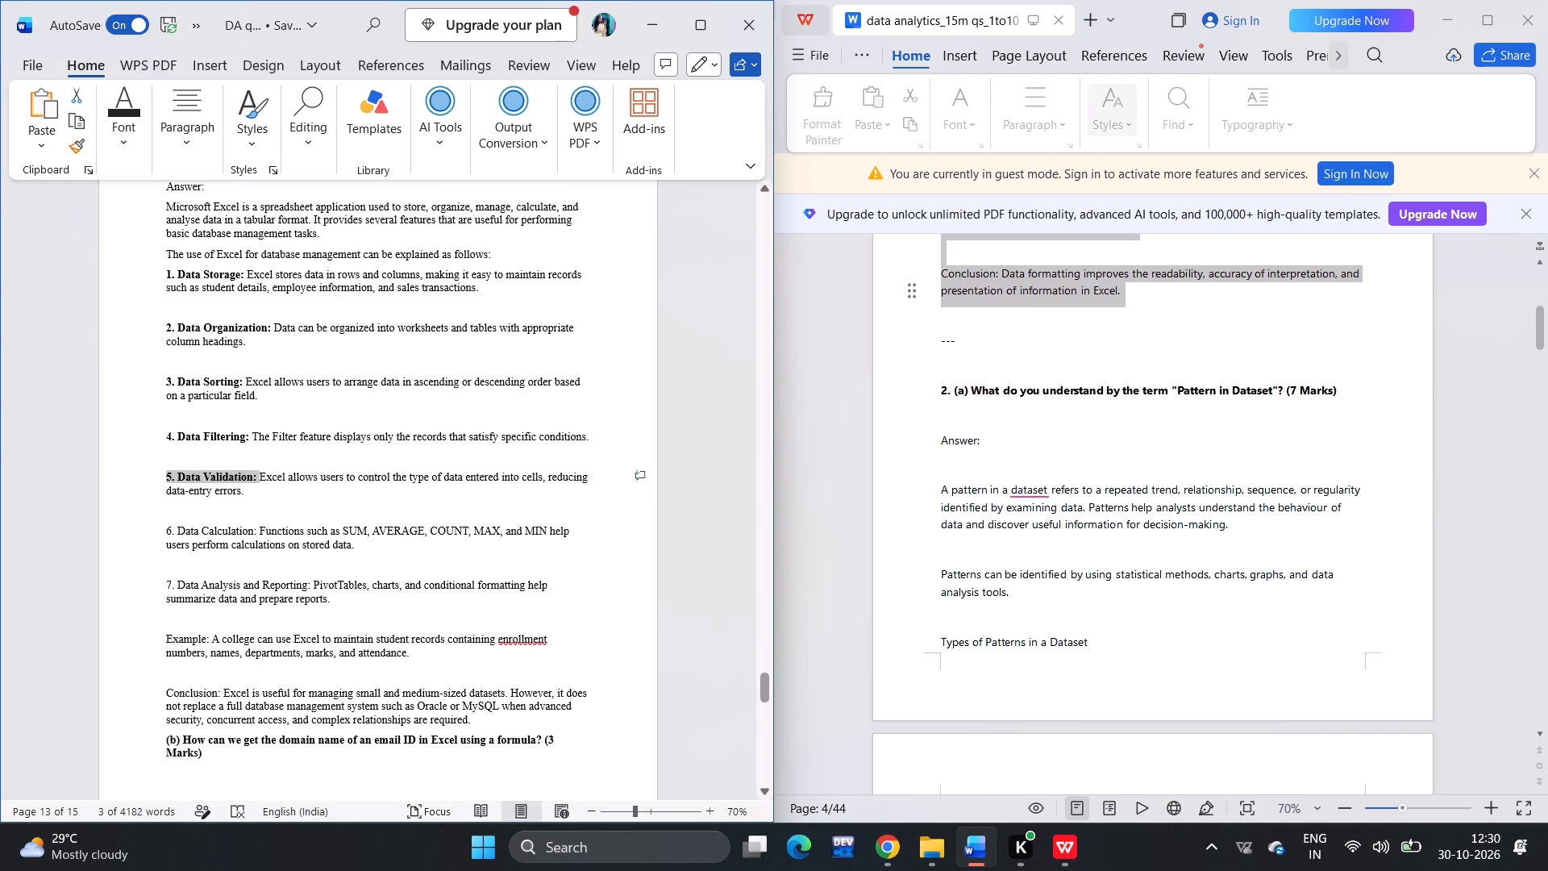
{"action": "left_click_drag", "start_coordinate": [164, 531], "coordinate": [241, 531]}
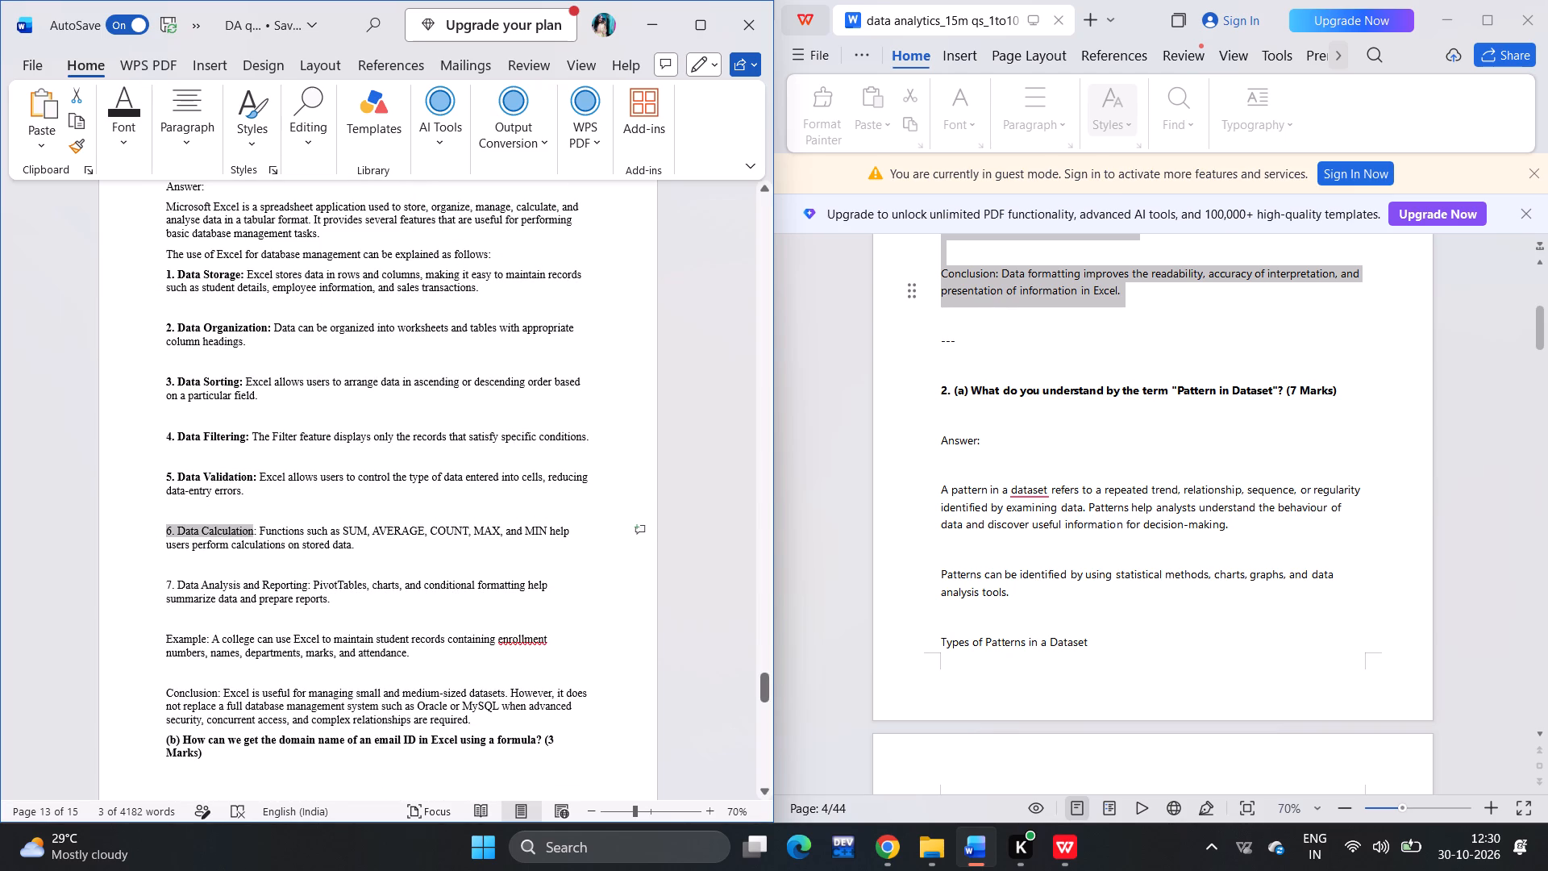
{"action": "left_click_drag", "start_coordinate": [241, 531], "coordinate": [256, 531]}
{"action": "left_click", "coordinate": [131, 166]}
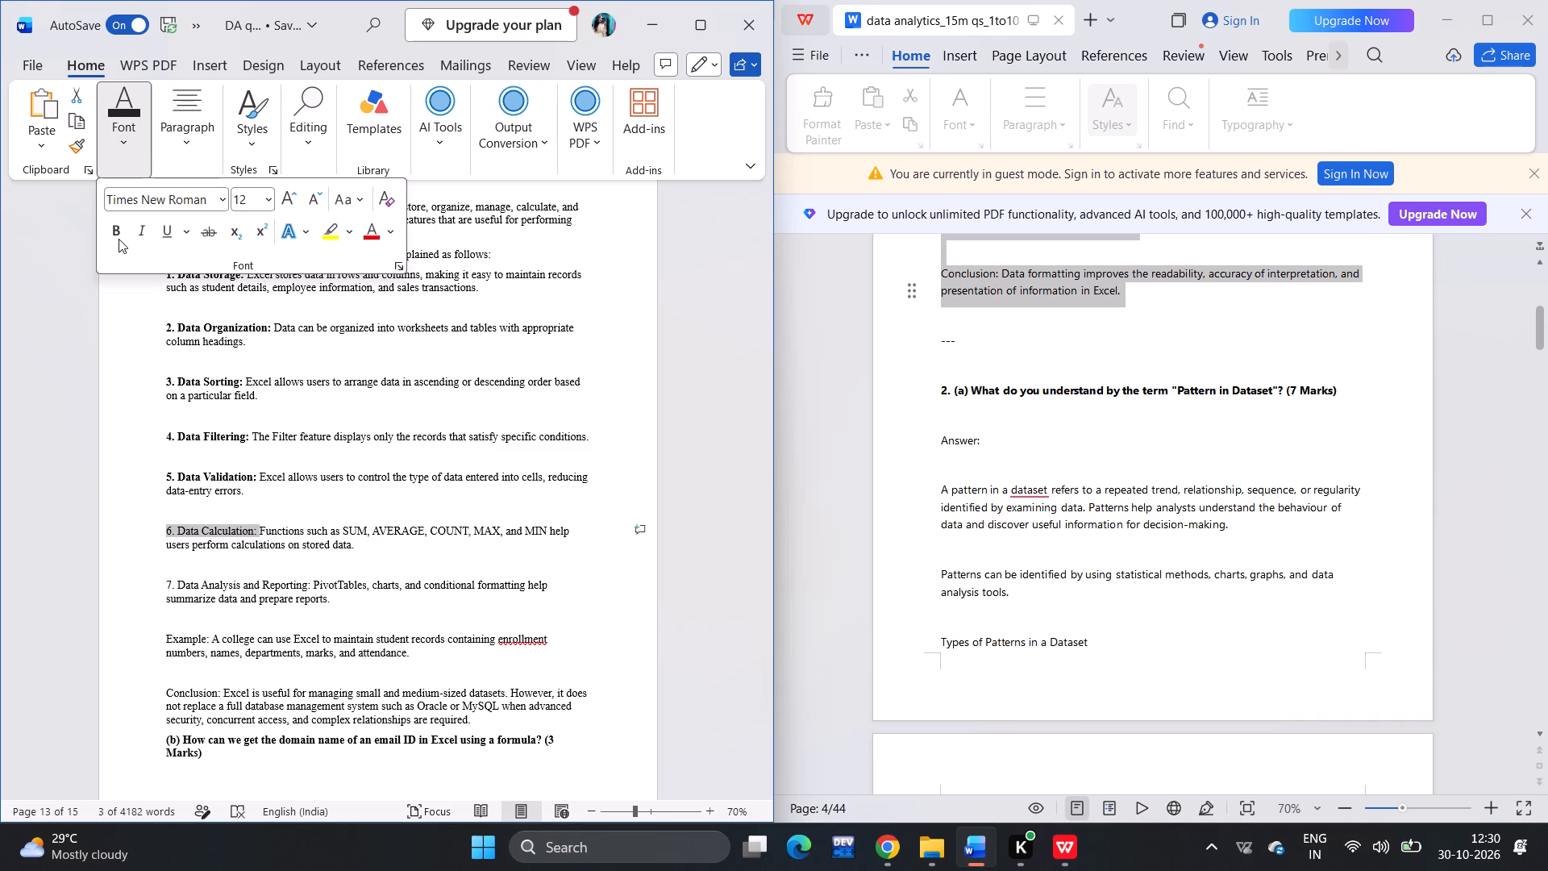
{"action": "left_click", "coordinate": [119, 239]}
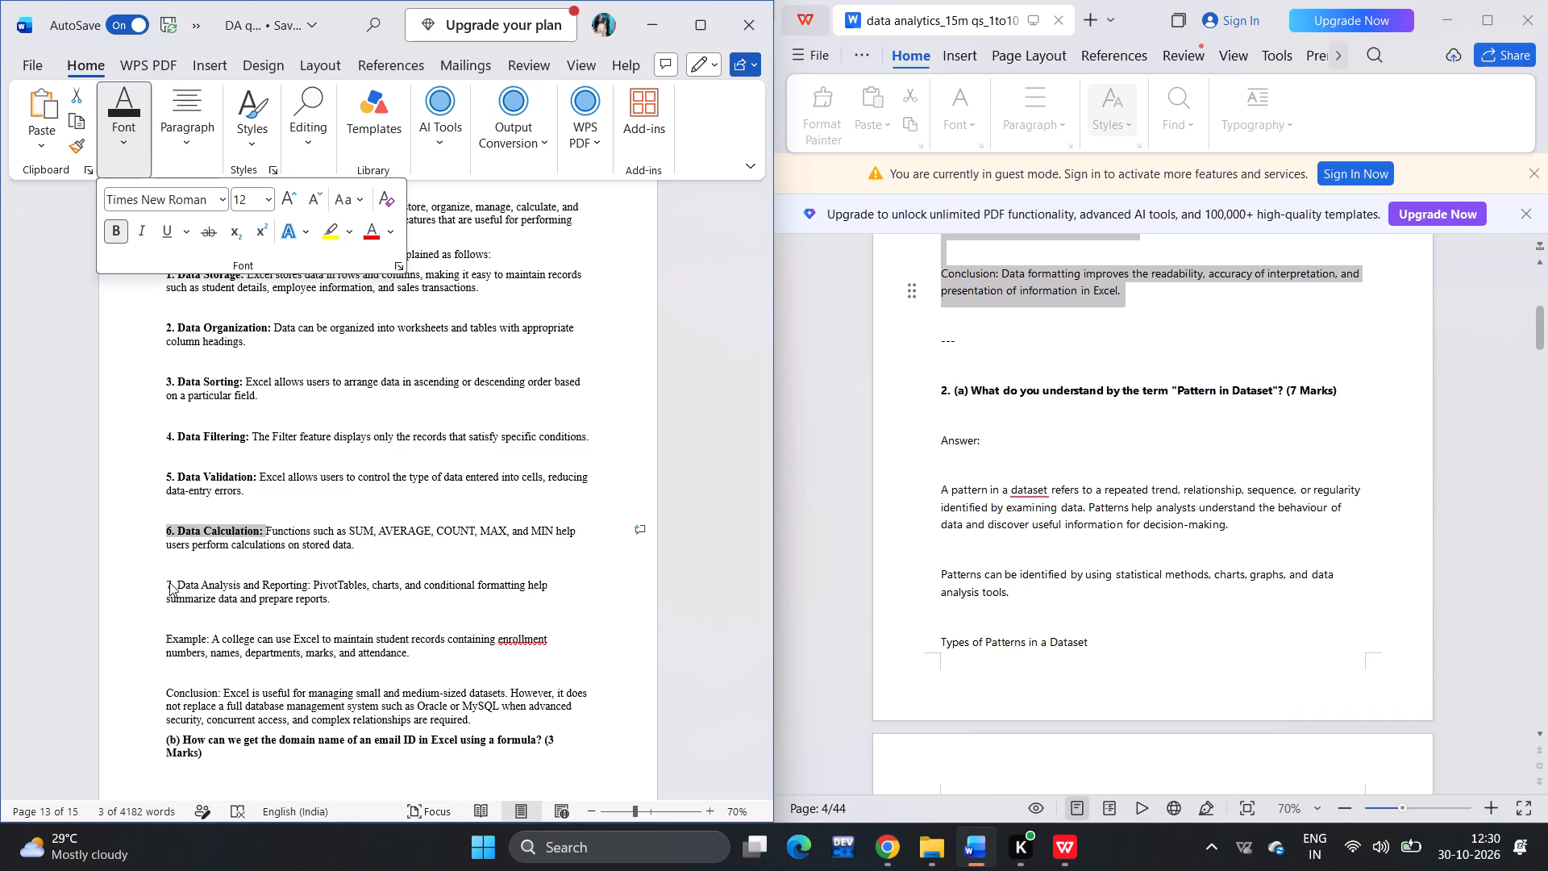
Make the label "7. Data Analysis and Reporting:" bold in the answer to question 1 (a).
{"action": "left_click", "coordinate": [169, 582]}
{"action": "left_click", "coordinate": [162, 581]}
{"action": "left_click_drag", "start_coordinate": [162, 581], "coordinate": [285, 594]}
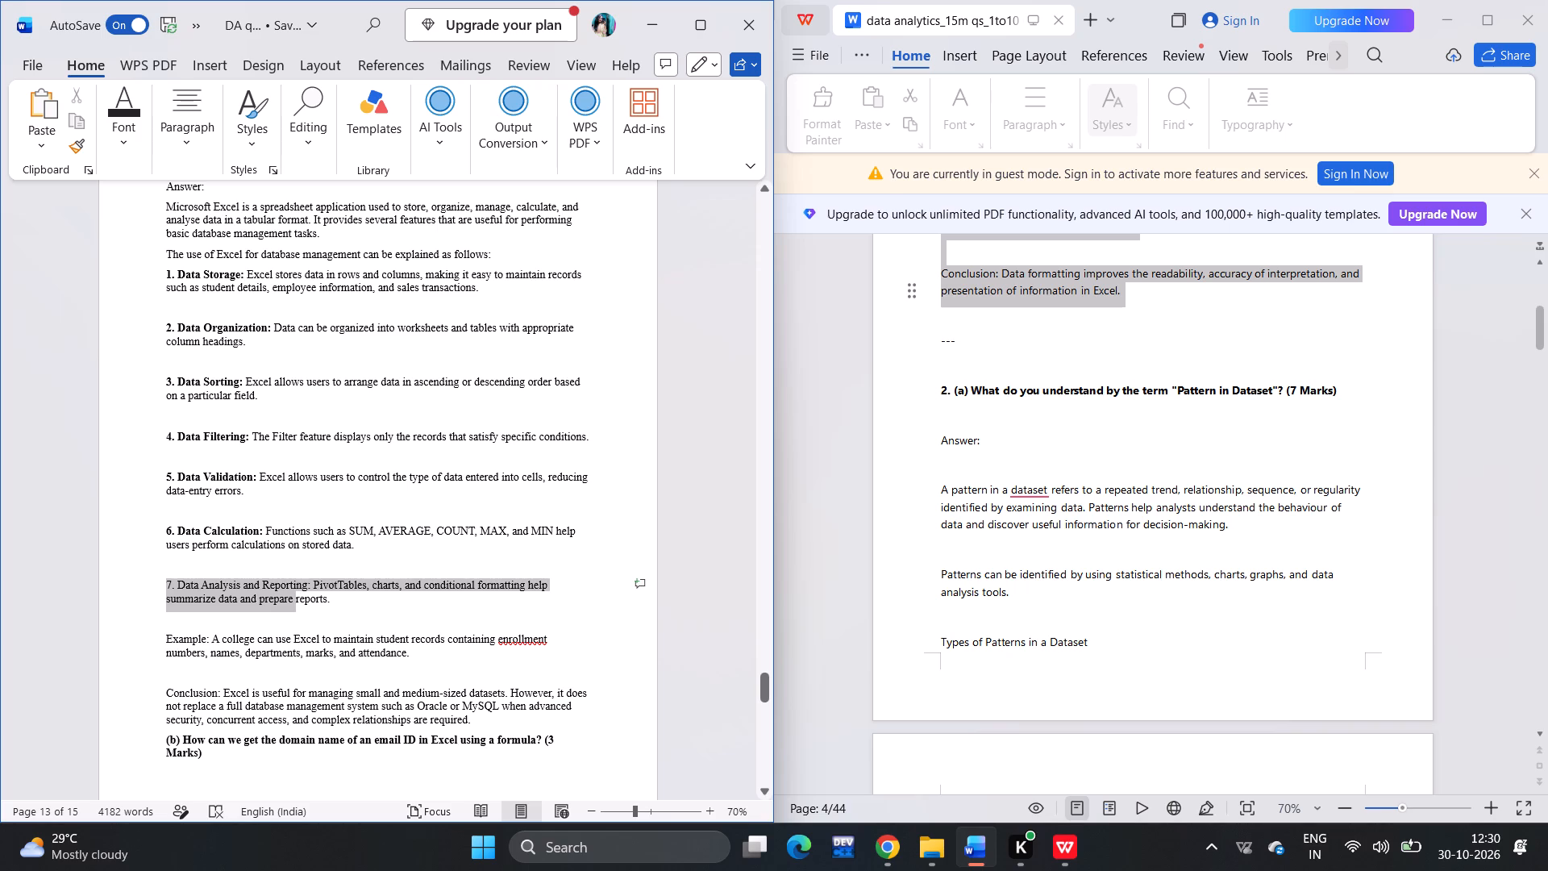
{"action": "left_click_drag", "start_coordinate": [285, 594], "coordinate": [310, 586]}
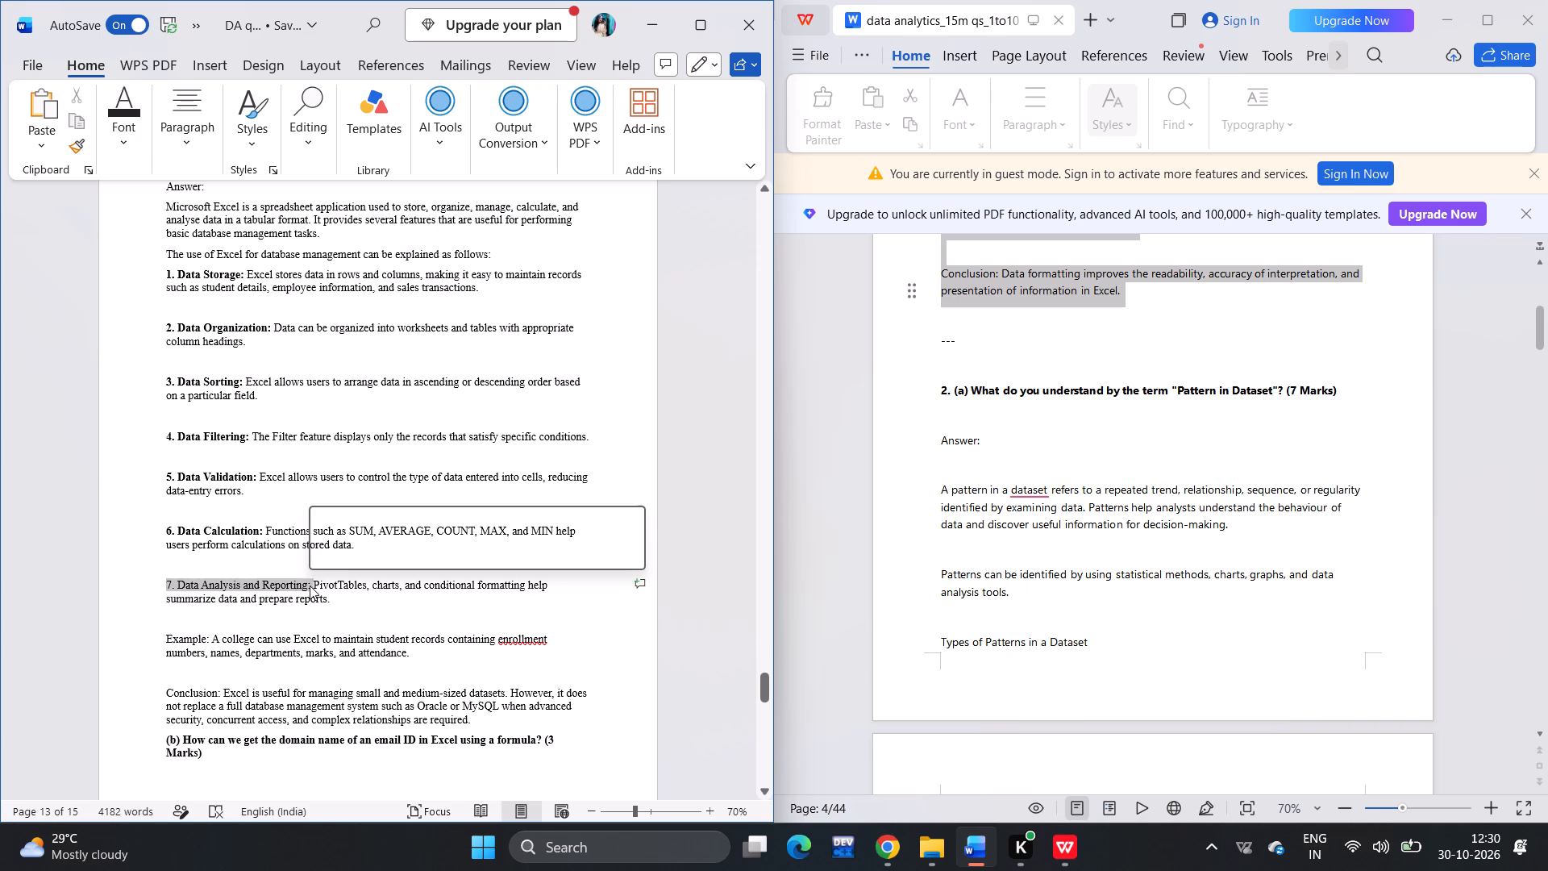
{"action": "left_click", "coordinate": [129, 147]}
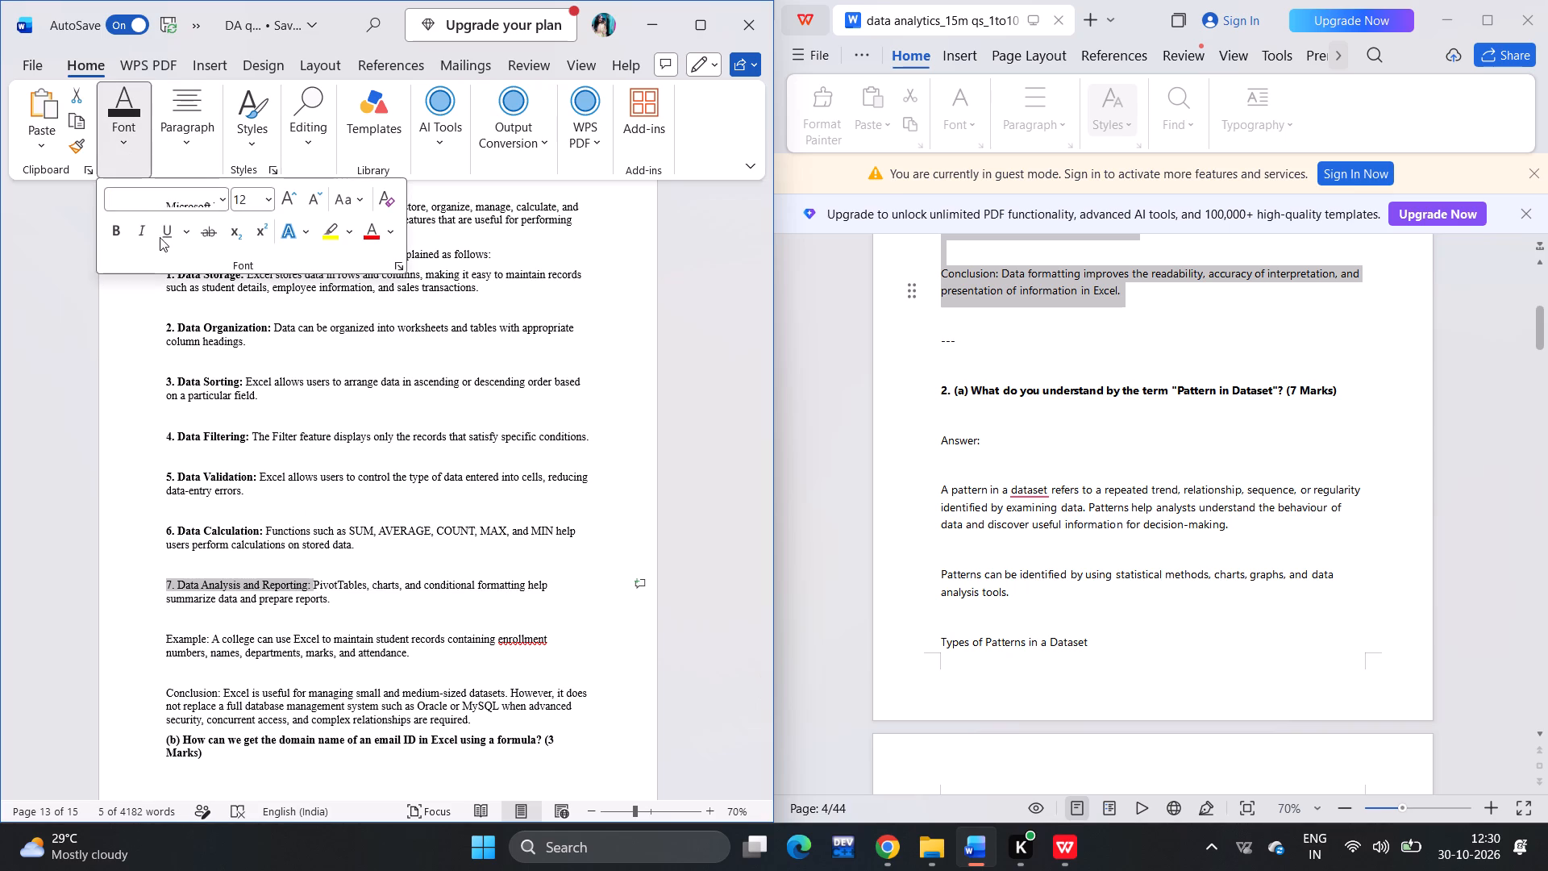
{"action": "left_click", "coordinate": [122, 235]}
{"action": "left_click", "coordinate": [265, 675]}
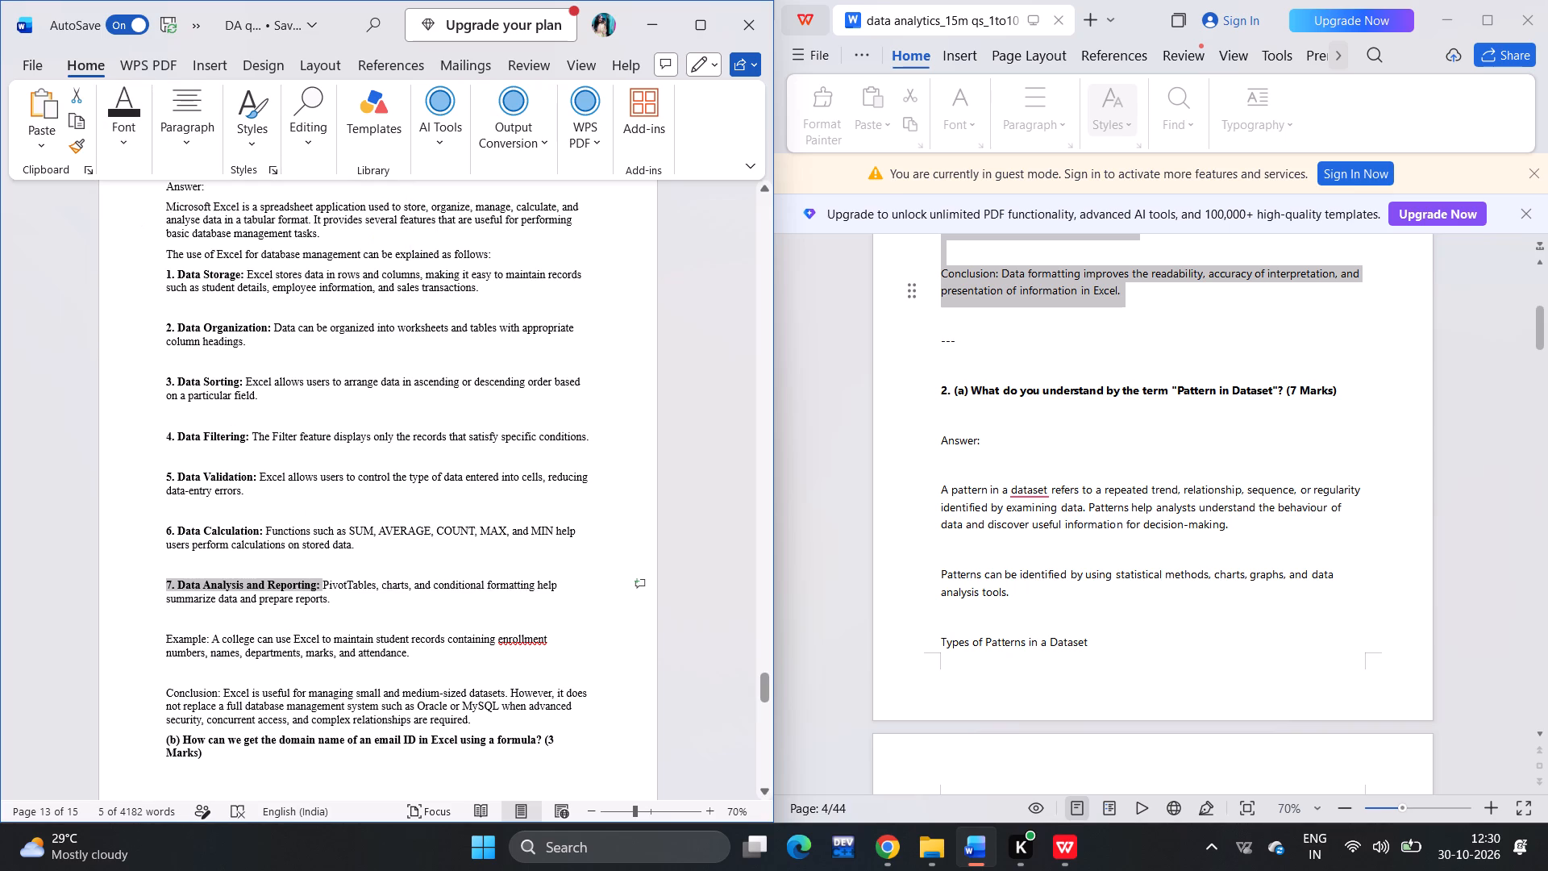
Delete the blank line between point 7 and the "Example:" paragraph in the answer to question 1 (a).
{"action": "scroll", "coordinate": [265, 675], "scroll_direction": "down", "scroll_amount": 3}
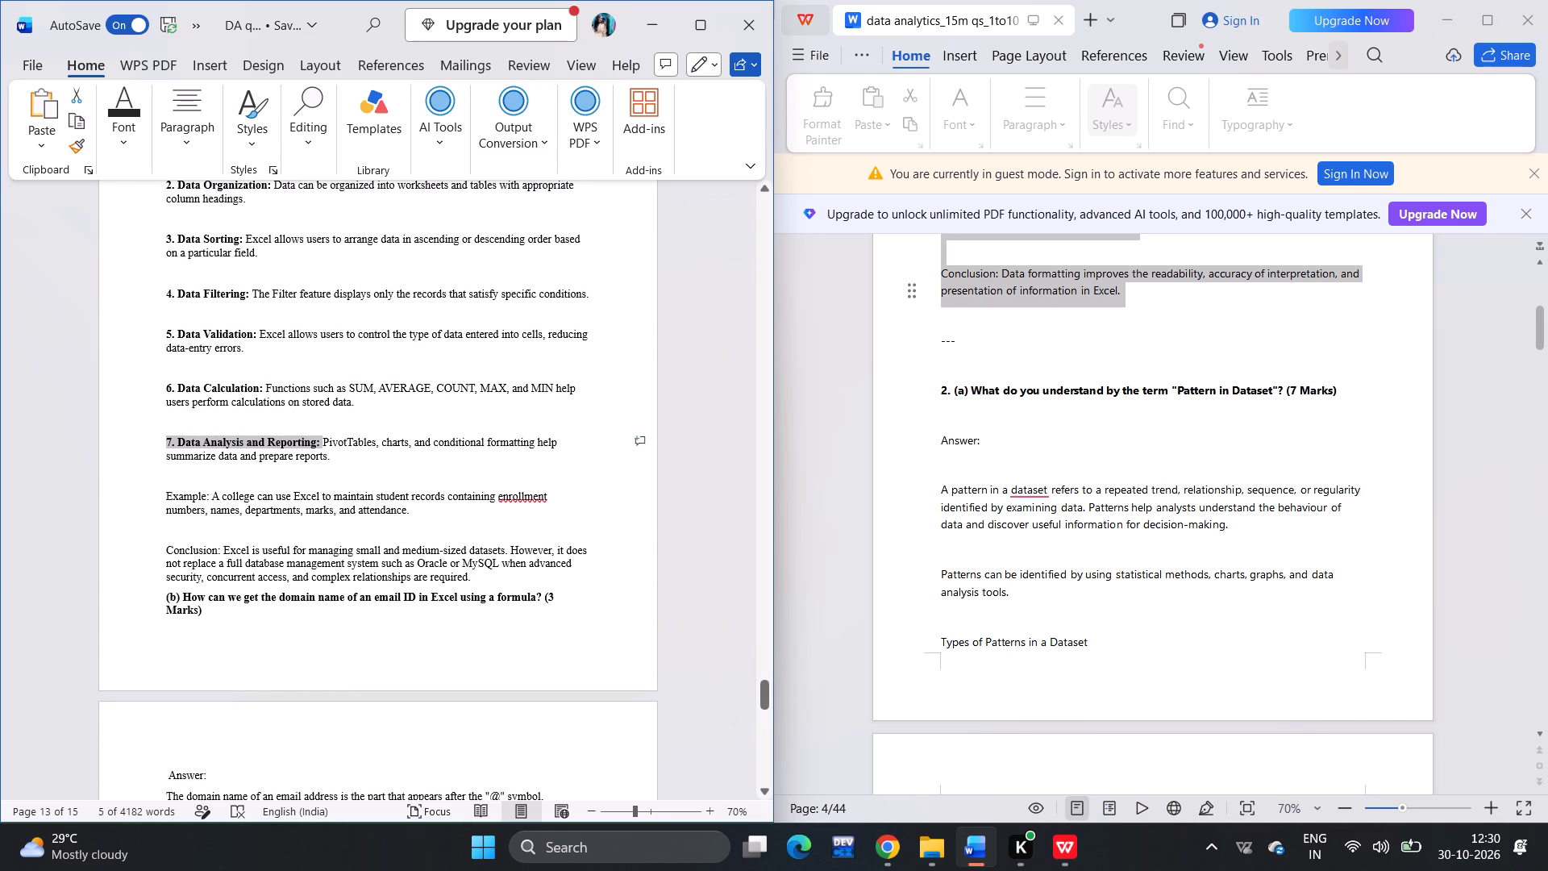
{"action": "left_click", "coordinate": [289, 474]}
{"action": "key", "text": "BackSpace"}
{"action": "key", "text": "BackSpace"}
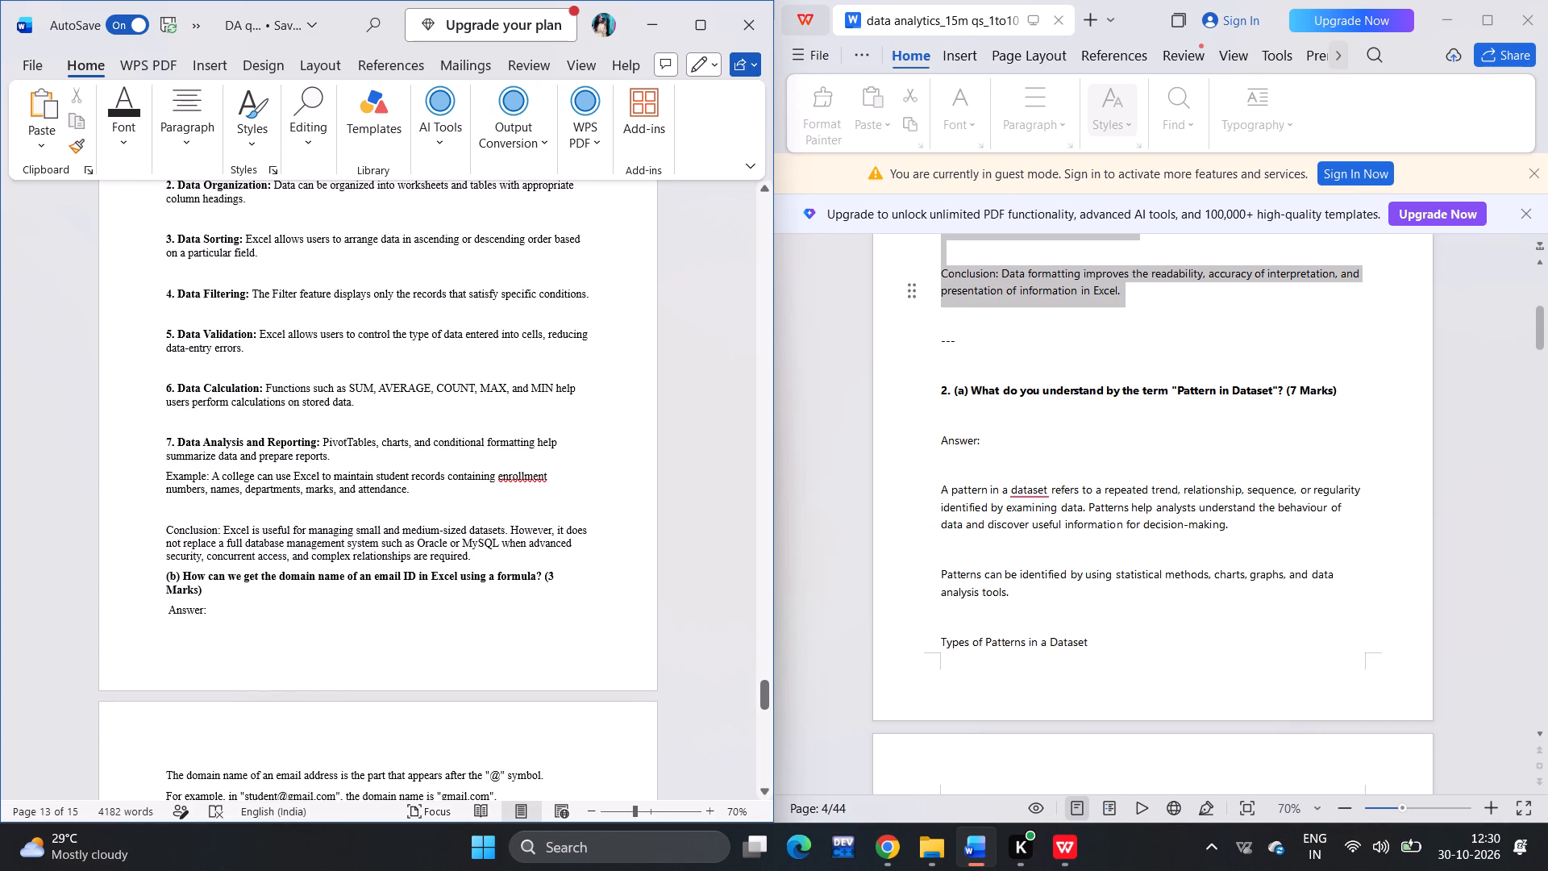
Make the label "Example:" bold in the answer to question 1 (a).
{"action": "left_click_drag", "start_coordinate": [162, 473], "coordinate": [201, 474]}
{"action": "left_click_drag", "start_coordinate": [201, 474], "coordinate": [210, 474]}
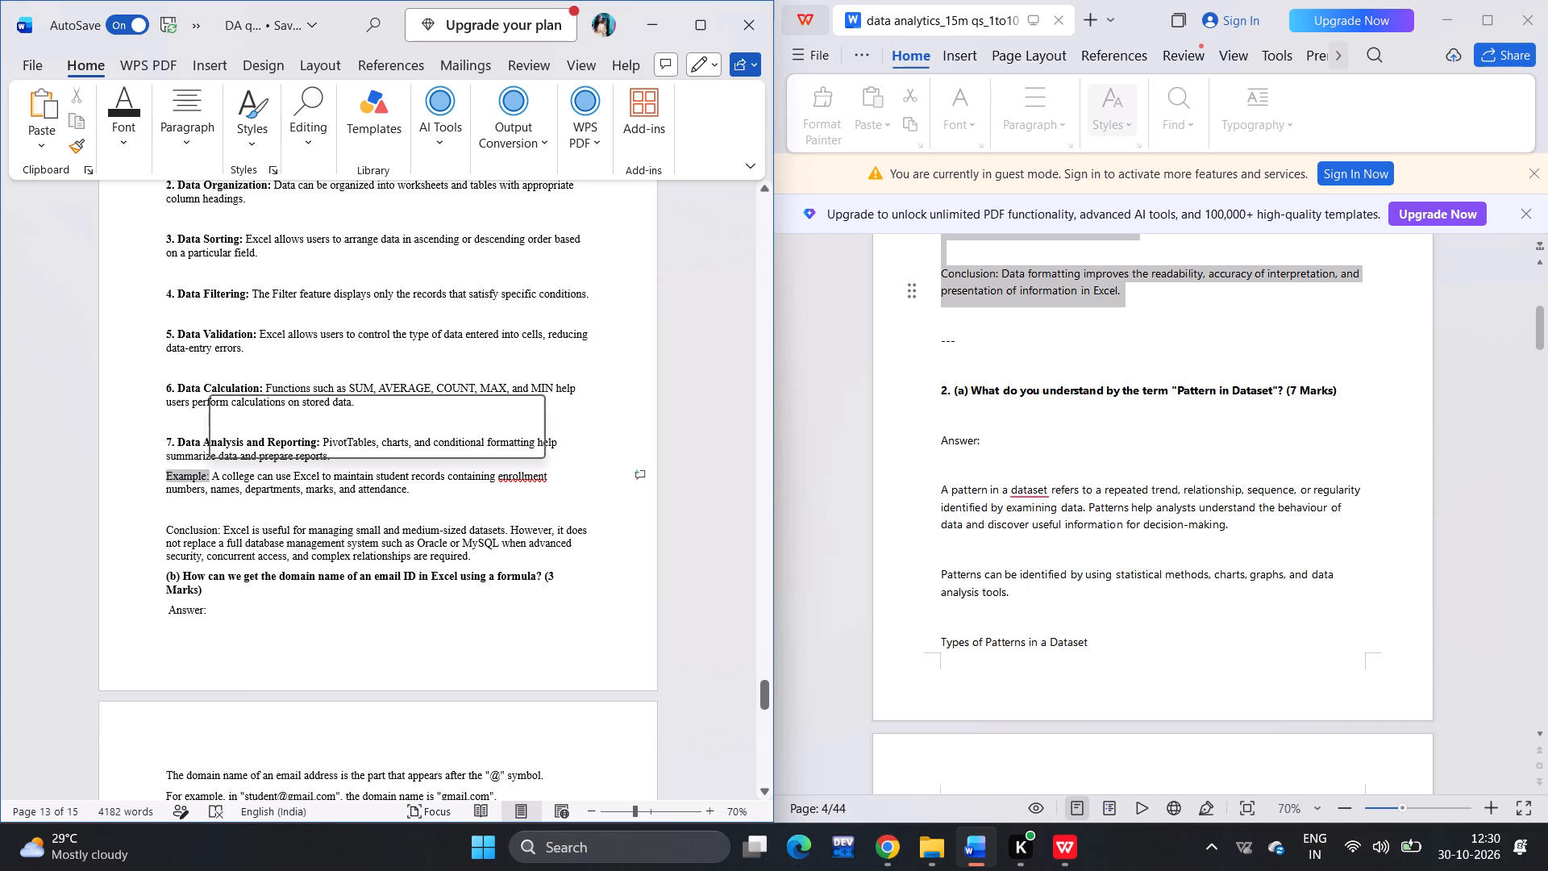
{"action": "left_click", "coordinate": [141, 159]}
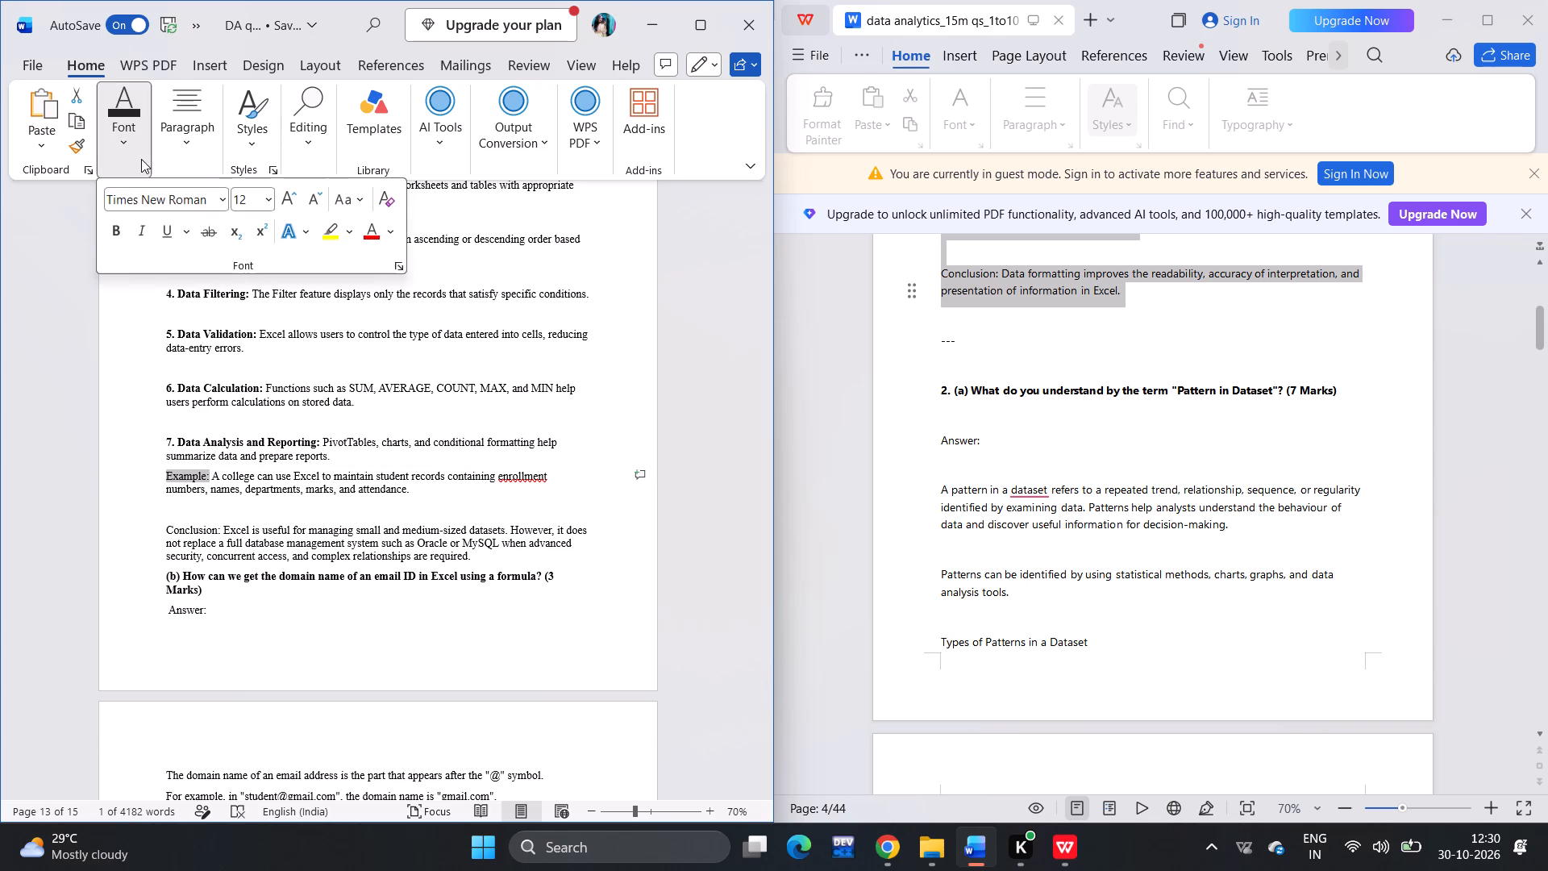
{"action": "left_click", "coordinate": [122, 234]}
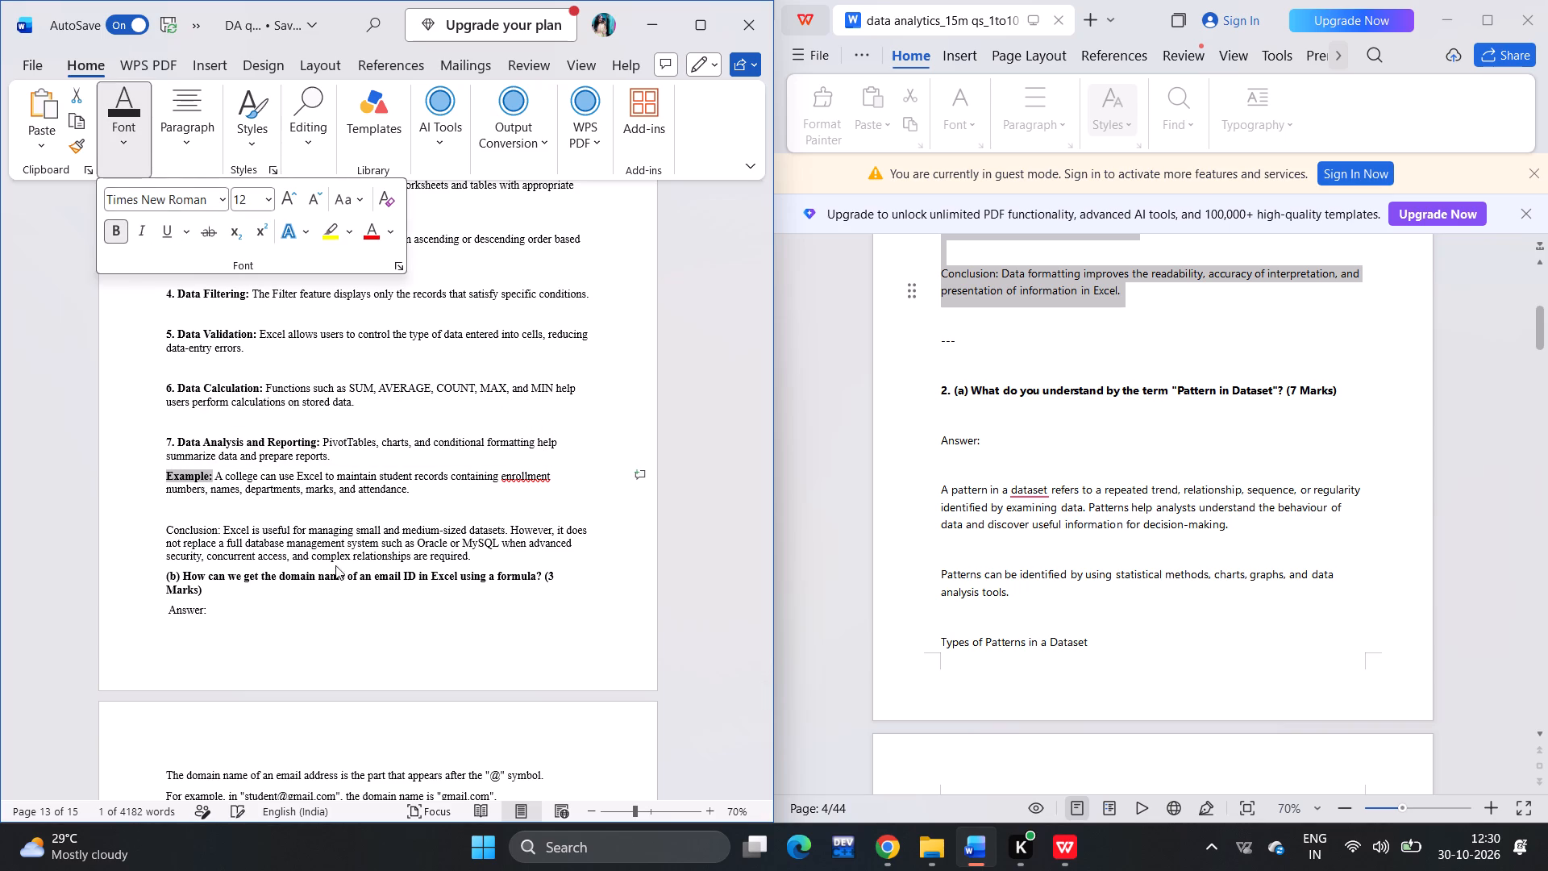
{"action": "left_click", "coordinate": [329, 568]}
Make the label "Conclusion:" bold at the end of the answer to question 1 (a).
{"action": "scroll", "coordinate": [329, 568], "scroll_direction": "down", "scroll_amount": 1}
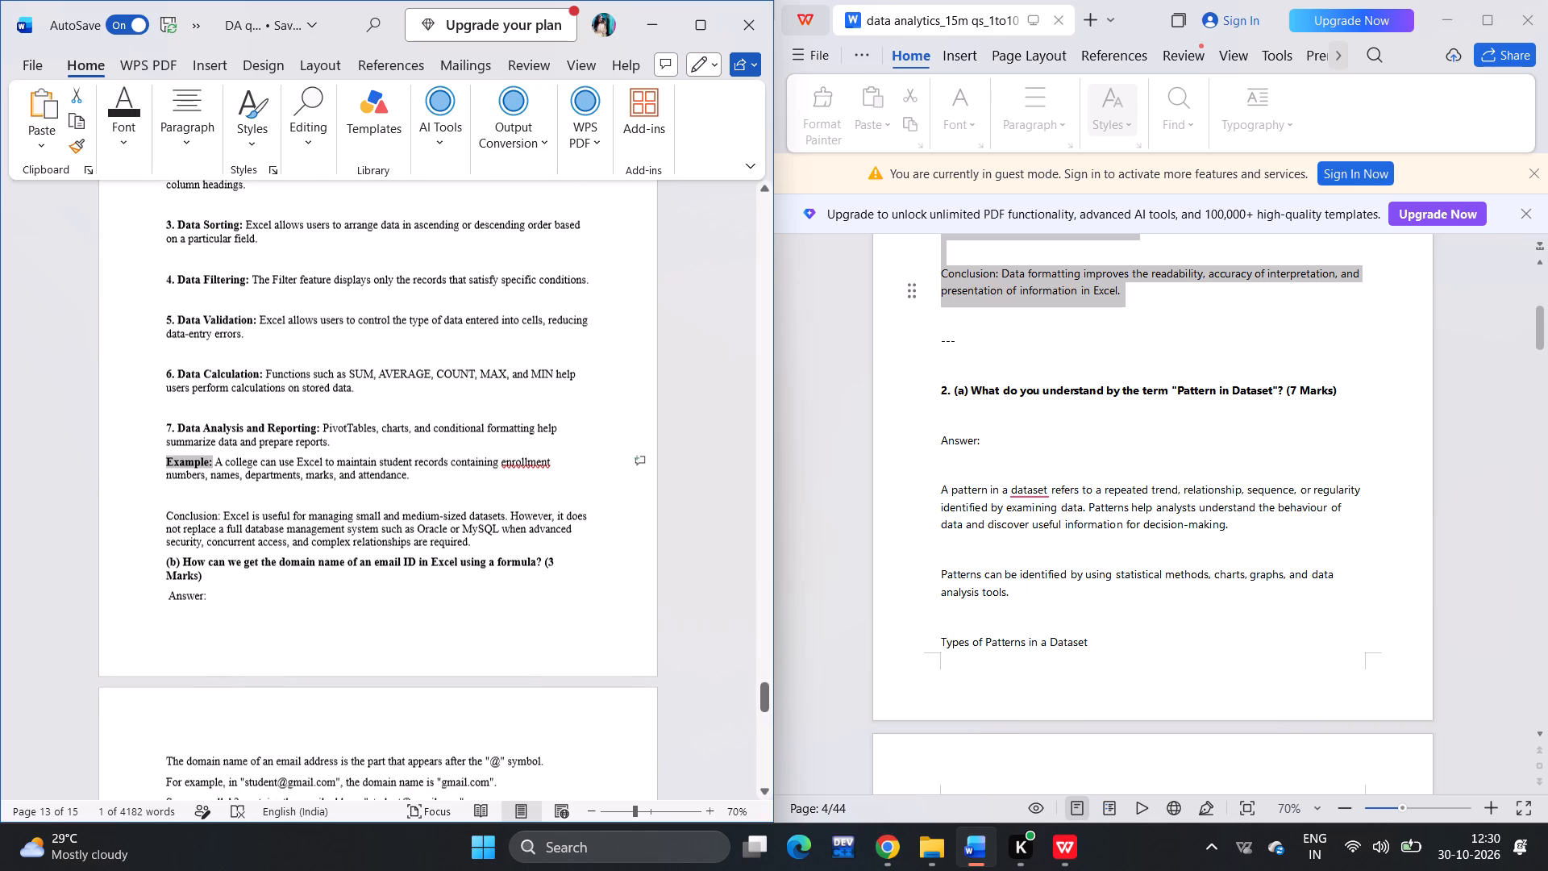
{"action": "scroll", "coordinate": [329, 568], "scroll_direction": "down", "scroll_amount": 2}
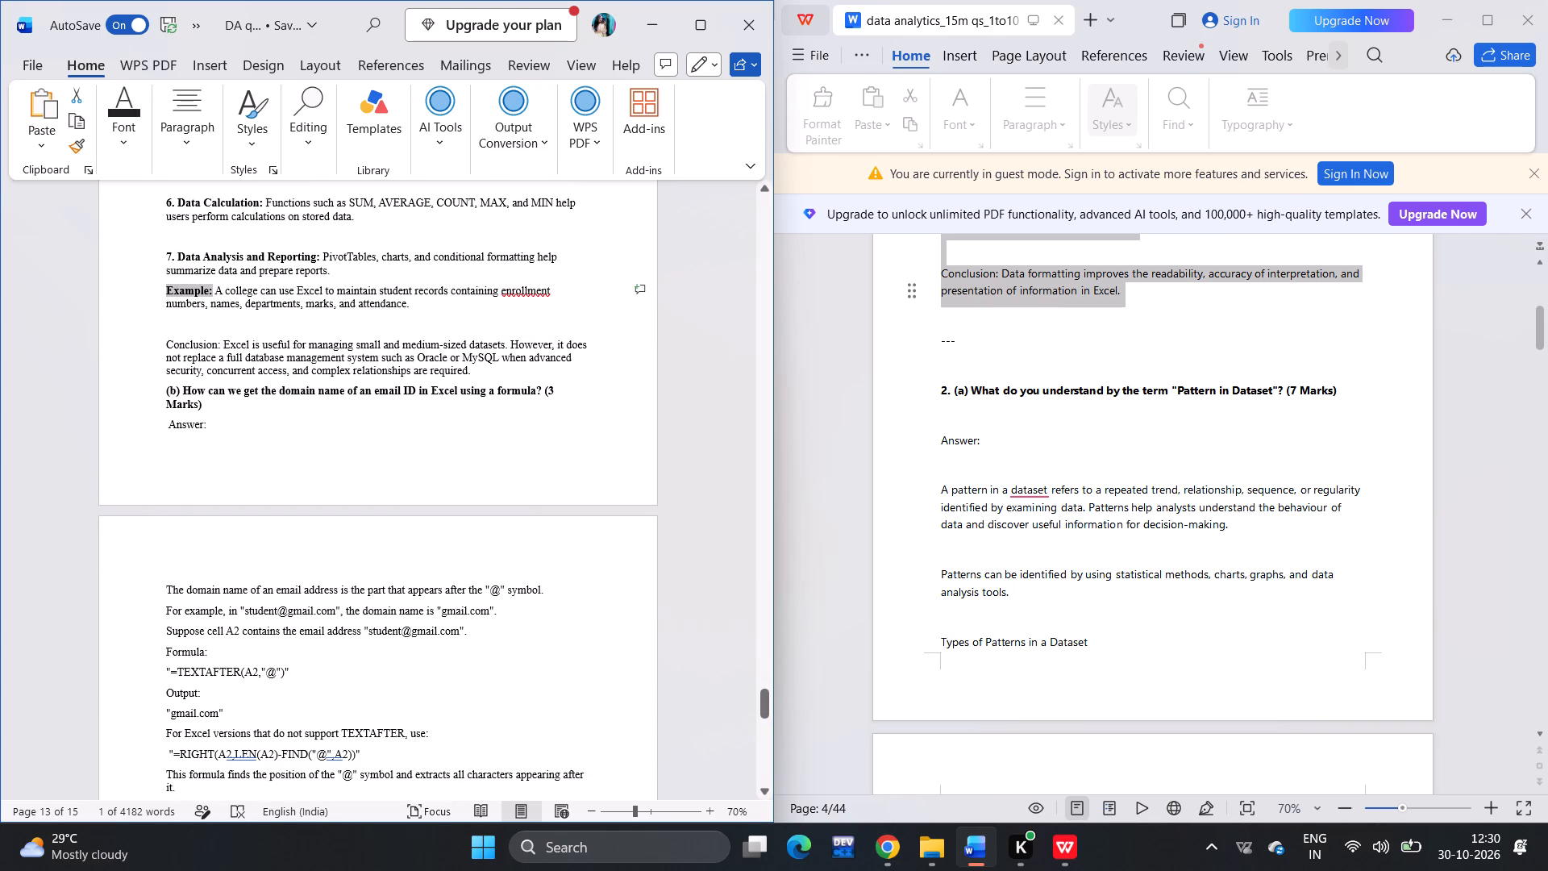
{"action": "left_click_drag", "start_coordinate": [167, 343], "coordinate": [202, 336]}
{"action": "left_click_drag", "start_coordinate": [202, 336], "coordinate": [223, 343]}
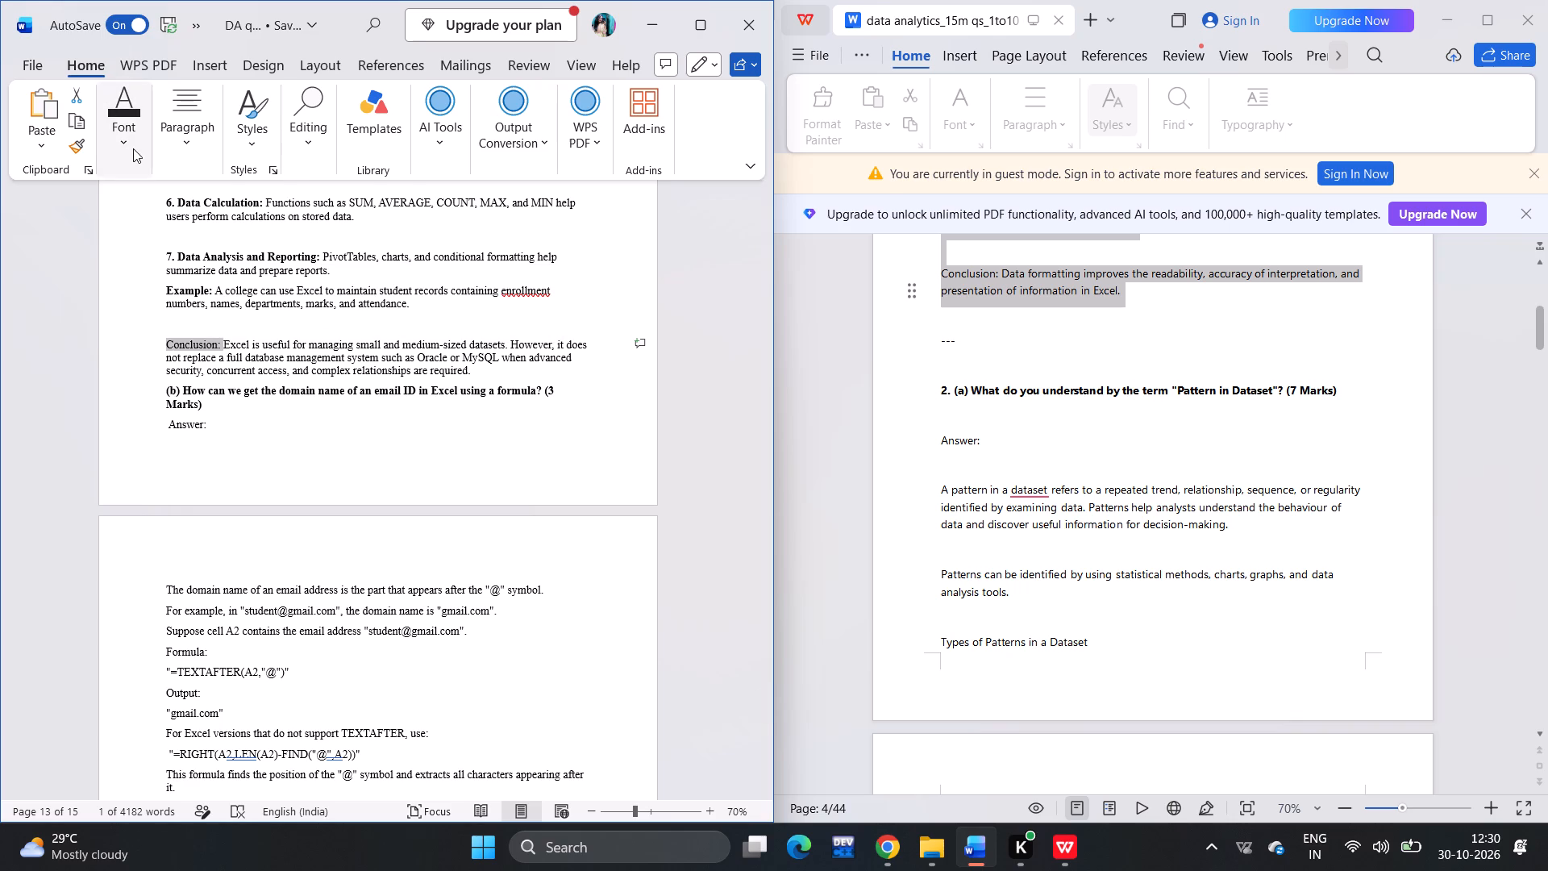
{"action": "left_click", "coordinate": [133, 148]}
{"action": "left_click", "coordinate": [121, 222]}
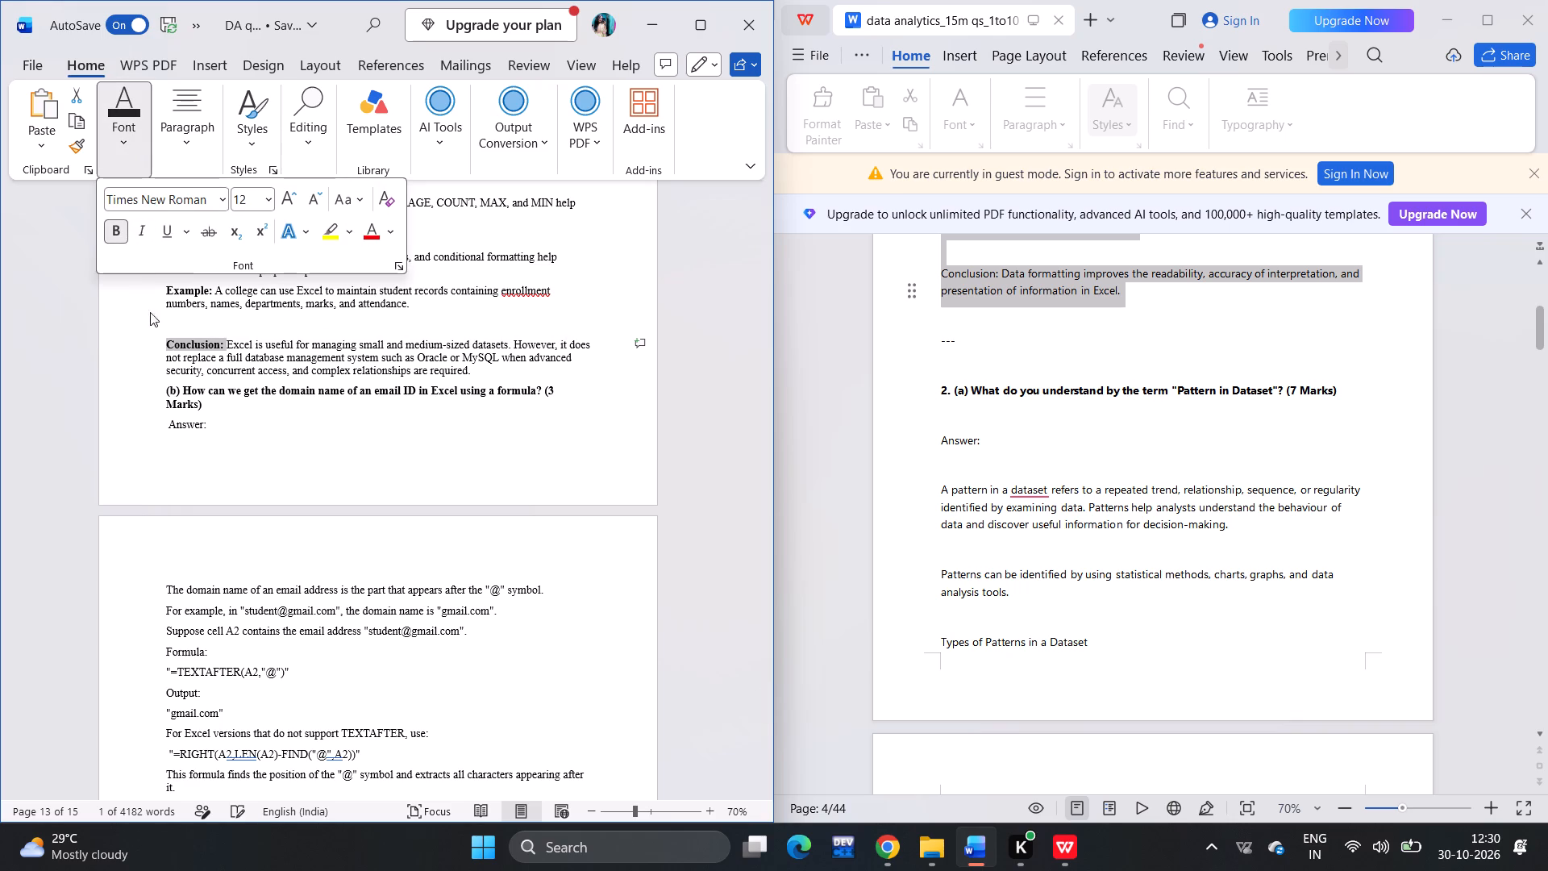
{"action": "left_click", "coordinate": [195, 379]}
Delete the blank line between the "Example:" and "Conclusion:" paragraphs in the answer to question 1 (a).
{"action": "left_click", "coordinate": [207, 330]}
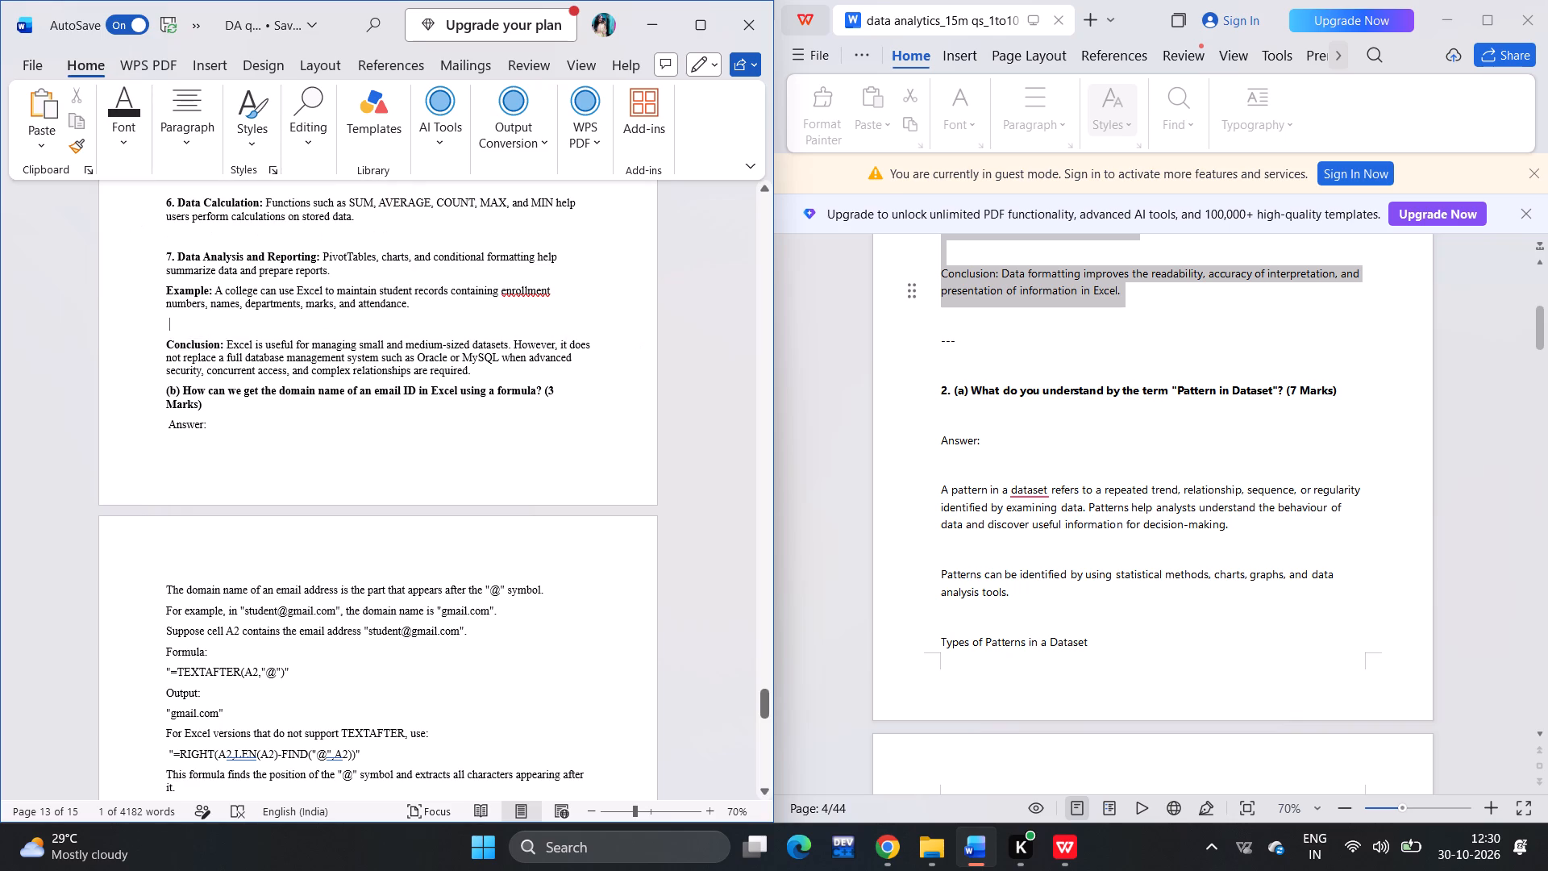
{"action": "key", "text": "BackSpace"}
{"action": "key", "text": "BackSpace"}
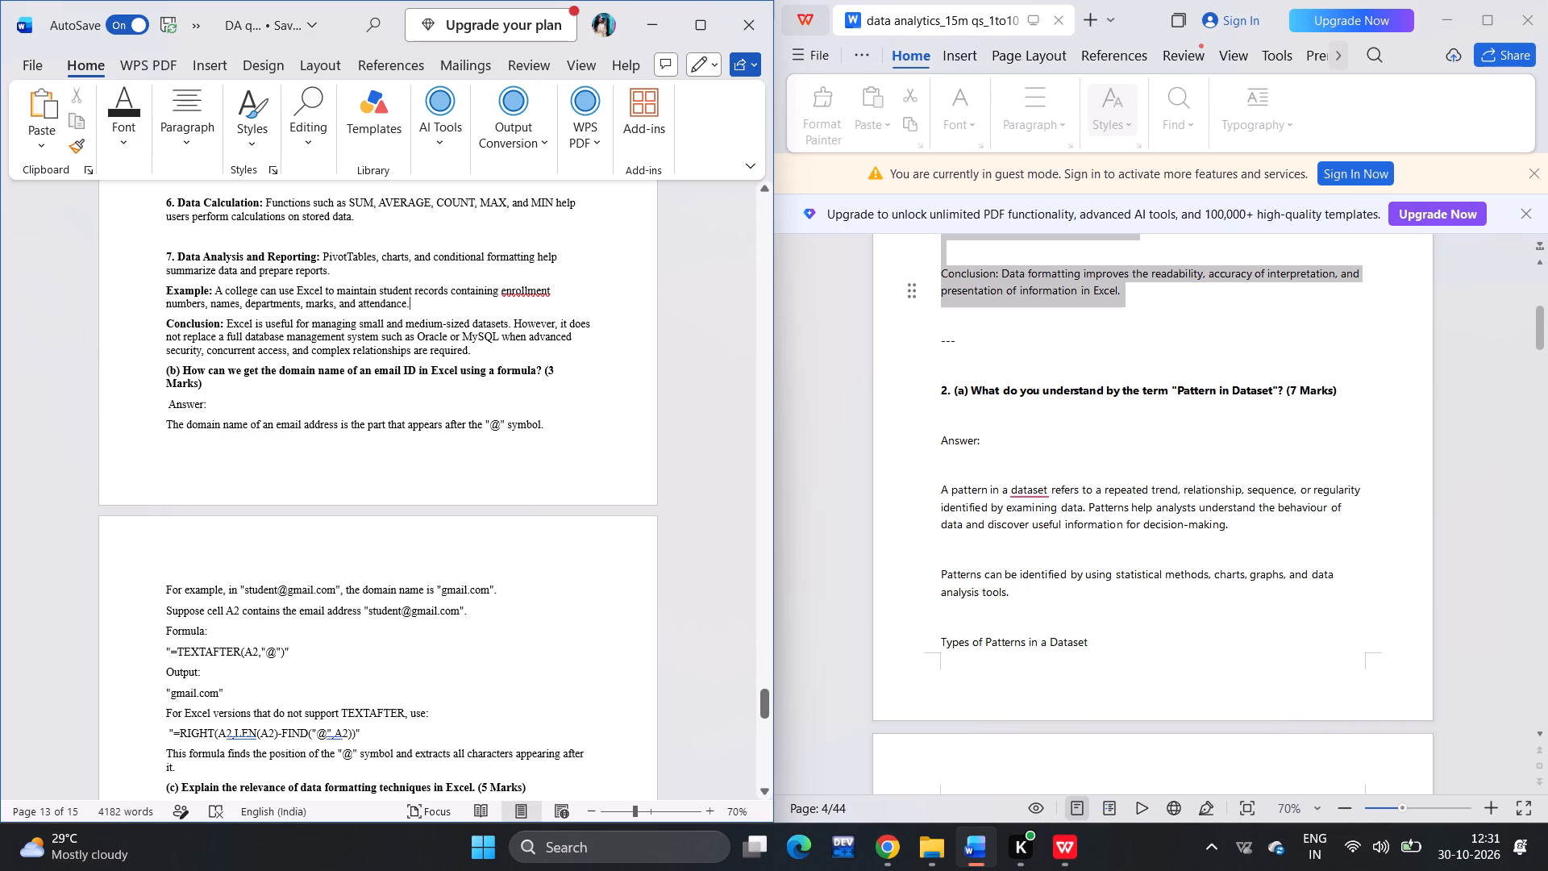
Make the label "Formula:" bold in the answer to question 1 (b) about the email domain name.
{"action": "scroll", "coordinate": [340, 561], "scroll_direction": "down", "scroll_amount": 1}
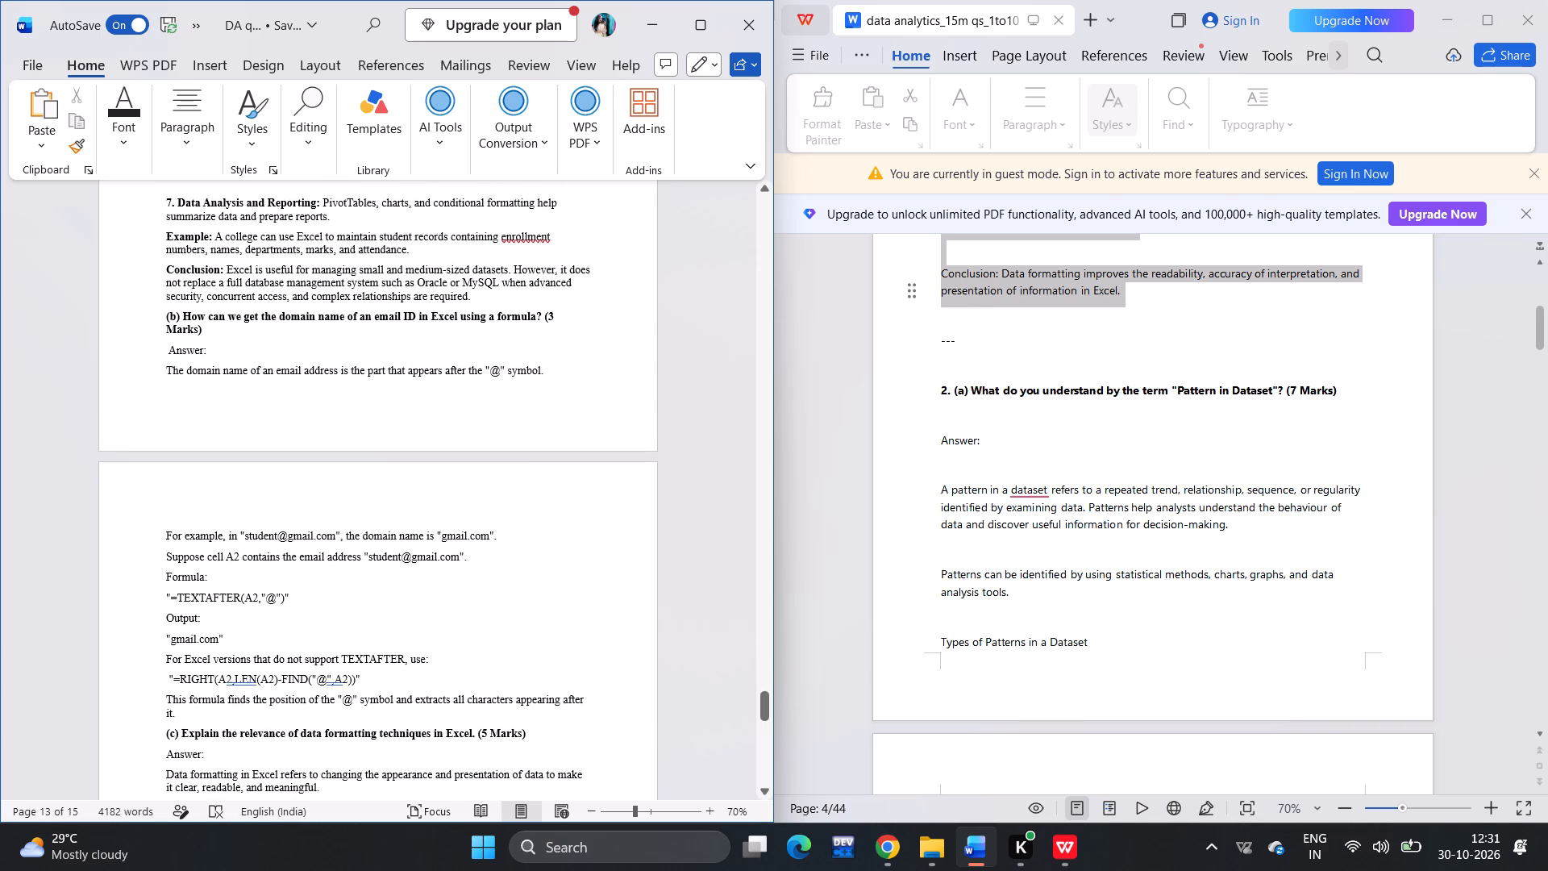
{"action": "left_click_drag", "start_coordinate": [209, 579], "coordinate": [198, 574]}
{"action": "left_click_drag", "start_coordinate": [198, 574], "coordinate": [164, 575]}
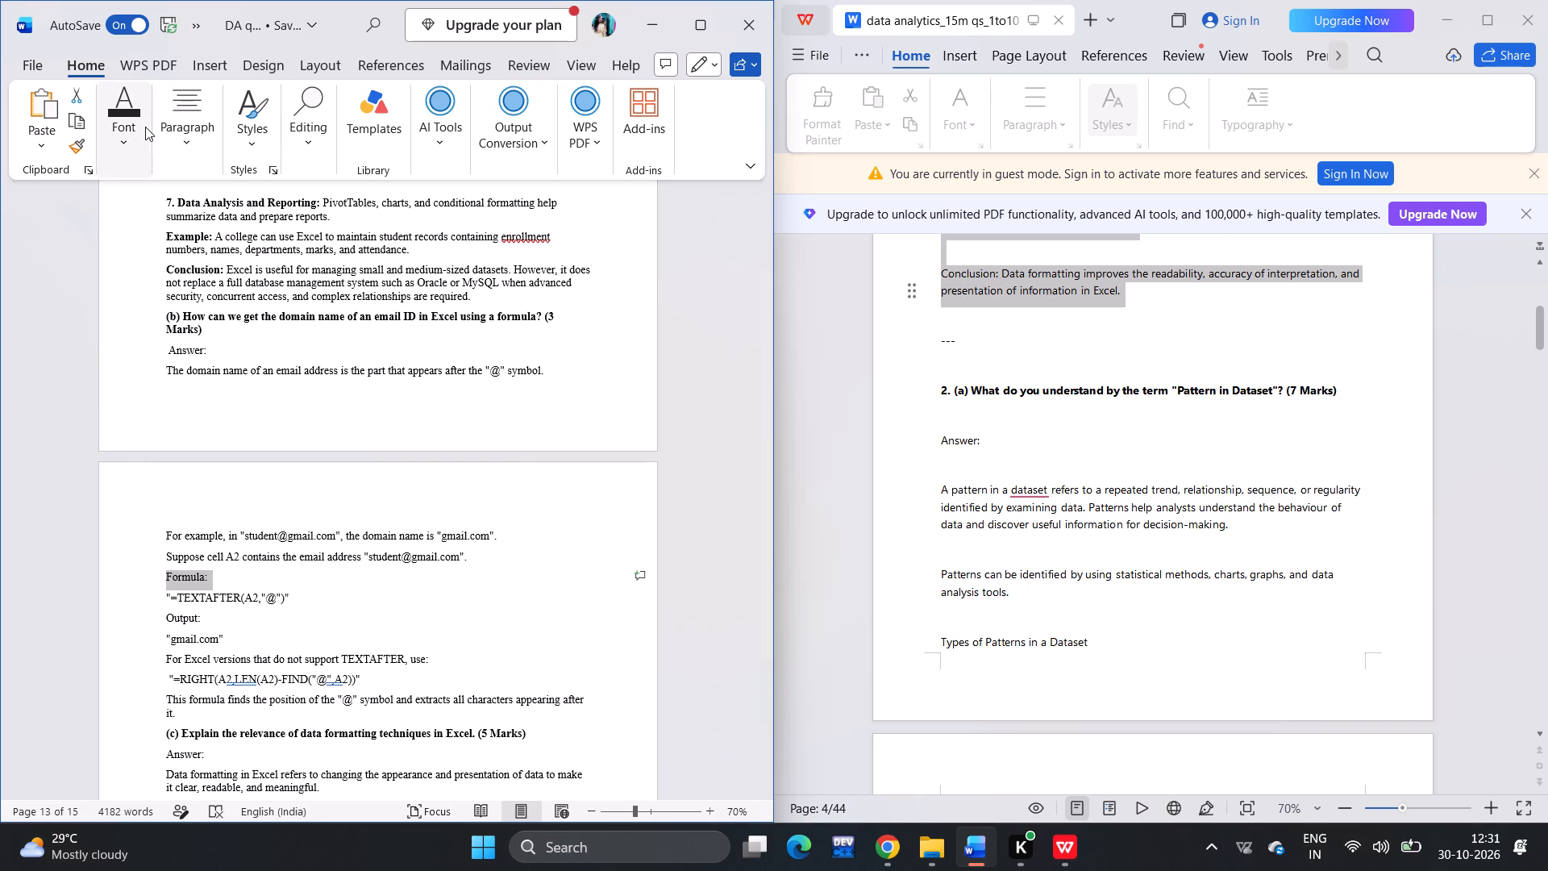
{"action": "left_click_drag", "start_coordinate": [144, 127], "coordinate": [115, 231]}
{"action": "left_click", "coordinate": [115, 231]}
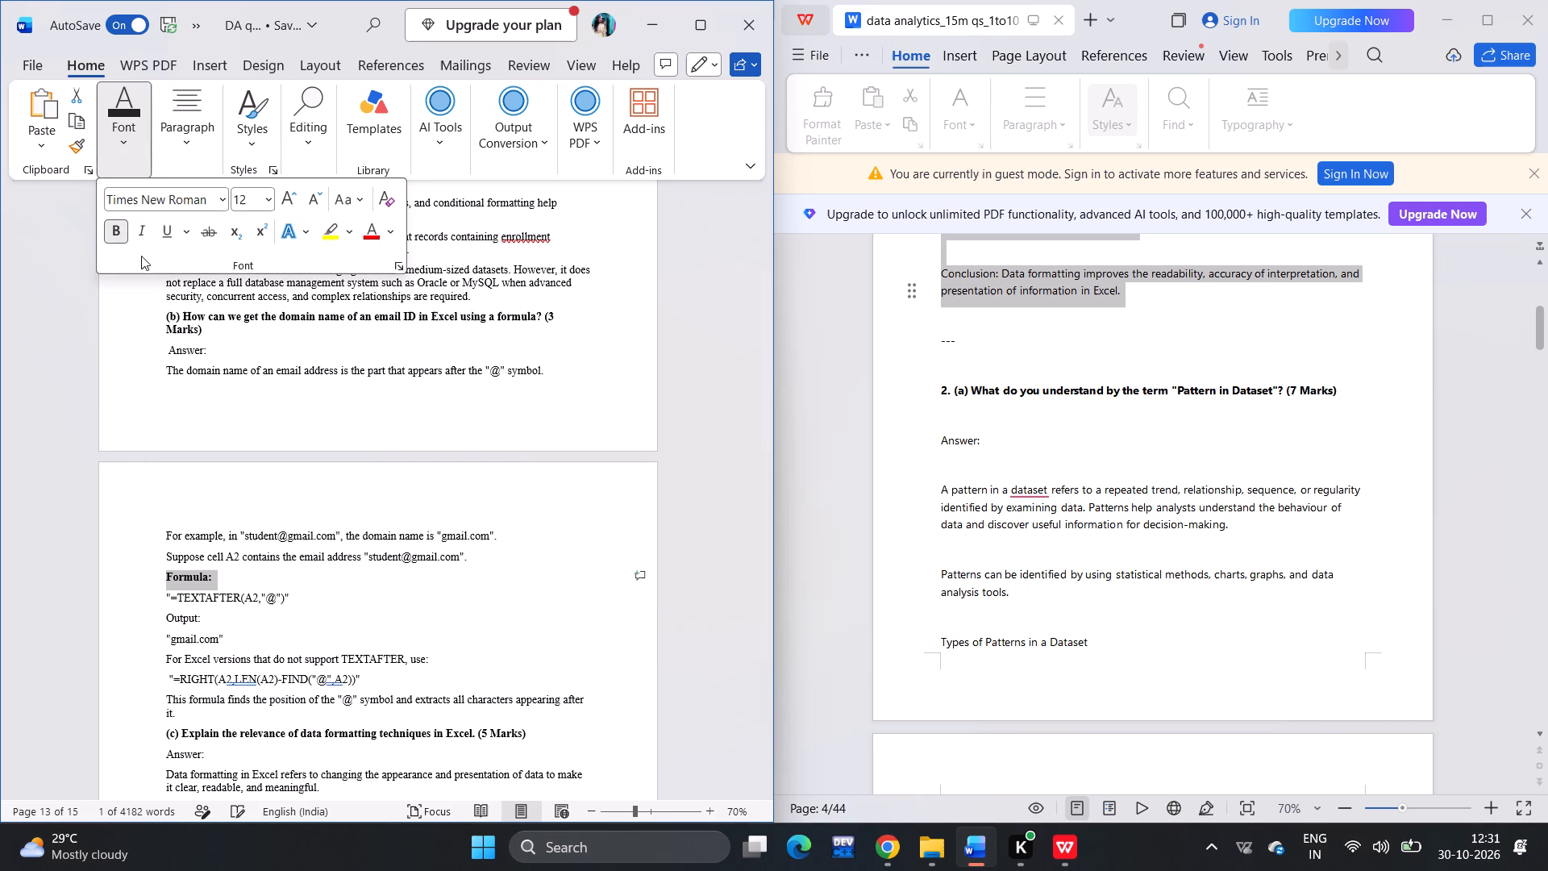
{"action": "left_click", "coordinate": [329, 542]}
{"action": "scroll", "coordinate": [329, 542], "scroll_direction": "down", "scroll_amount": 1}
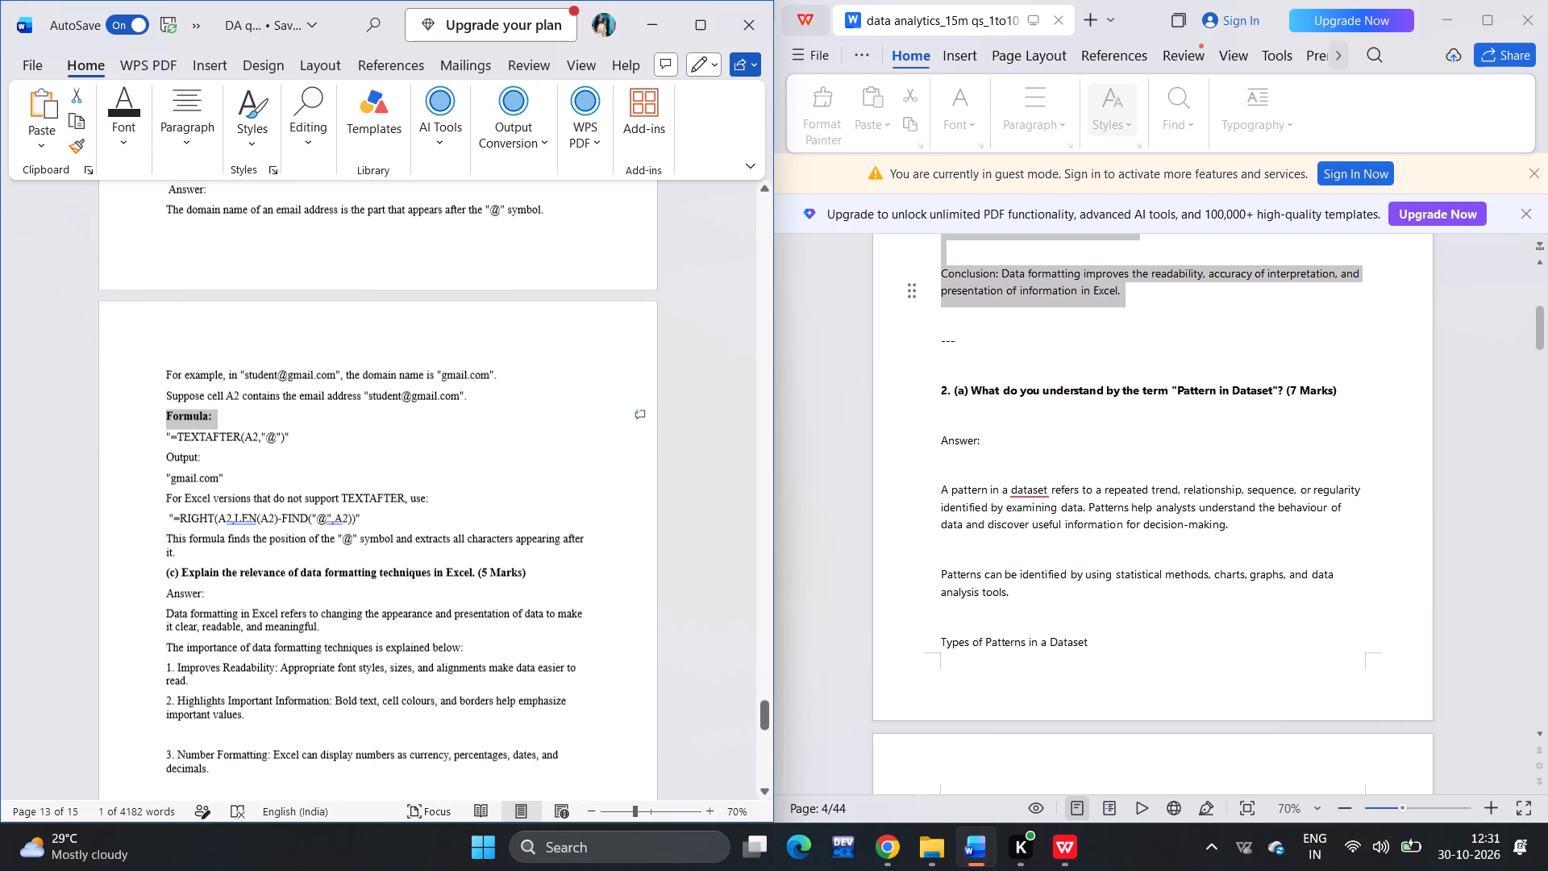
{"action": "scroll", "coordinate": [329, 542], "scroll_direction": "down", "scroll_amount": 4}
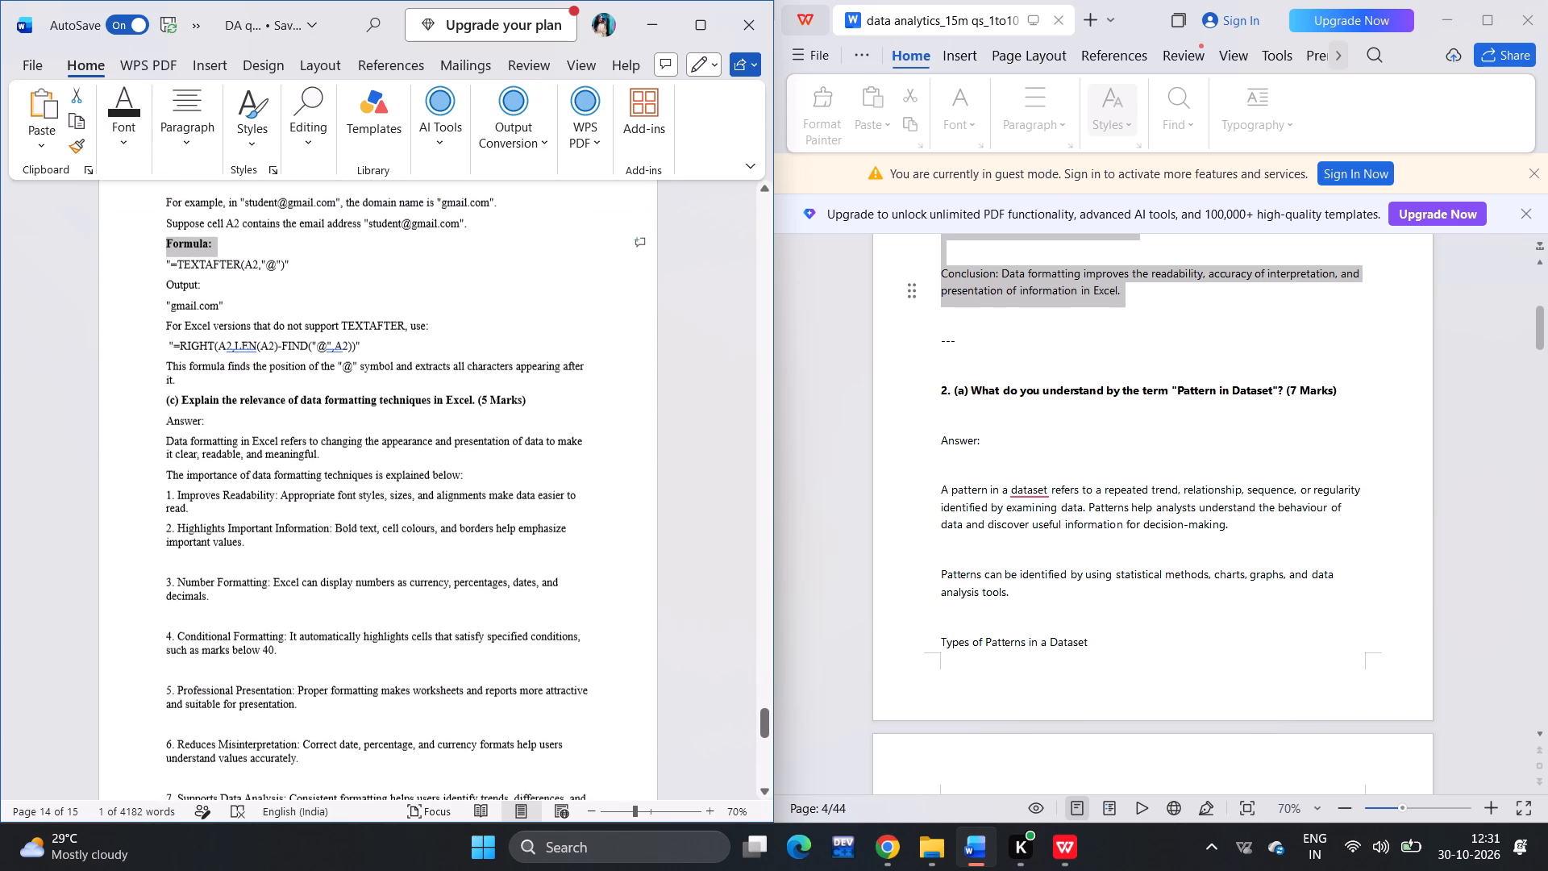
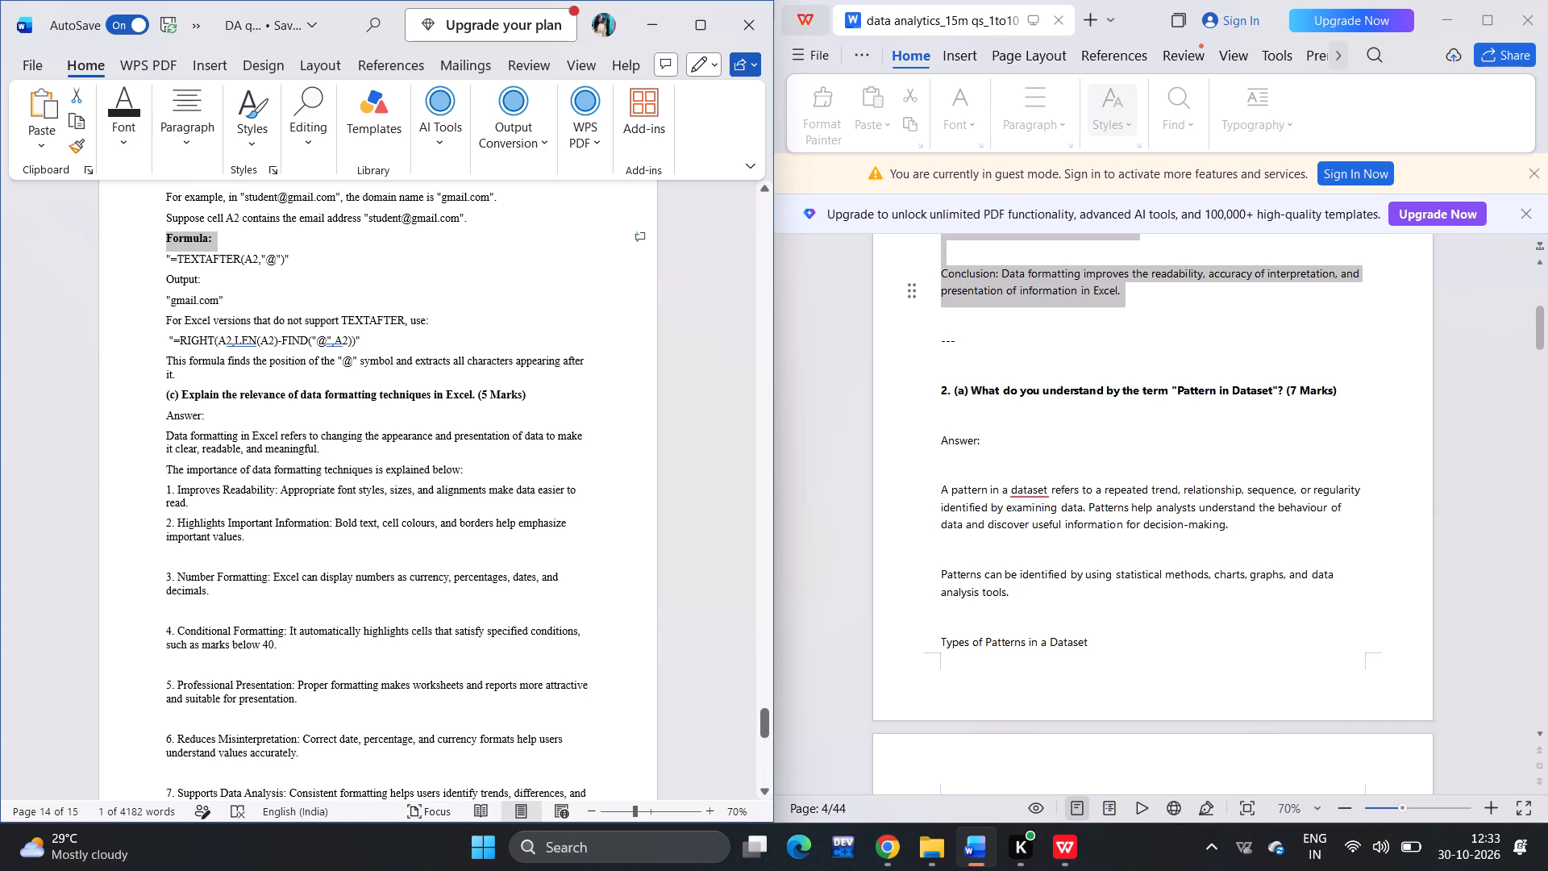
Make the label "1. Improves Readability:" bold in the answer to question 1 (c) on data formatting techniques.
{"action": "scroll", "coordinate": [382, 577], "scroll_direction": "down", "scroll_amount": 1}
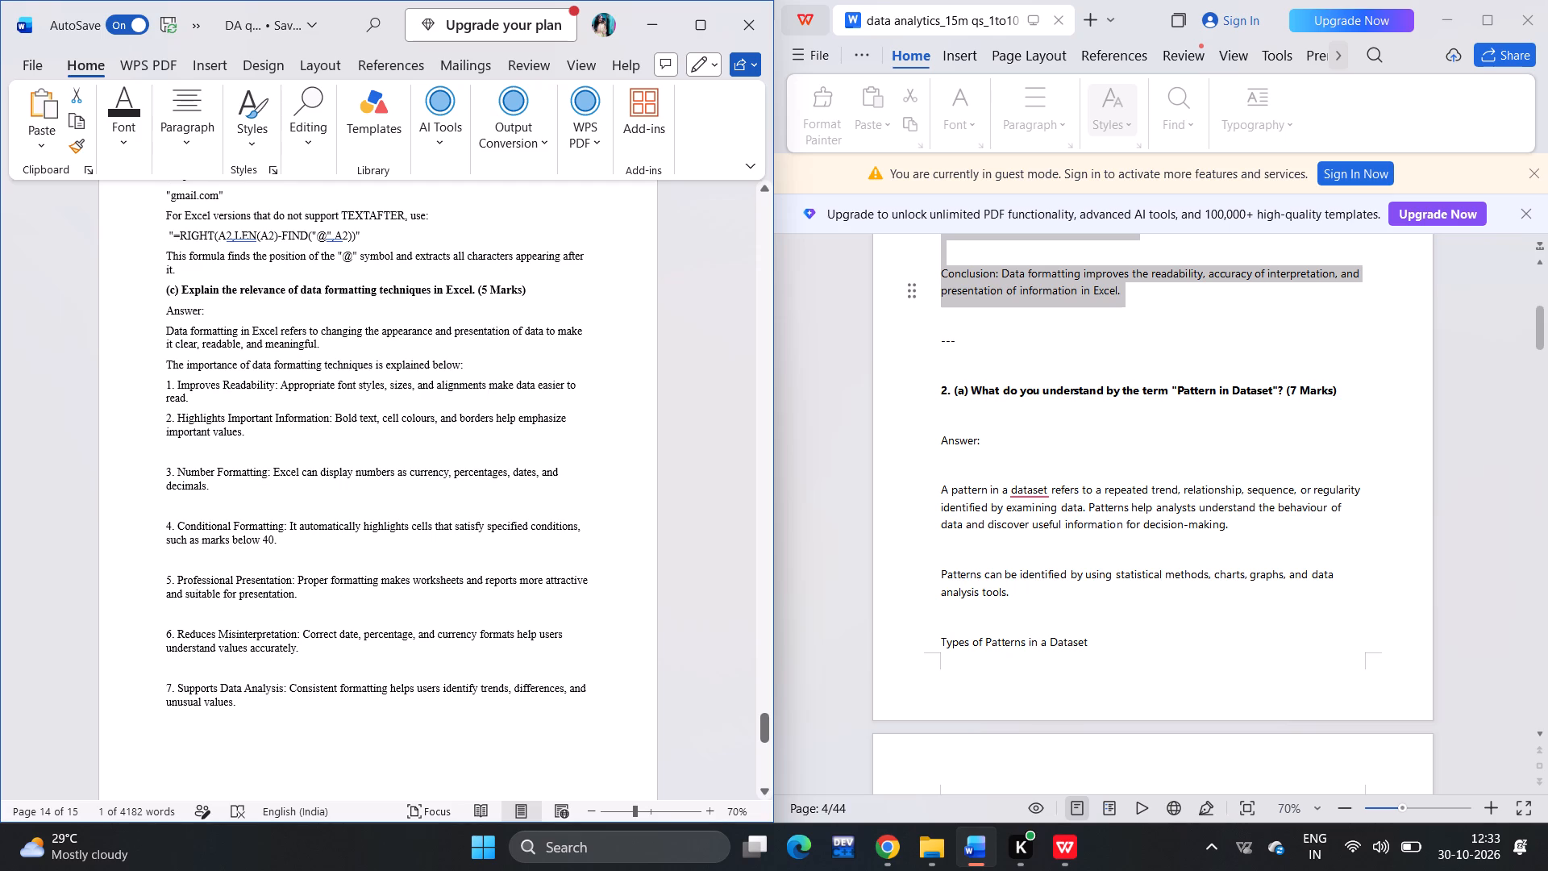
{"action": "left_click_drag", "start_coordinate": [161, 383], "coordinate": [282, 385]}
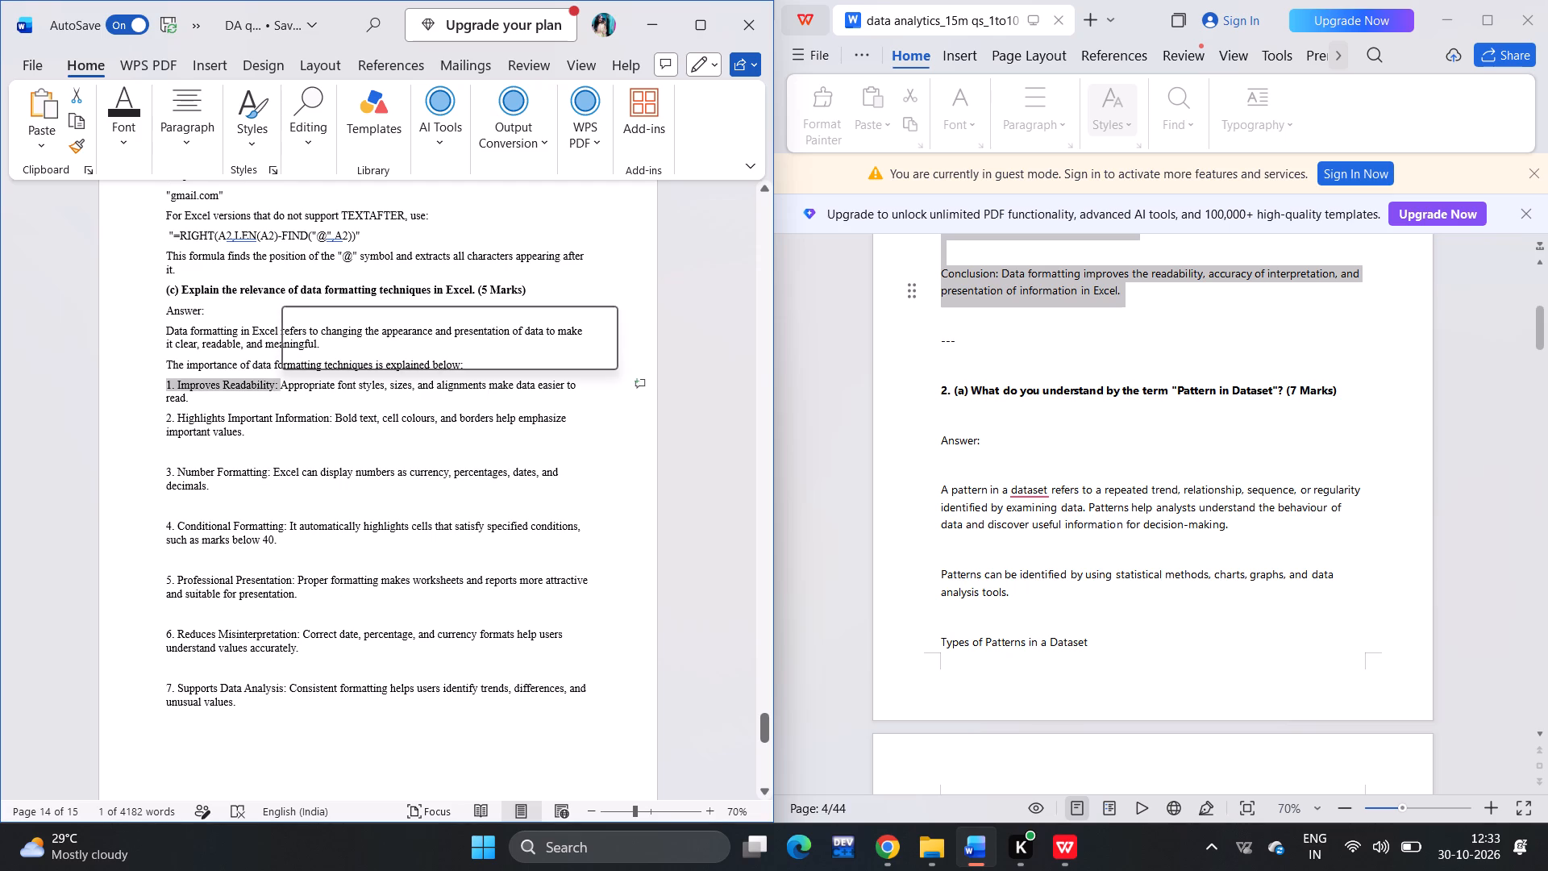
{"action": "left_click", "coordinate": [130, 124]}
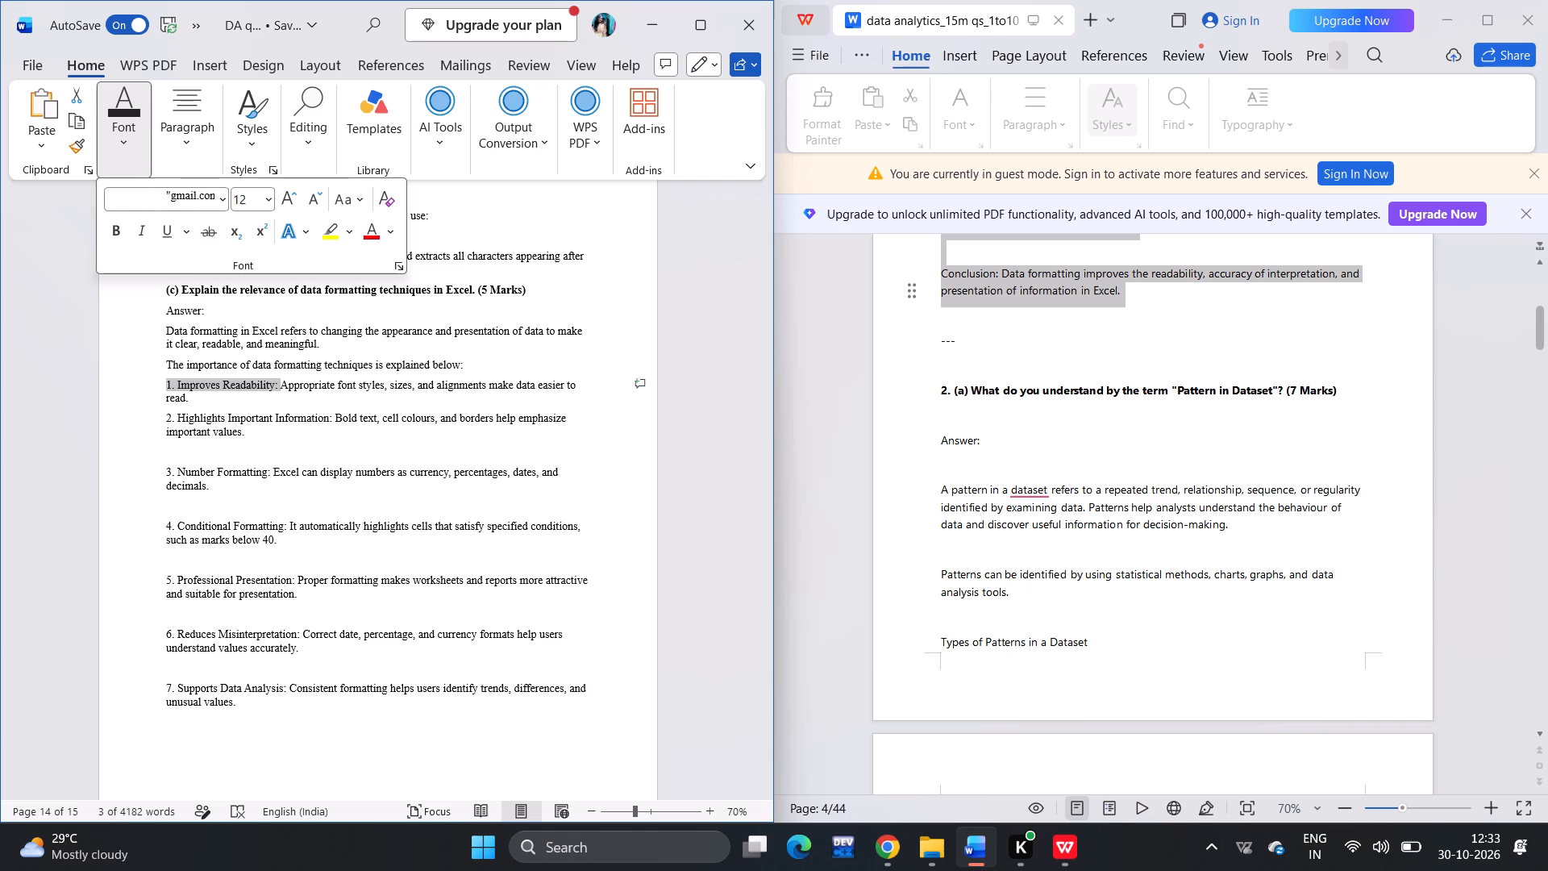
{"action": "left_click", "coordinate": [106, 231]}
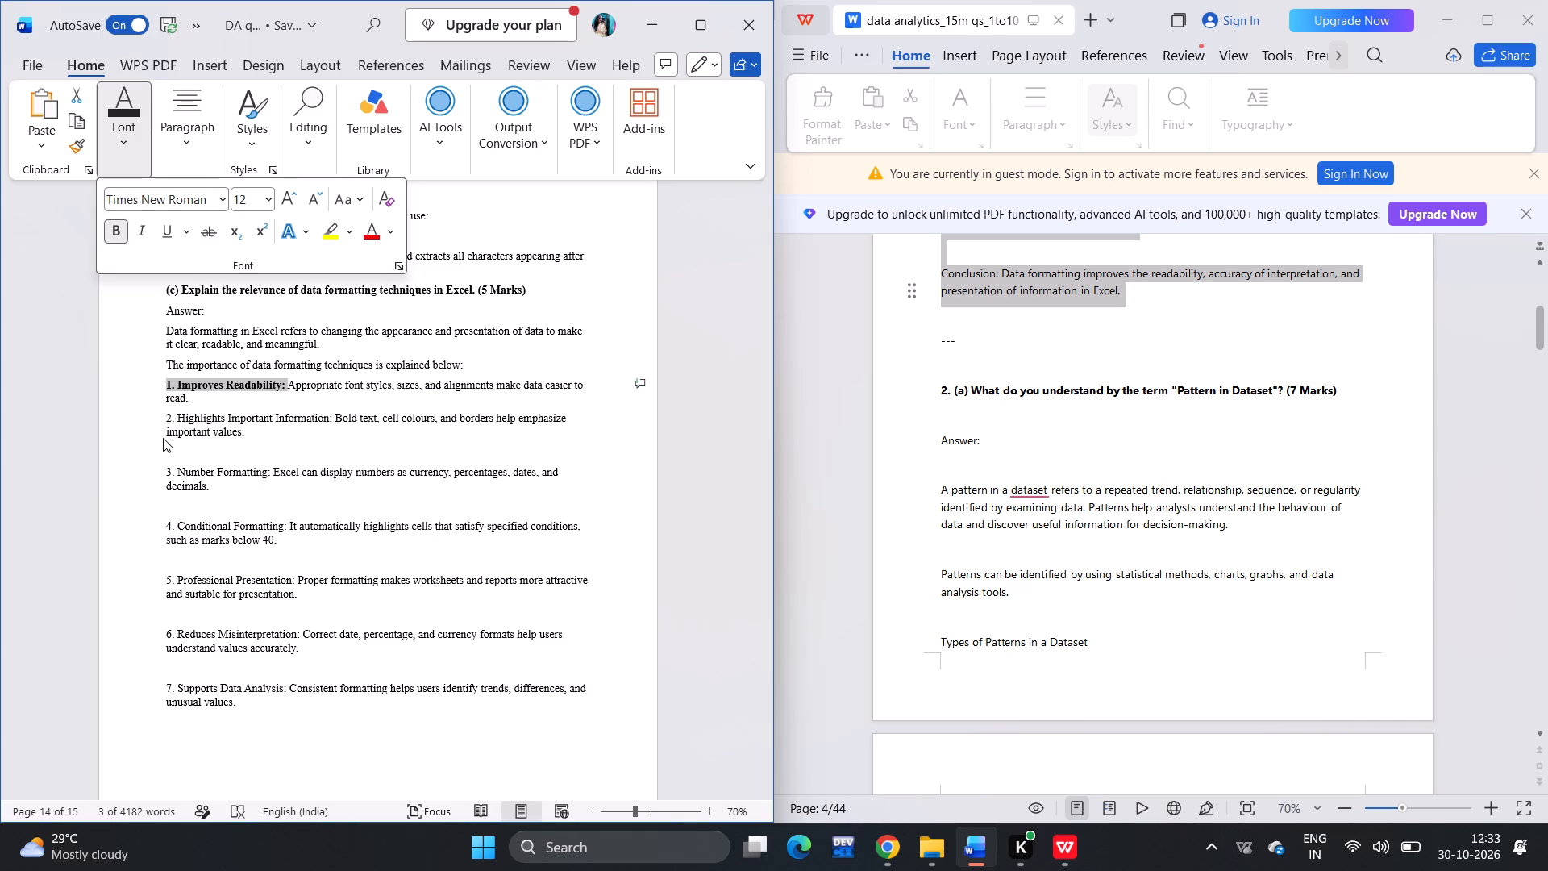
Make the label "2. Highlights Important Information:" bold in the answer to question 1 (c).
{"action": "left_click", "coordinate": [168, 423]}
{"action": "left_click_drag", "start_coordinate": [164, 418], "coordinate": [325, 421]}
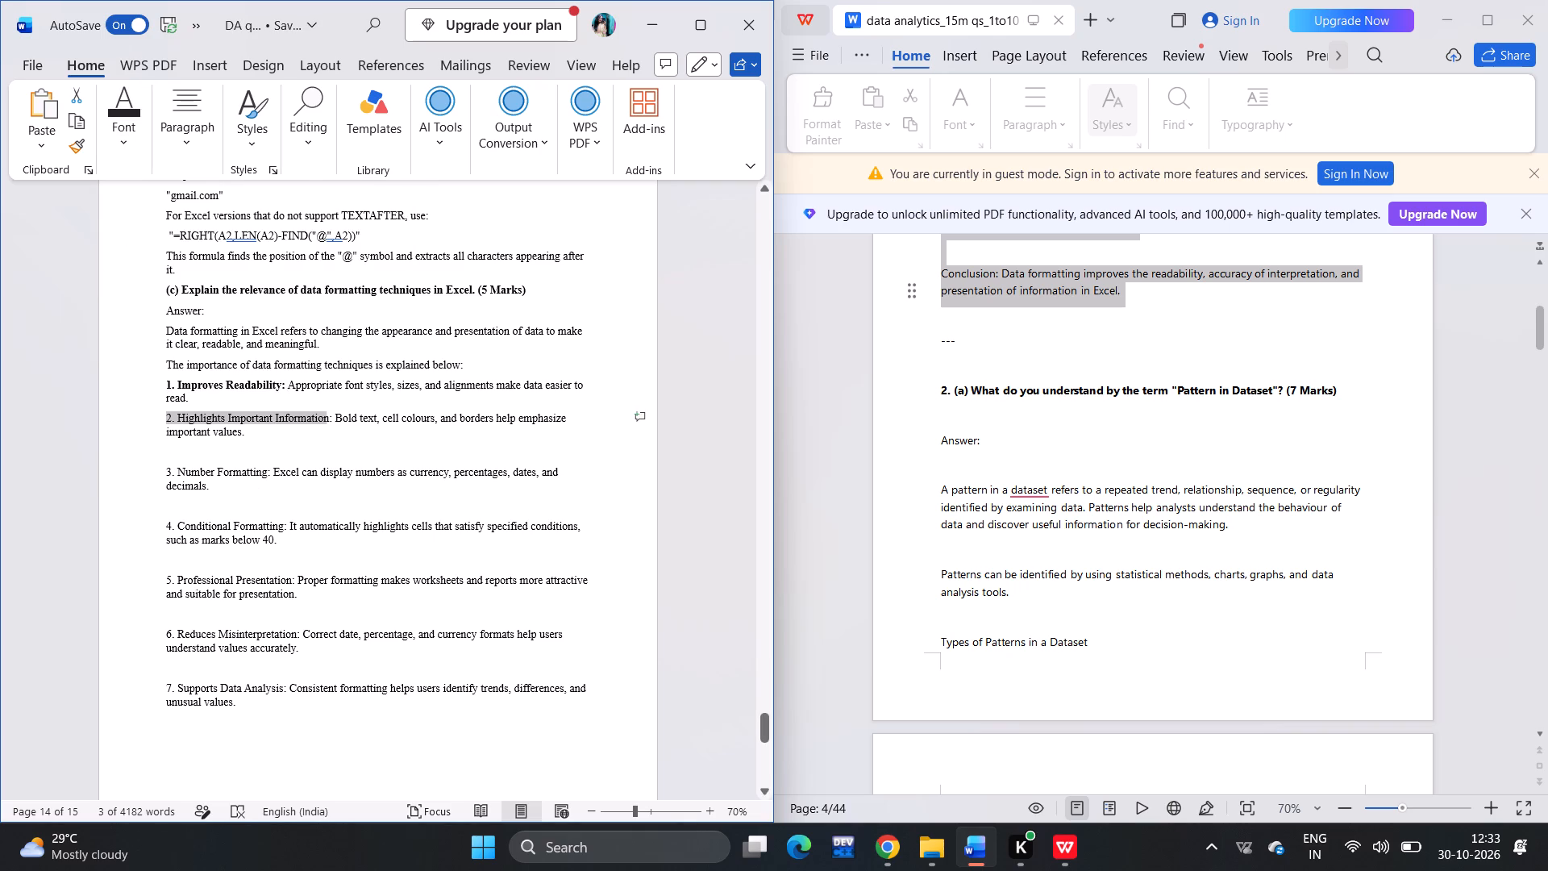
{"action": "left_click_drag", "start_coordinate": [325, 421], "coordinate": [331, 420]}
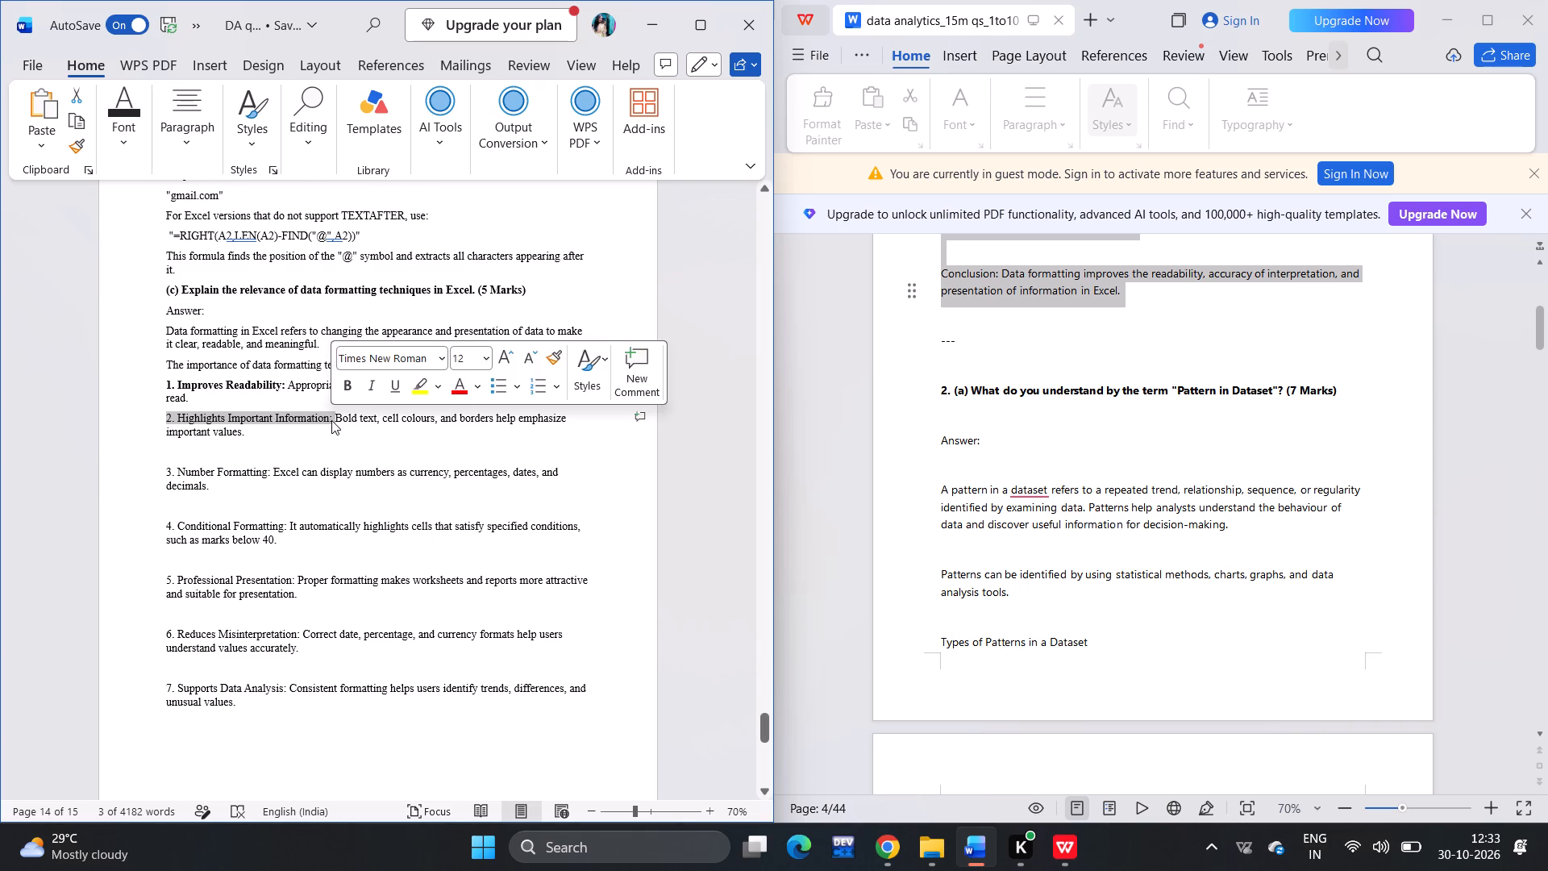
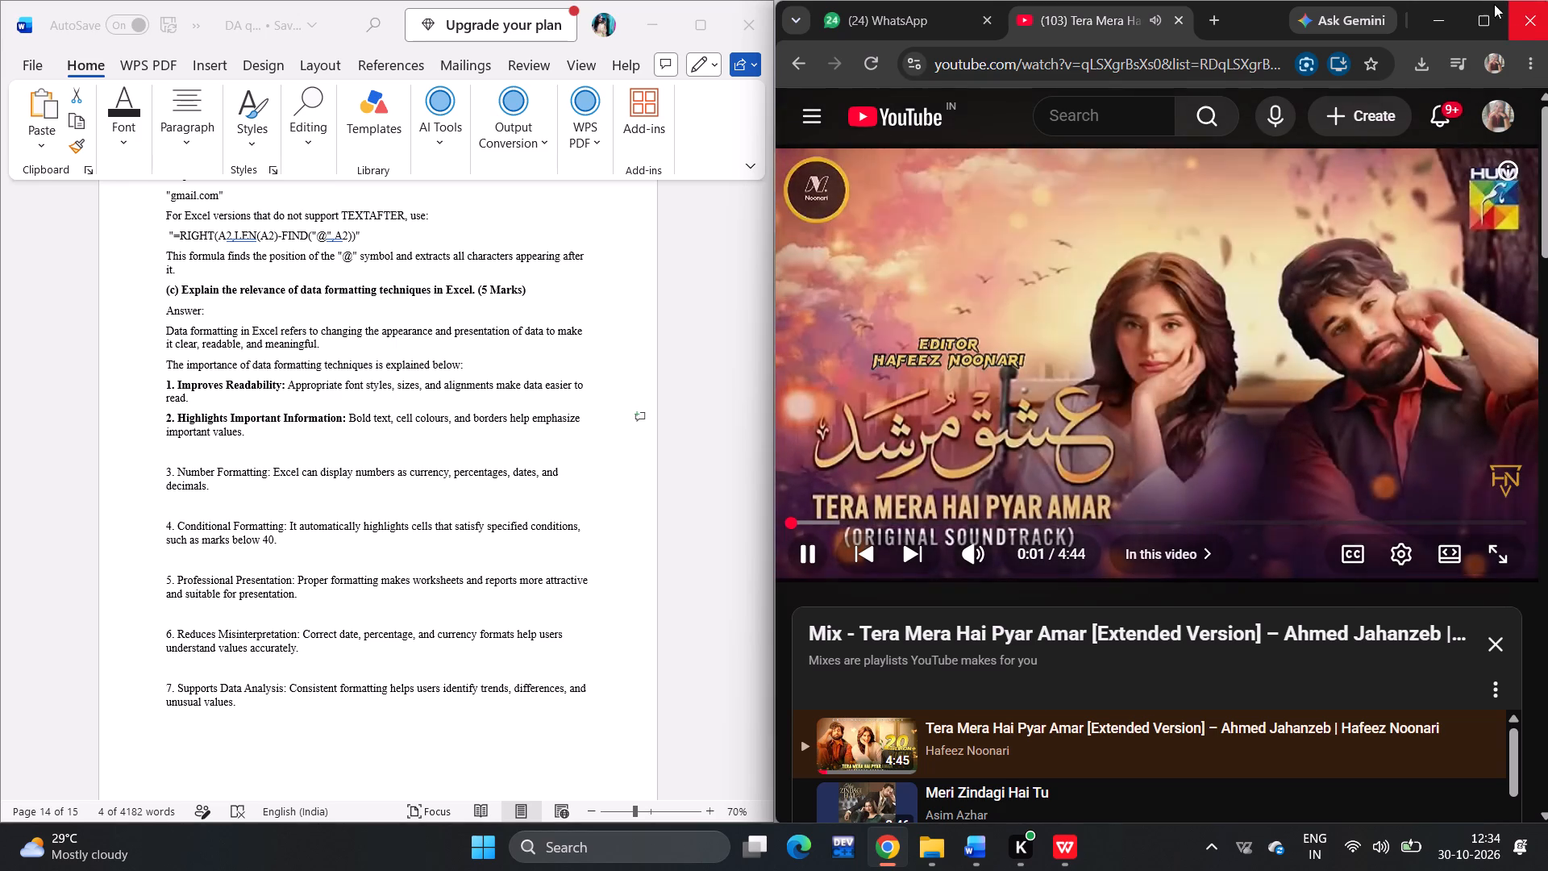
Remove the blank lines after points 2, 3, 4 and 5 in the Word answer to question 1 (c).
{"action": "left_click", "coordinate": [1452, 10]}
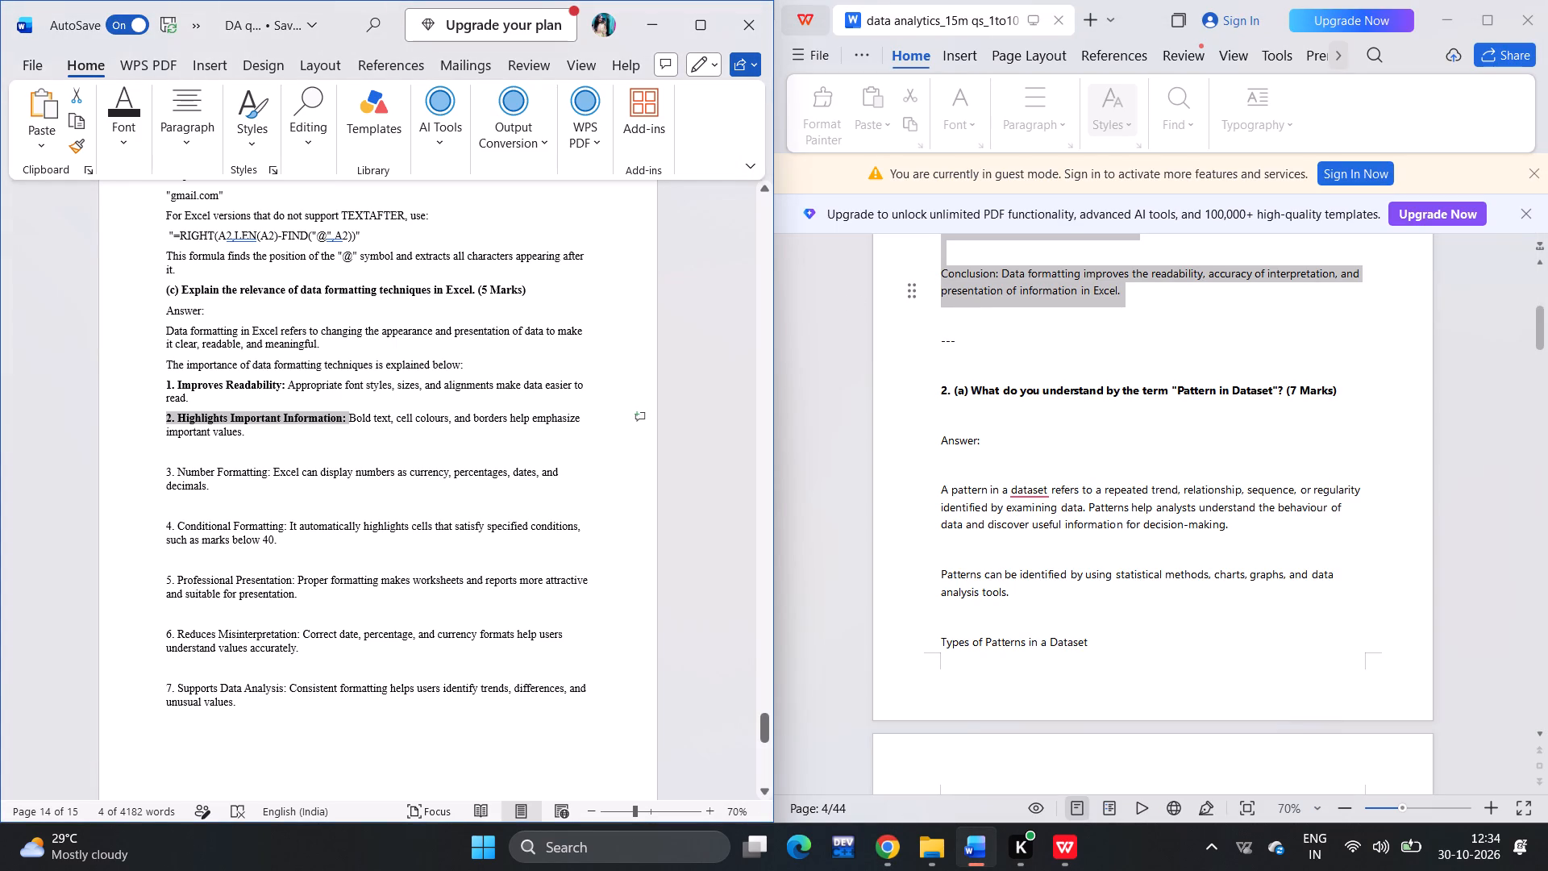
{"action": "left_click", "coordinate": [250, 450]}
{"action": "key", "text": "BackSpace"}
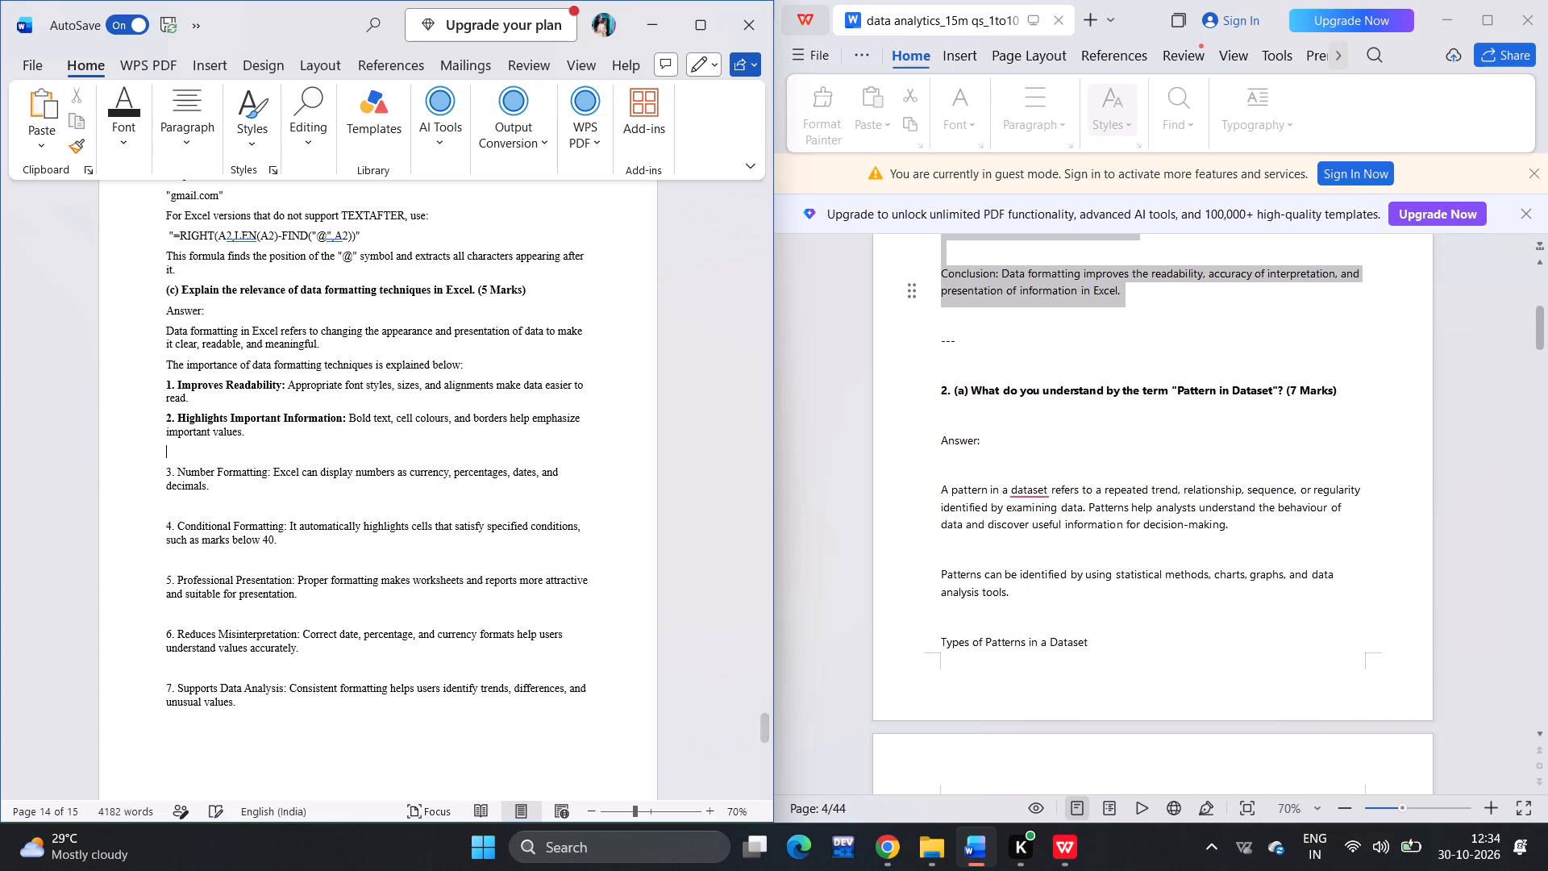
{"action": "key", "text": "BackSpace"}
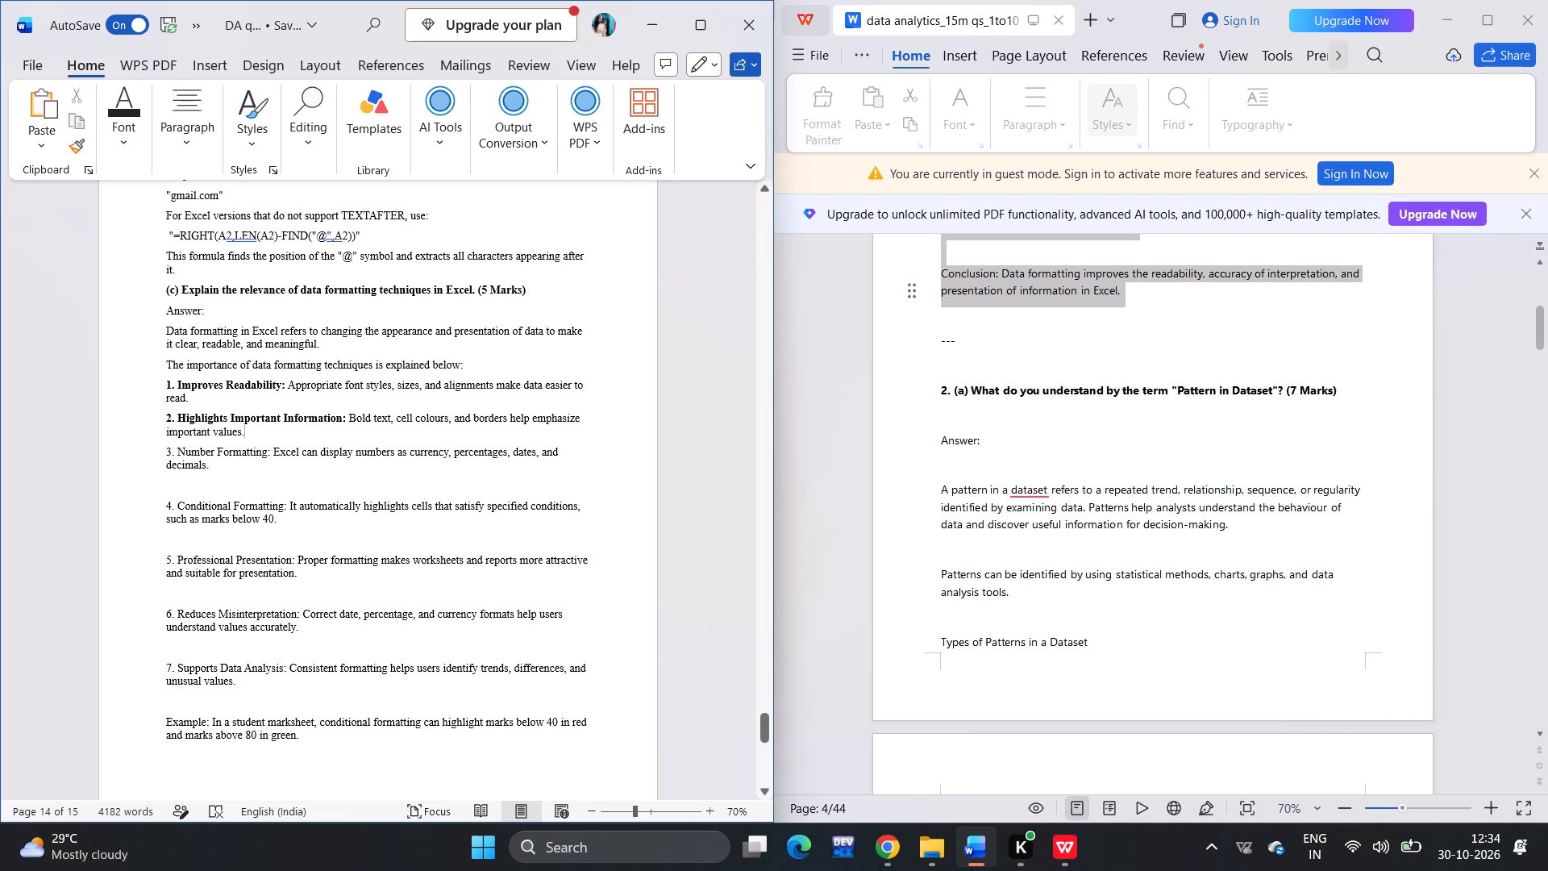
{"action": "left_click", "coordinate": [243, 485]}
{"action": "key", "text": "BackSpace"}
{"action": "key", "text": "BackSpace"}
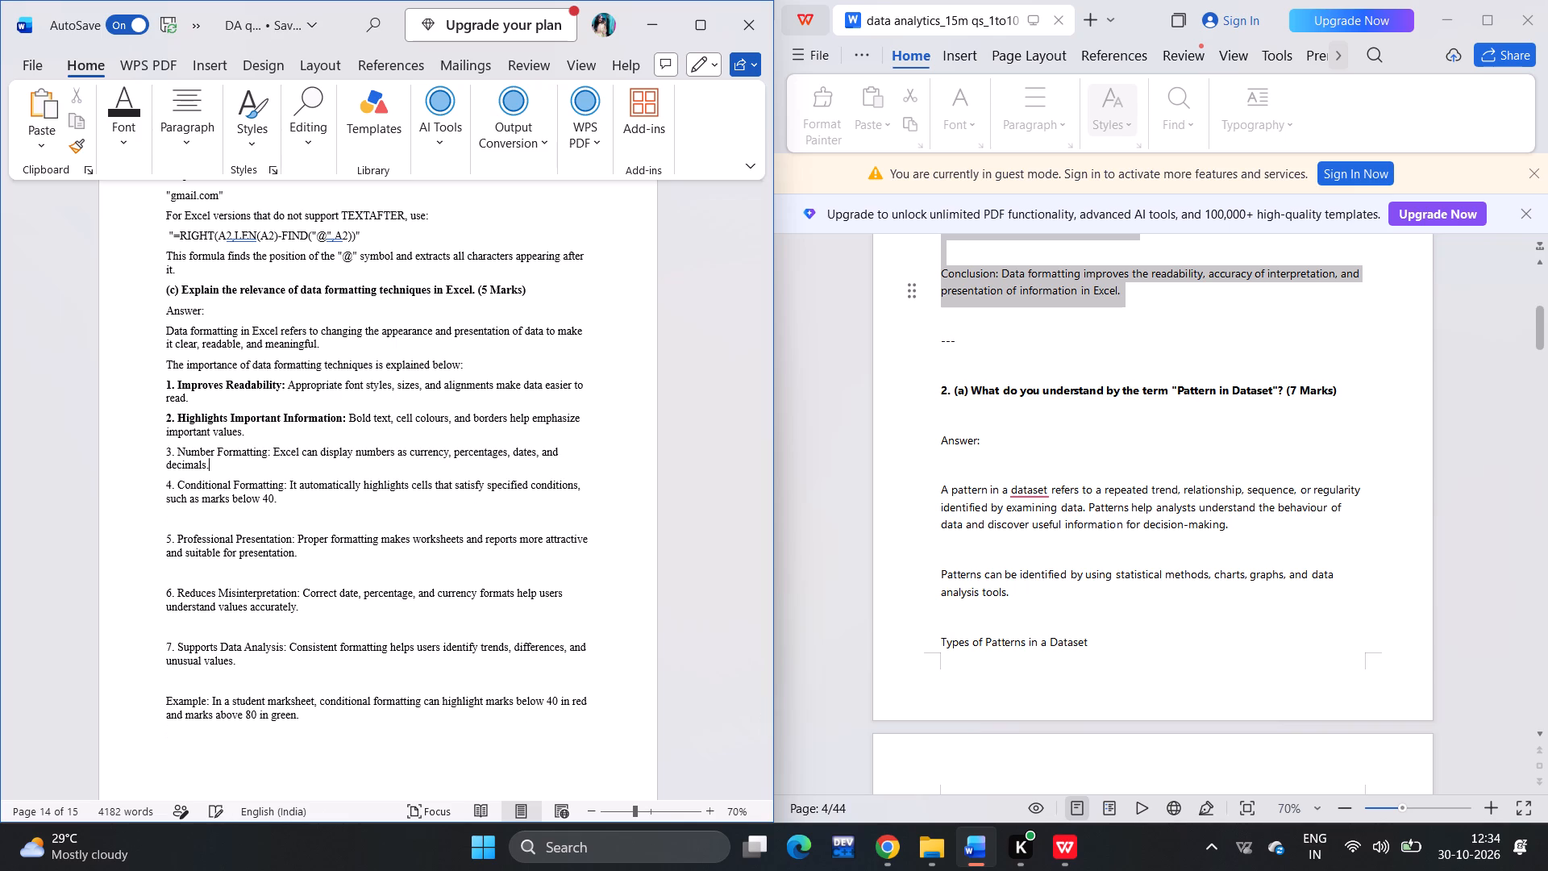
{"action": "left_click", "coordinate": [244, 518]}
{"action": "key", "text": "BackSpace"}
{"action": "key", "text": "BackSpace"}
{"action": "left_click", "coordinate": [239, 560]}
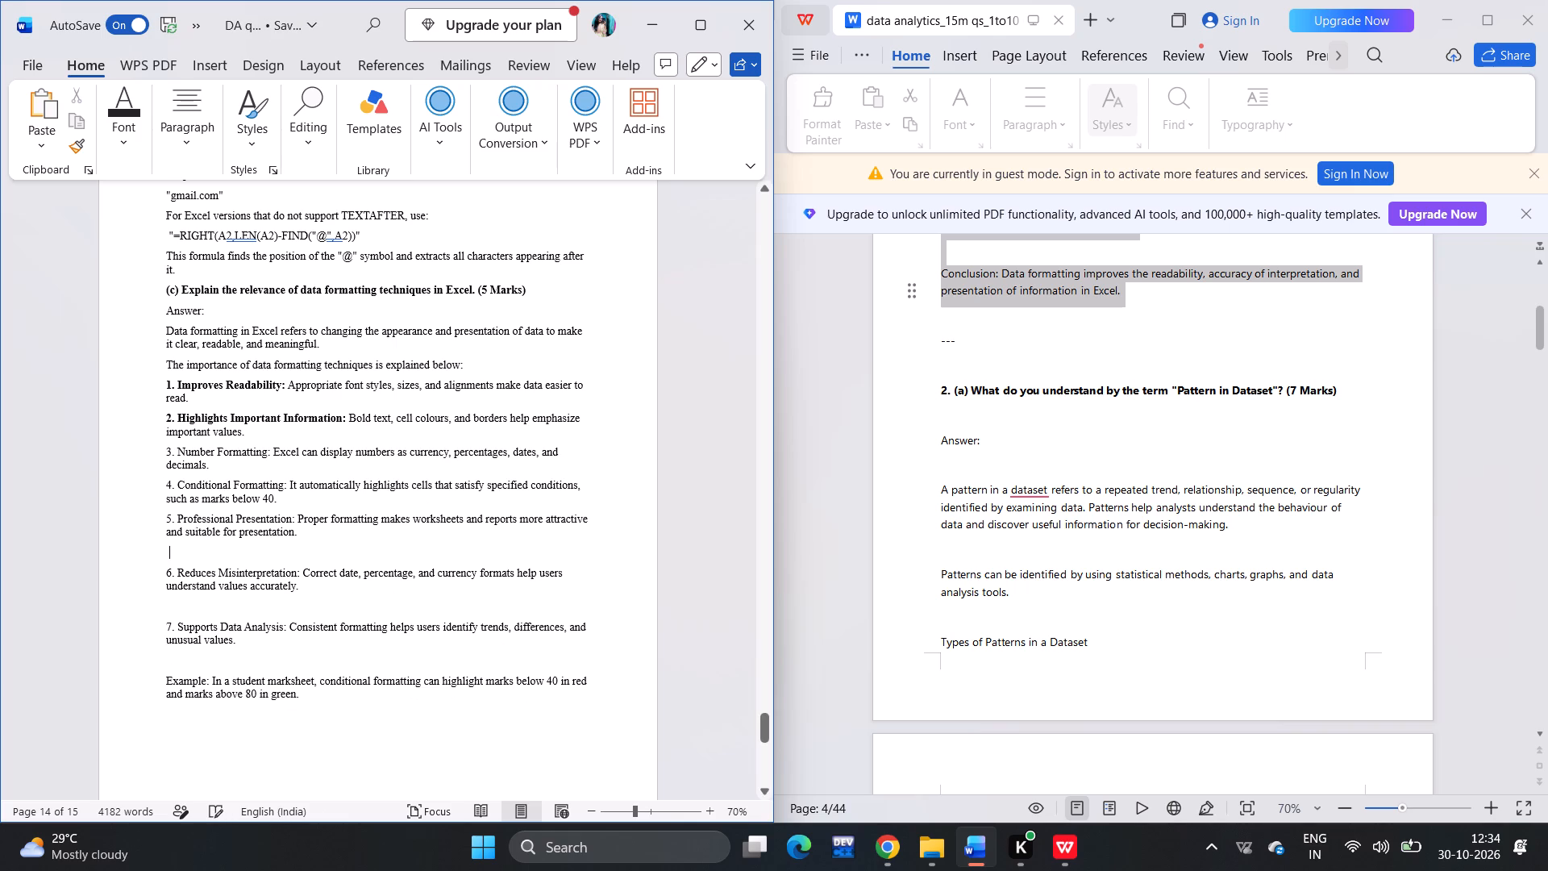
{"action": "key", "text": "BackSpace"}
{"action": "key", "text": "BackSpace"}
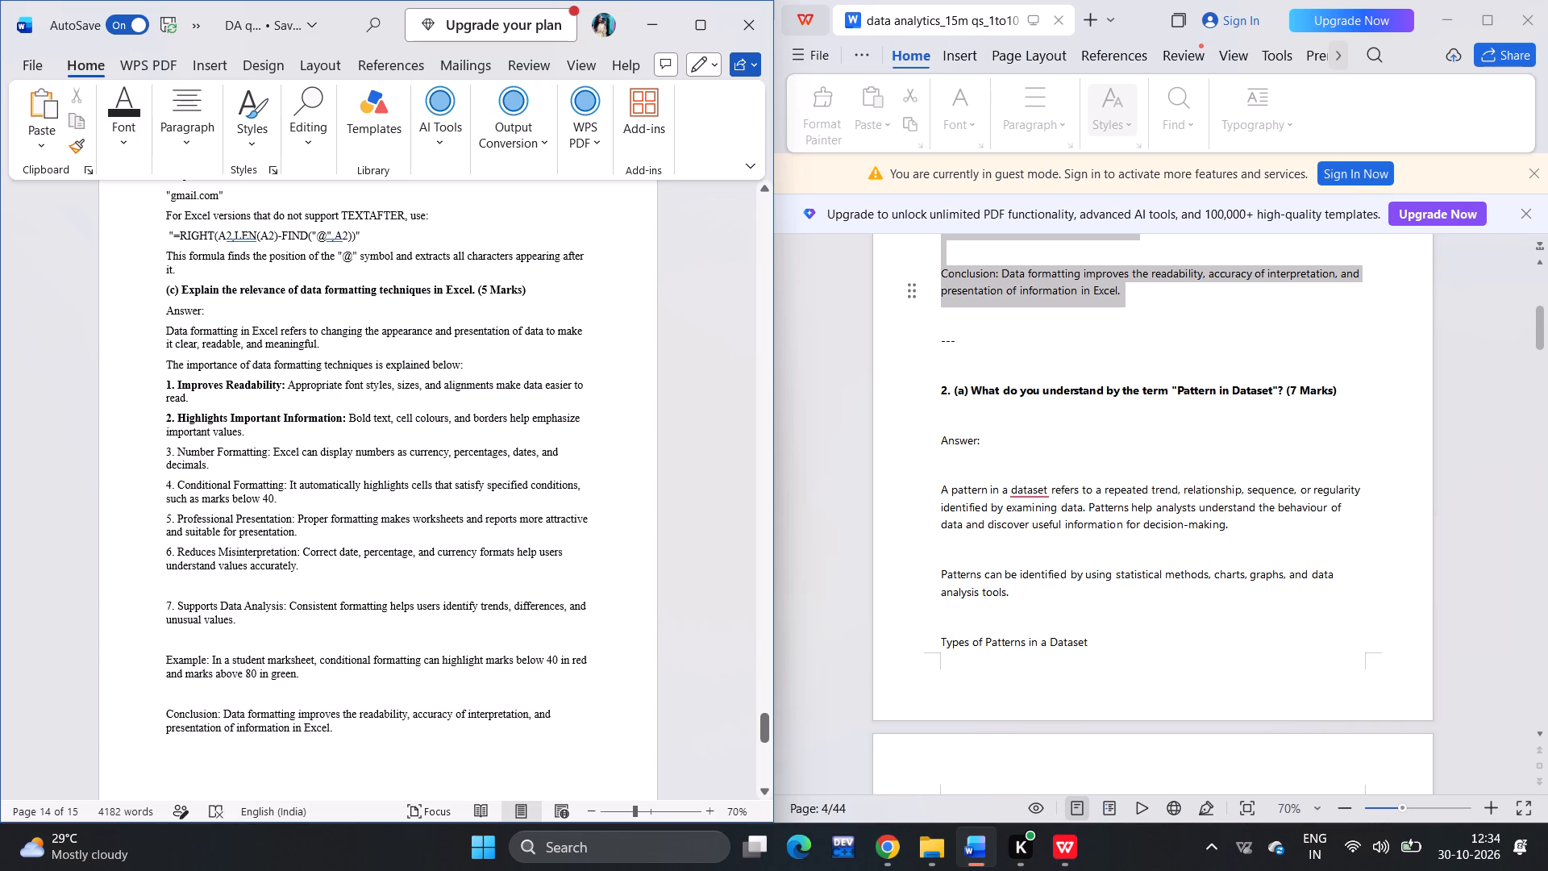
Remove the blank lines after points 6 and 7 and after the Example paragraph in the answer to question 1 (c).
{"action": "double_click", "coordinate": [235, 586]}
{"action": "key", "text": "BackSpace"}
{"action": "key", "text": "BackSpace"}
{"action": "key", "text": "BackSpace"}
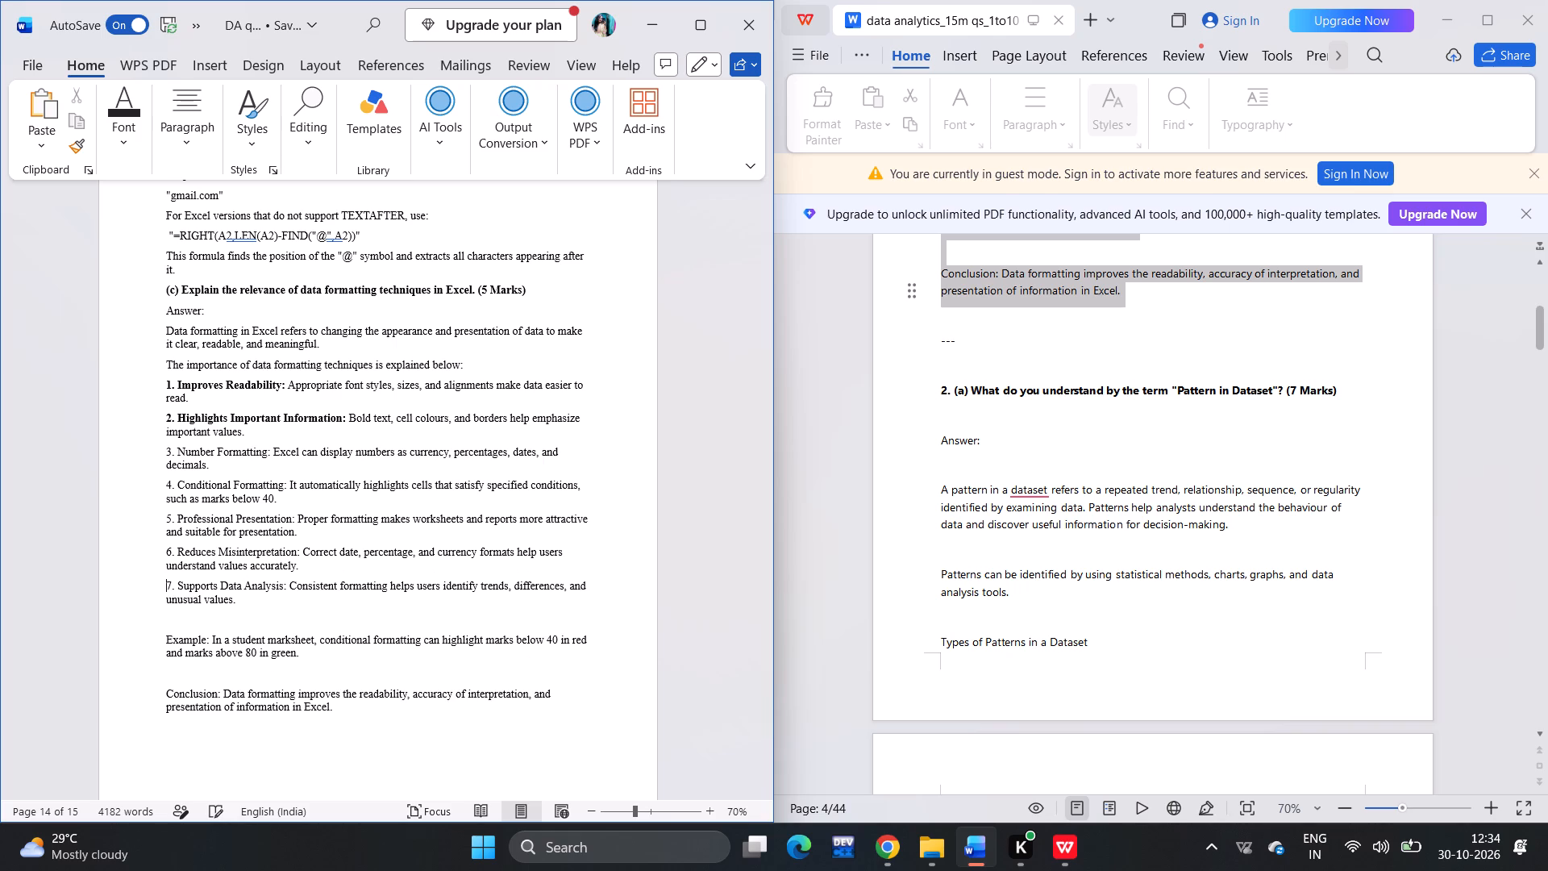
{"action": "left_click", "coordinate": [235, 621]}
{"action": "key", "text": "BackSpace"}
{"action": "key", "text": "BackSpace"}
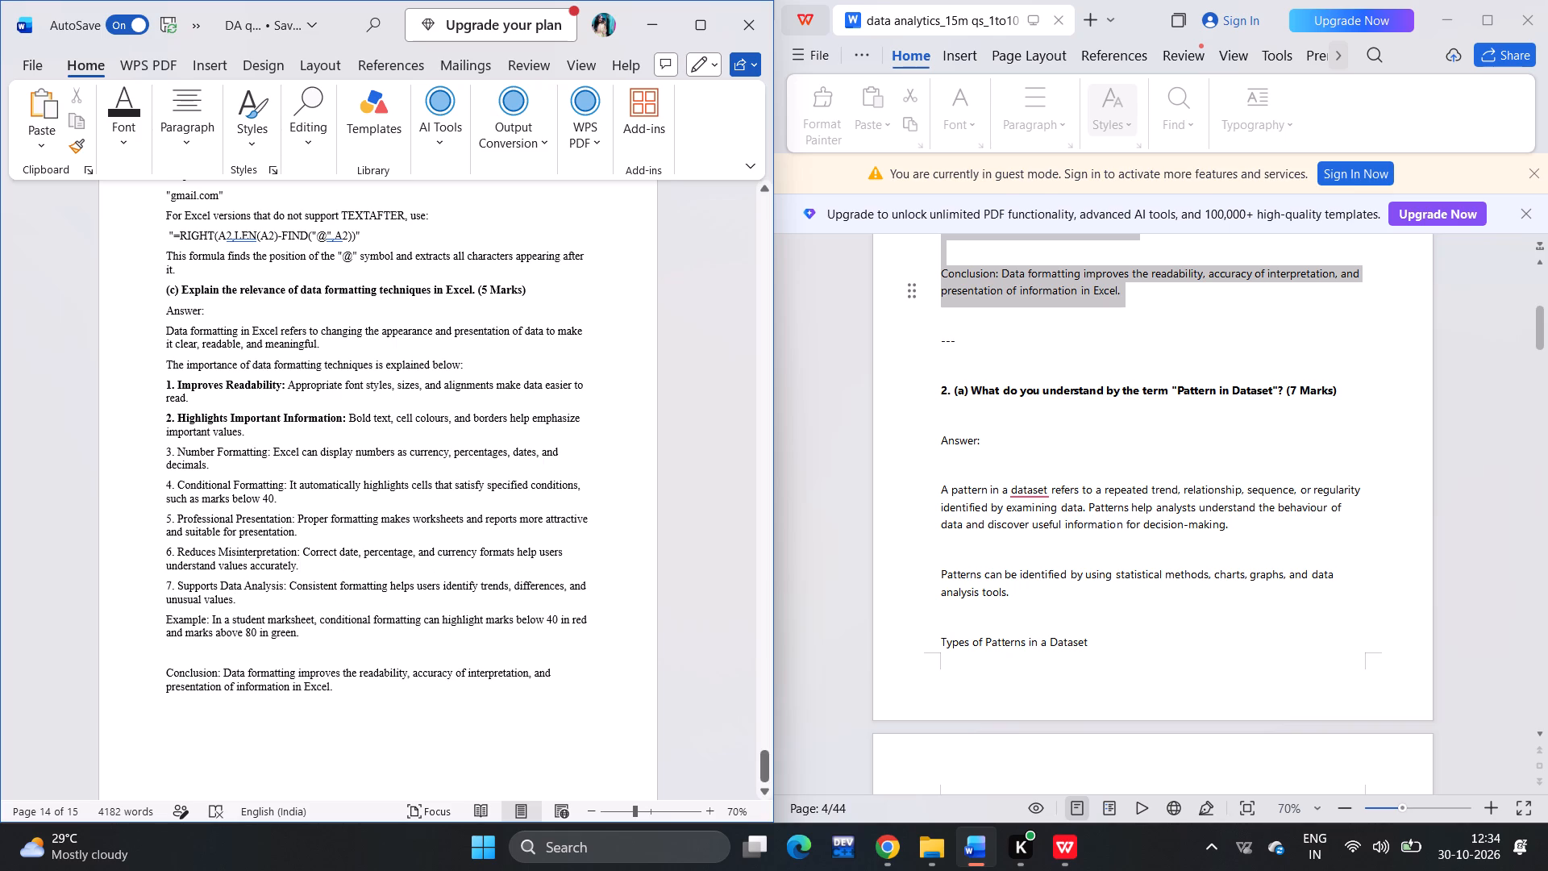
{"action": "left_click", "coordinate": [234, 660]}
{"action": "key", "text": "BackSpace"}
{"action": "key", "text": "BackSpace"}
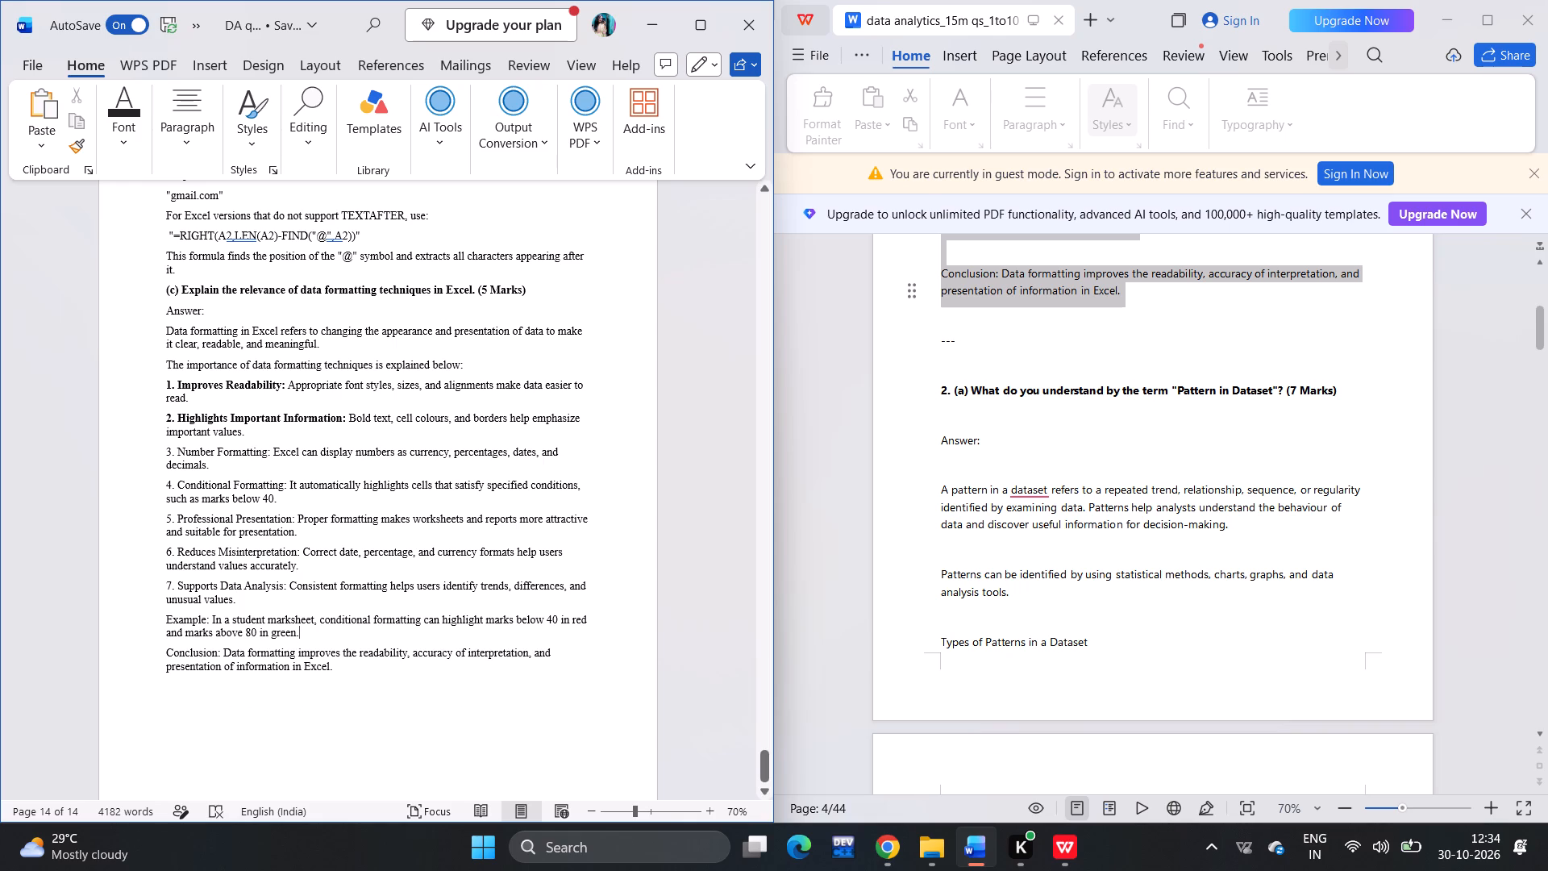
Make the labels "3. Number Formatting:" and "4. Conditional Formatting:" bold in the answer to question 1 (c).
{"action": "left_click_drag", "start_coordinate": [164, 455], "coordinate": [267, 456]}
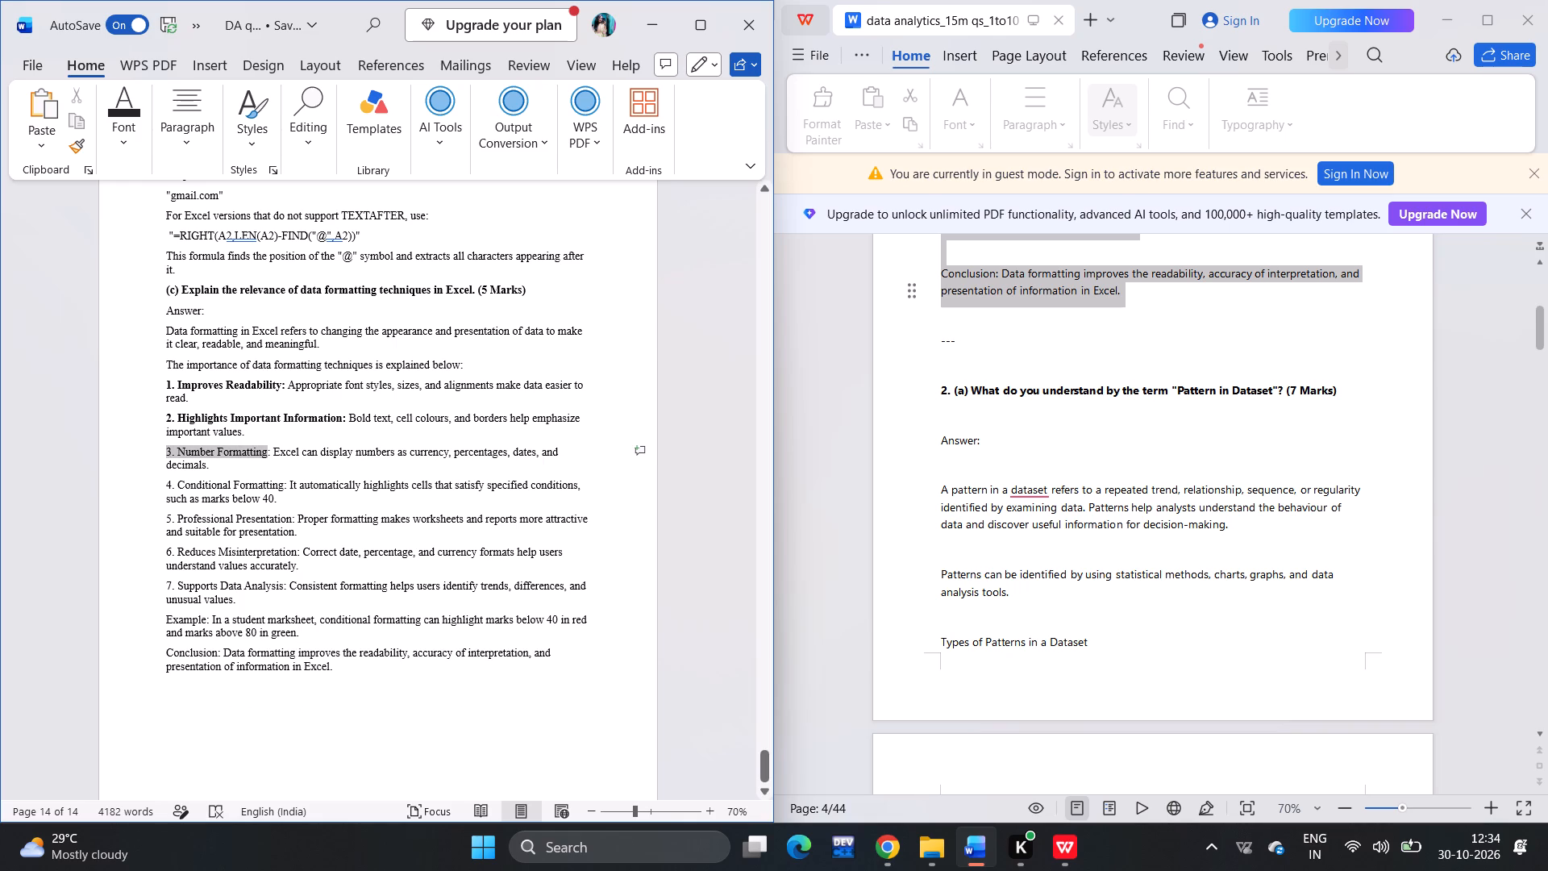
{"action": "left_click_drag", "start_coordinate": [267, 456], "coordinate": [271, 457]}
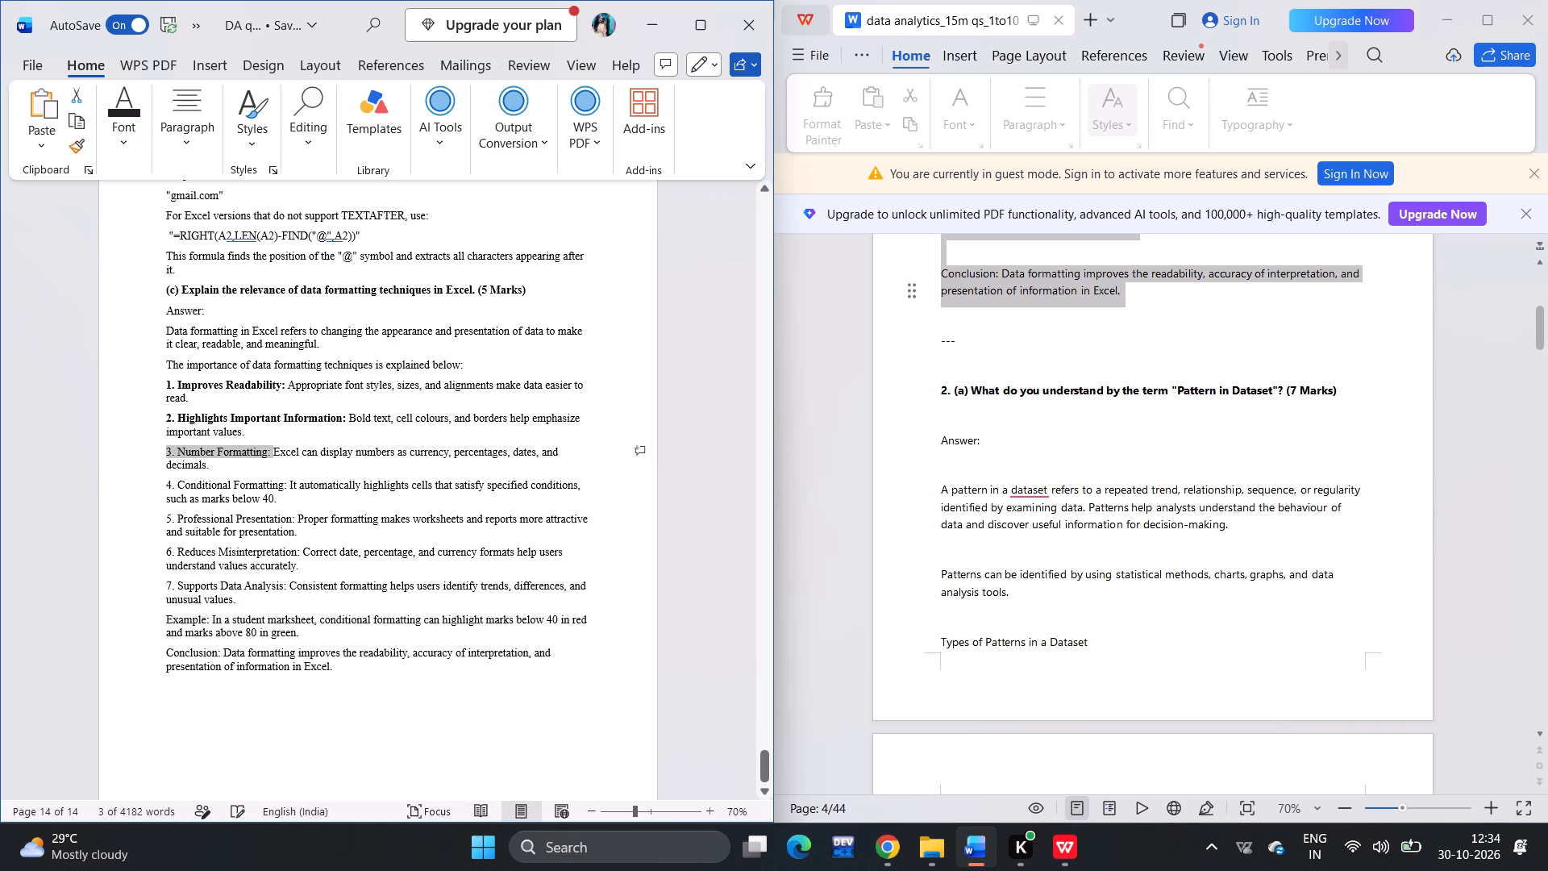
{"action": "left_click", "coordinate": [691, 22]}
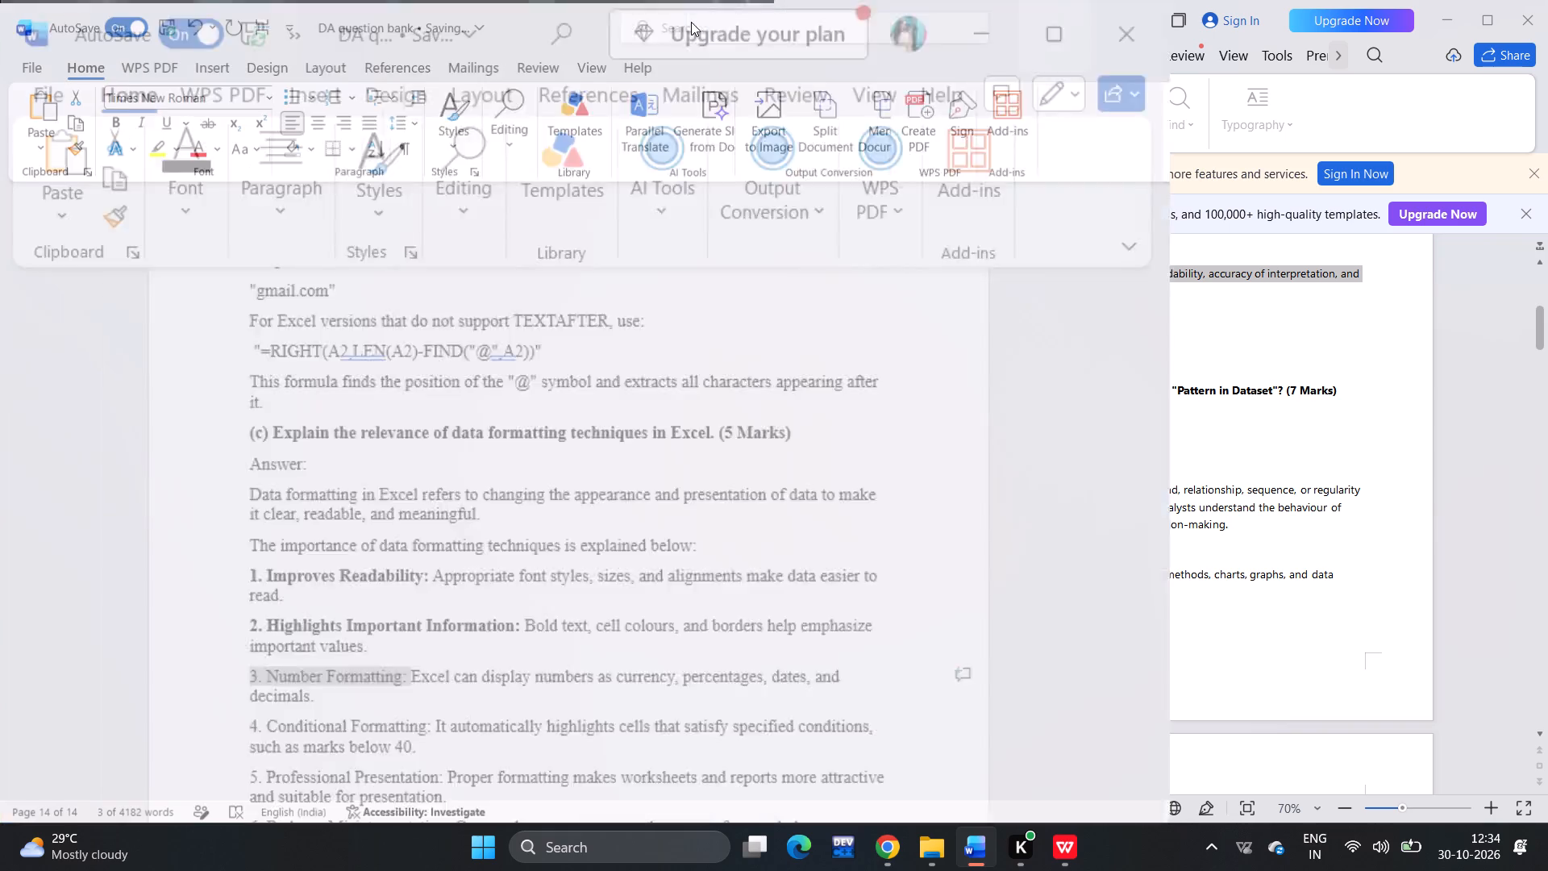
{"action": "left_click", "coordinate": [121, 113]}
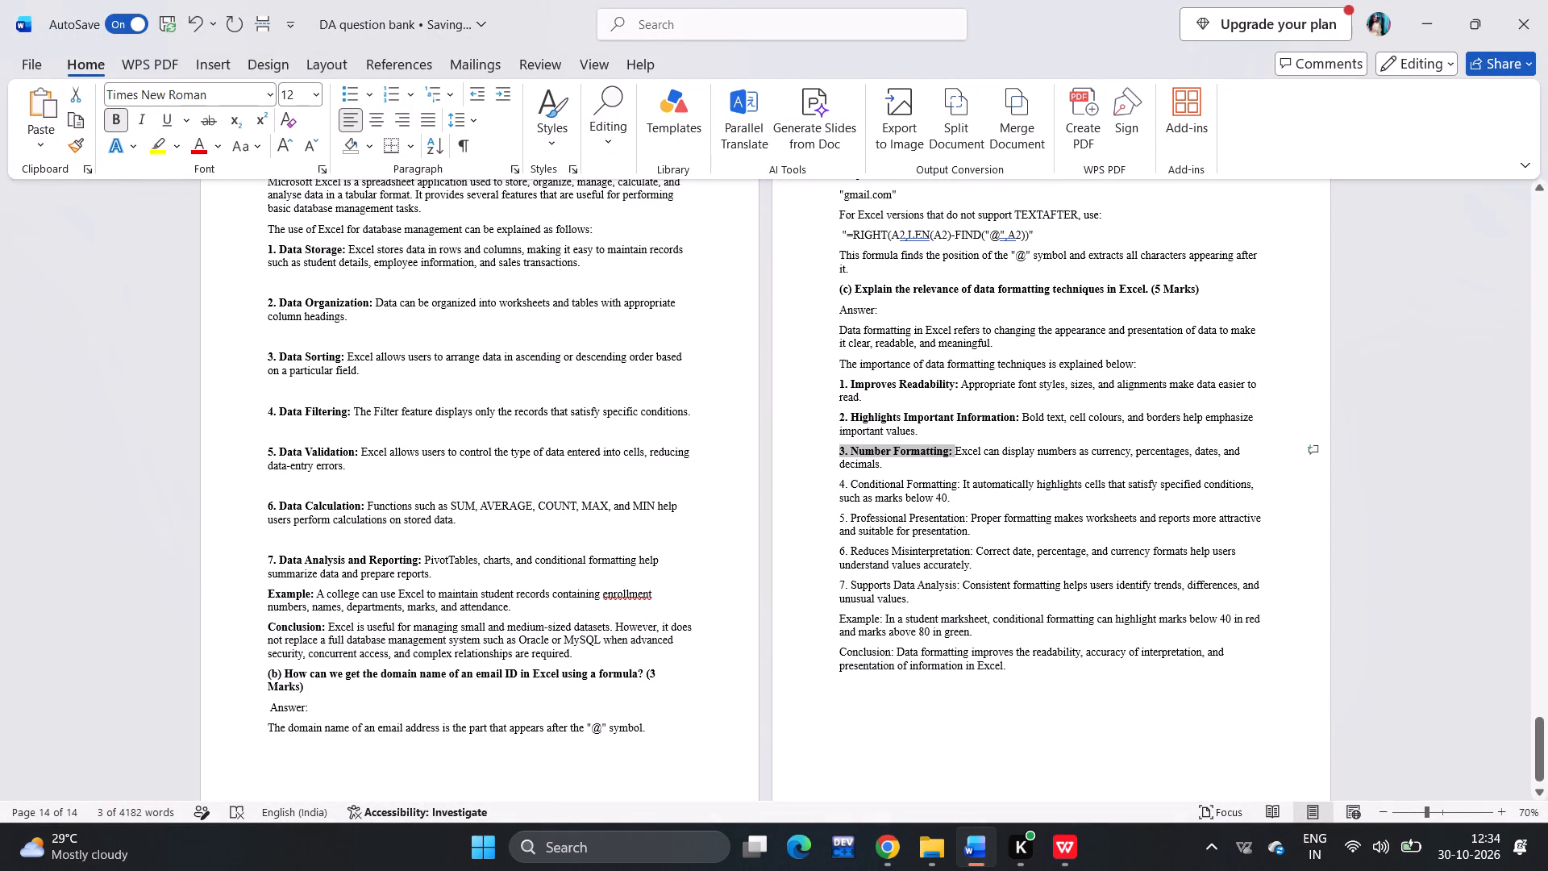
{"action": "left_click_drag", "start_coordinate": [838, 485], "coordinate": [950, 498]}
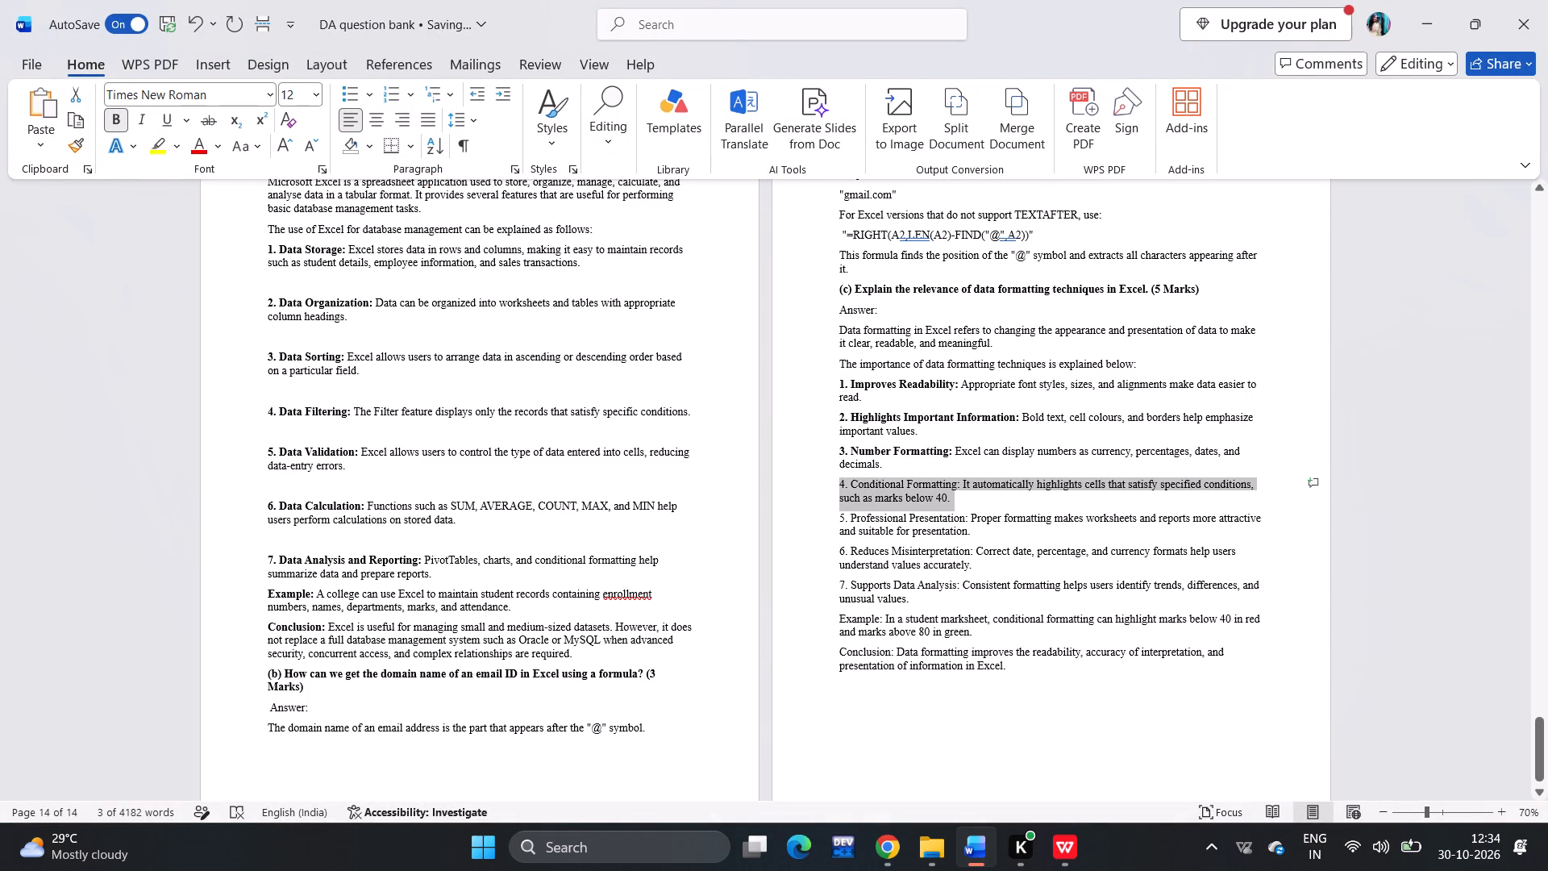
{"action": "left_click_drag", "start_coordinate": [950, 498], "coordinate": [963, 485]}
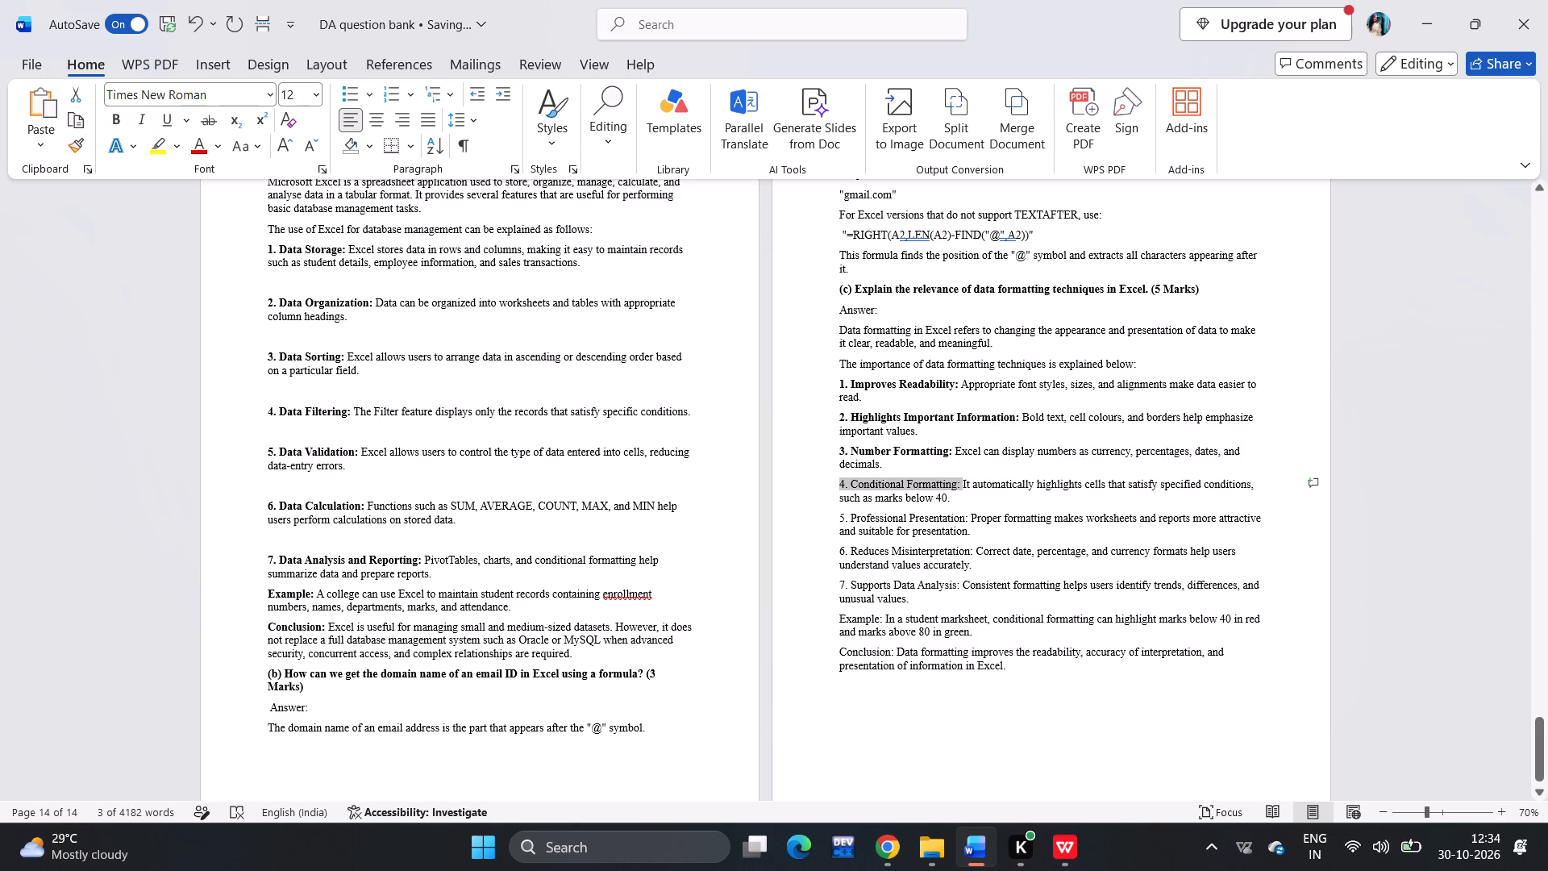
{"action": "left_click", "coordinate": [112, 119]}
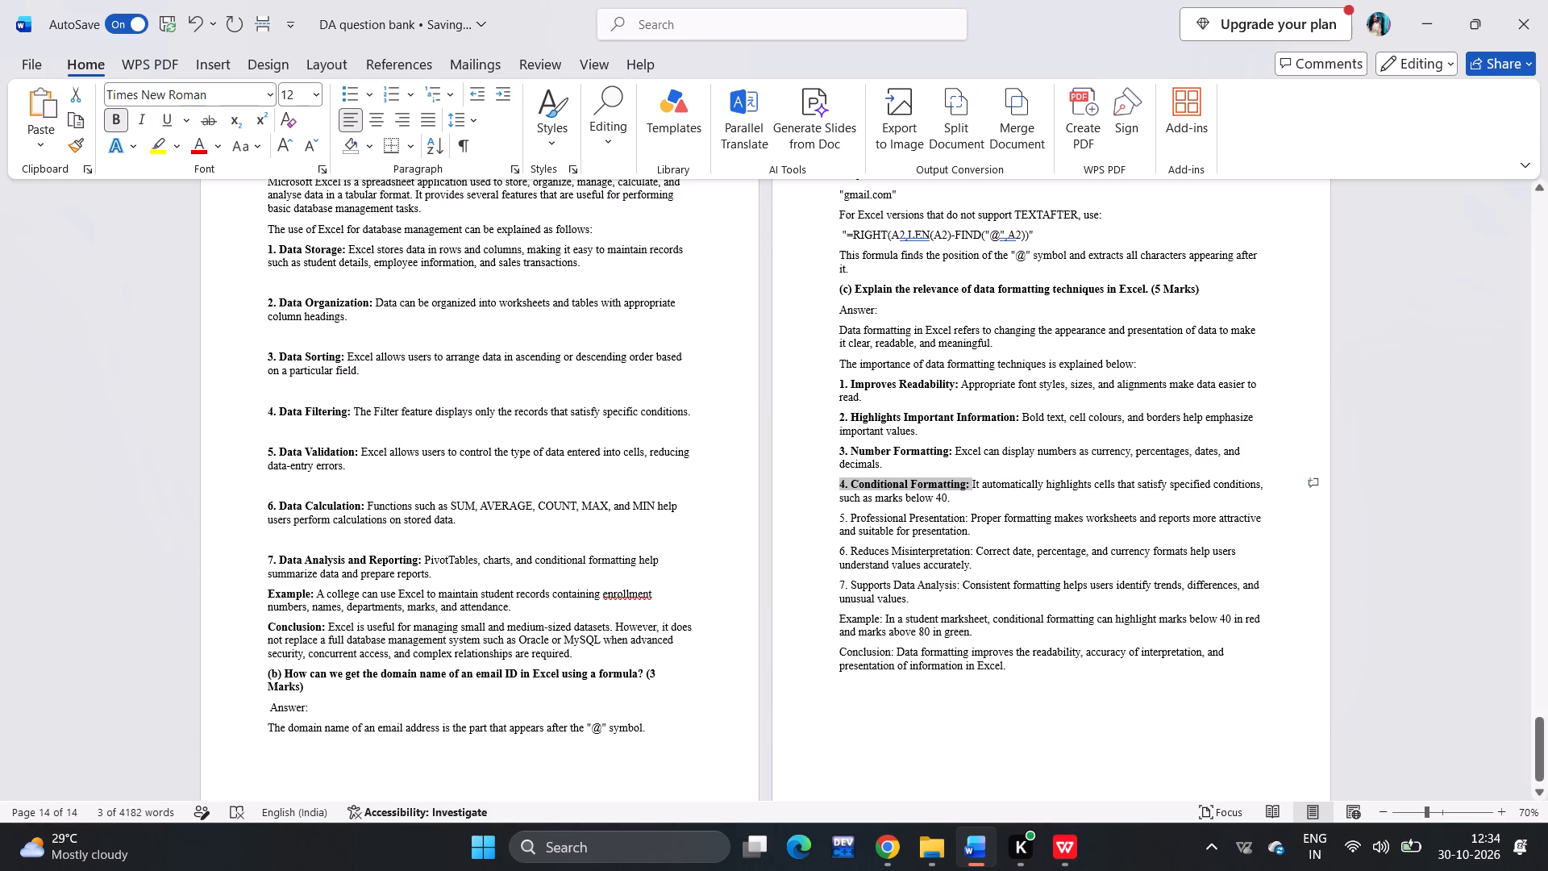
Make the labels "5. Professional Presentation:", "6. Reduces Misinterpretation:" and "7. Supports Data Analysis:" bold in the answer to question 1 (c).
{"action": "left_click_drag", "start_coordinate": [968, 519], "coordinate": [844, 521]}
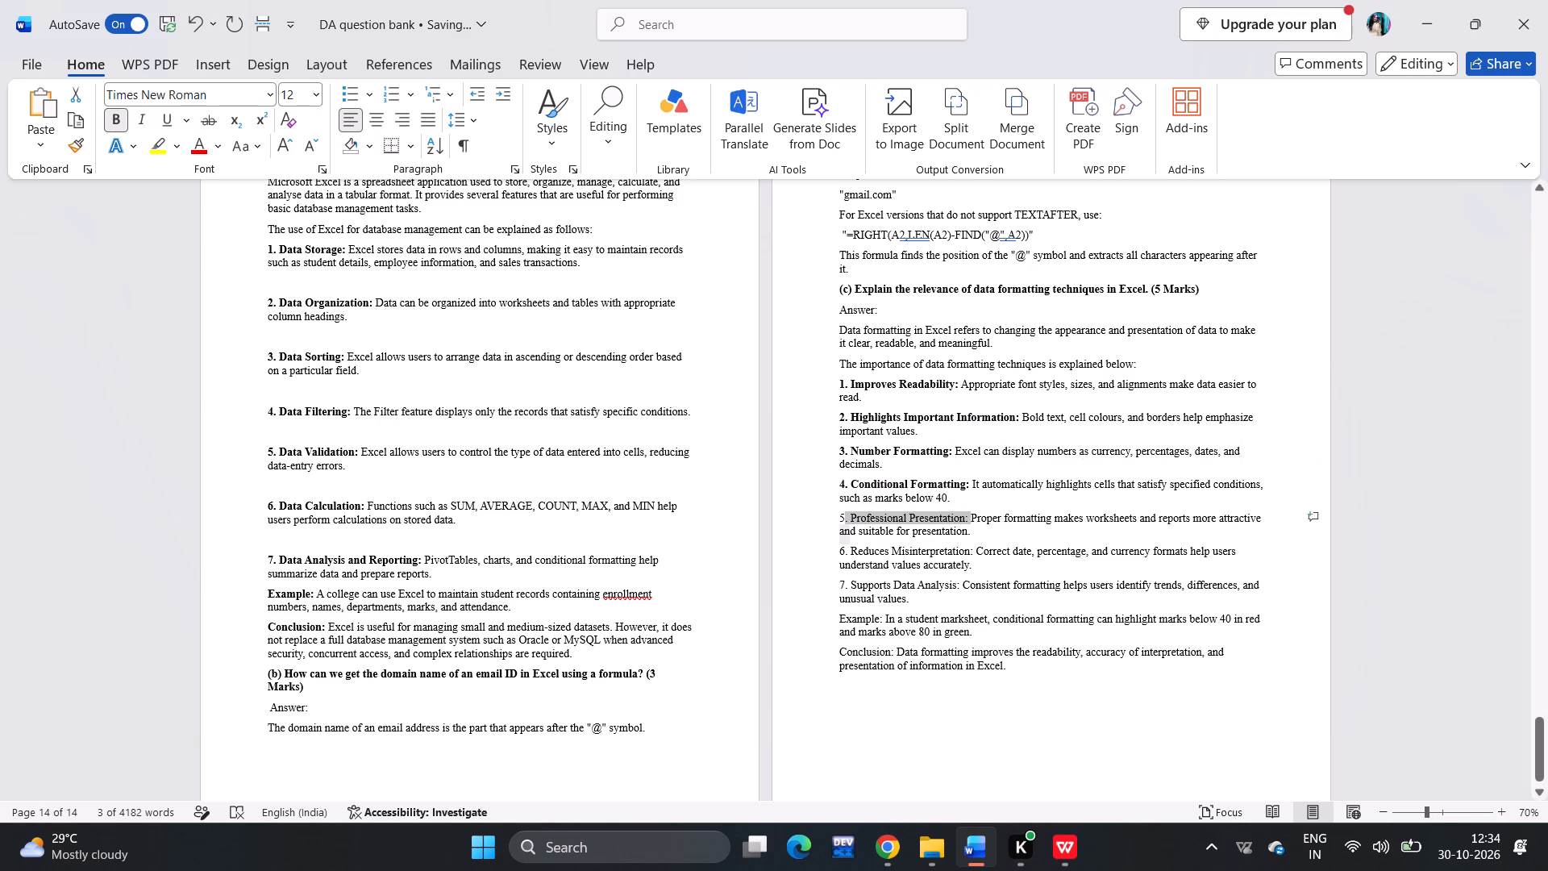
{"action": "left_click_drag", "start_coordinate": [844, 521], "coordinate": [838, 519]}
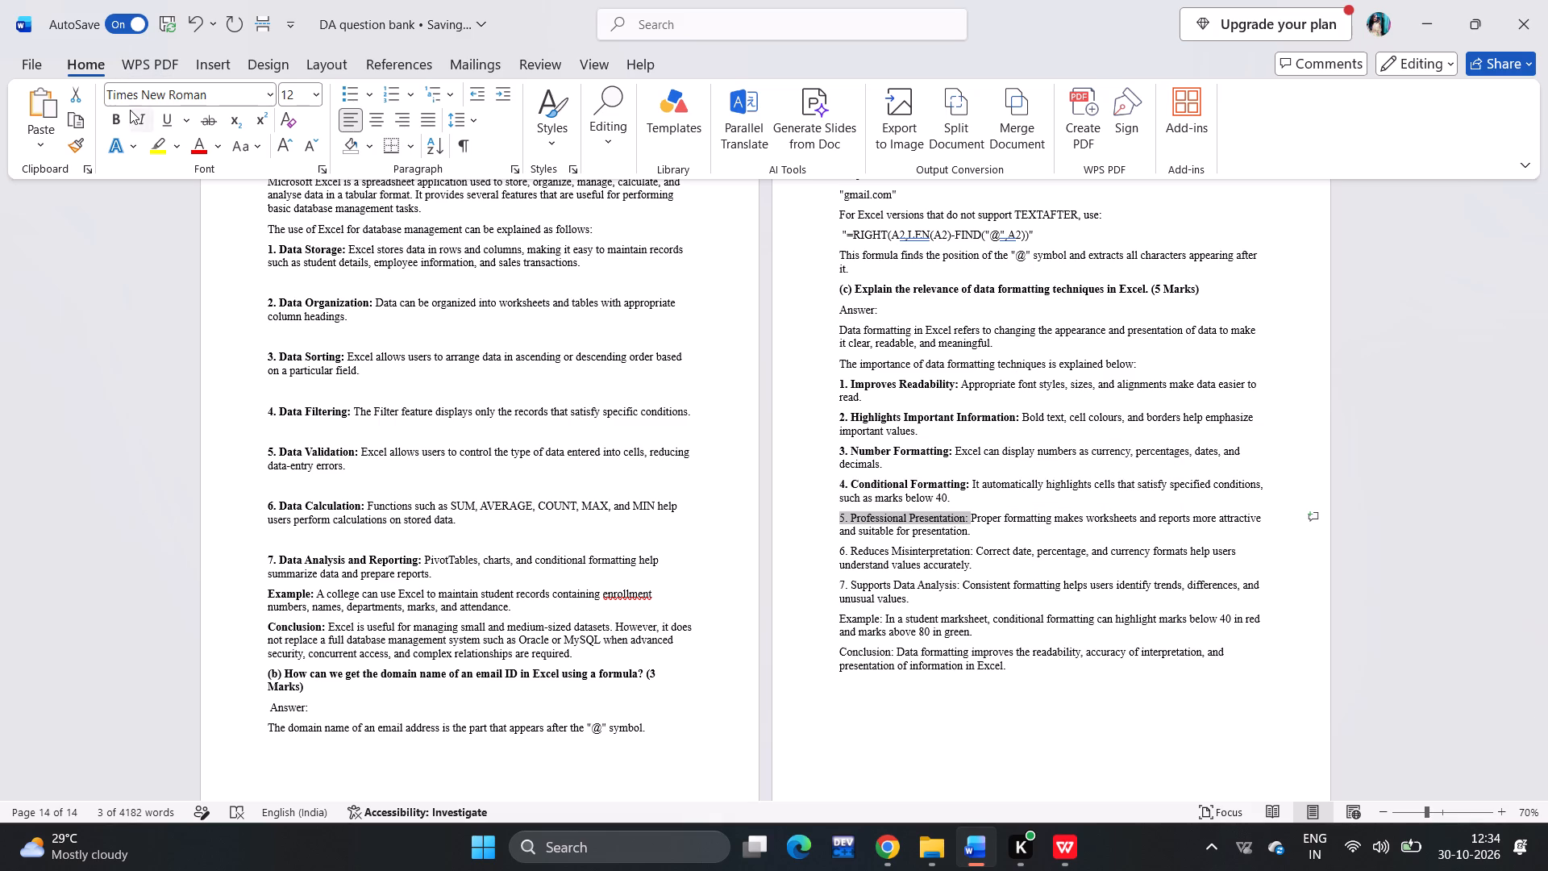
{"action": "left_click", "coordinate": [104, 122]}
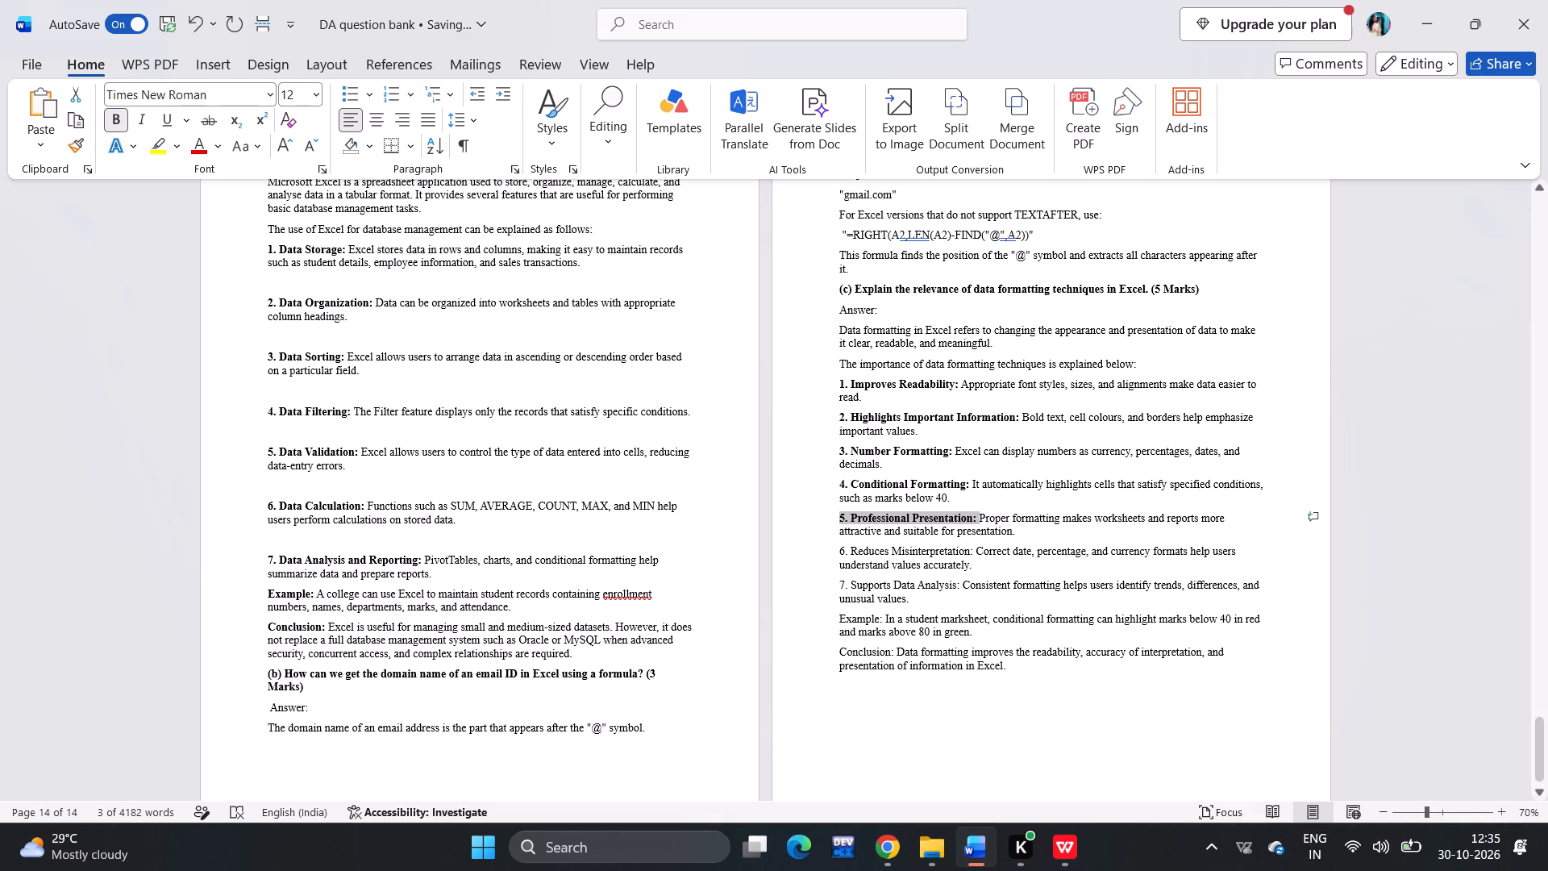
{"action": "left_click_drag", "start_coordinate": [974, 553], "coordinate": [846, 543]}
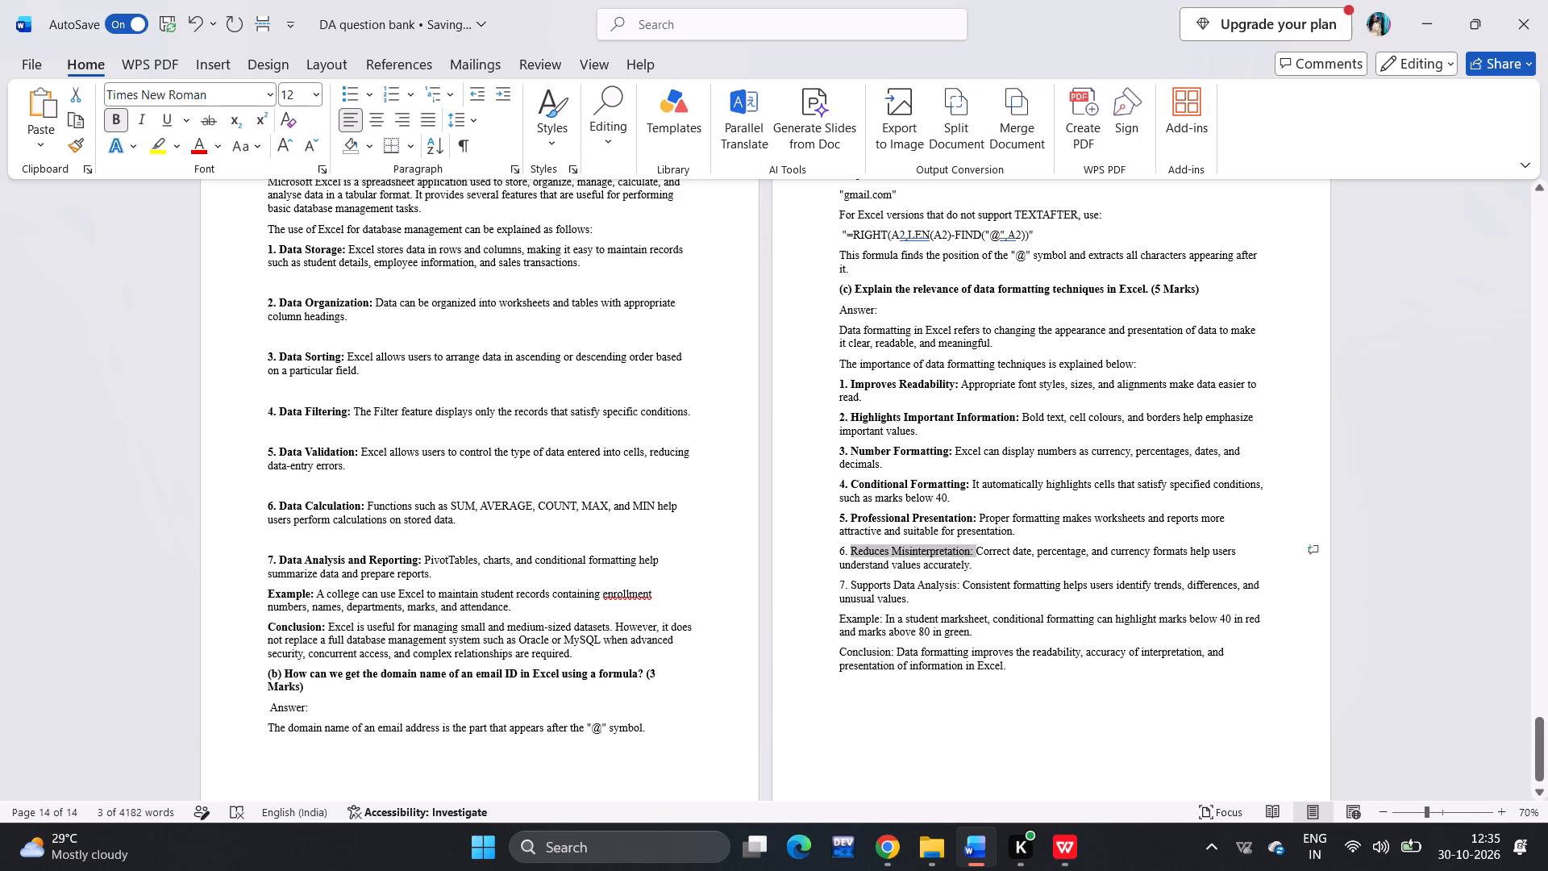
{"action": "left_click_drag", "start_coordinate": [846, 543], "coordinate": [834, 550]}
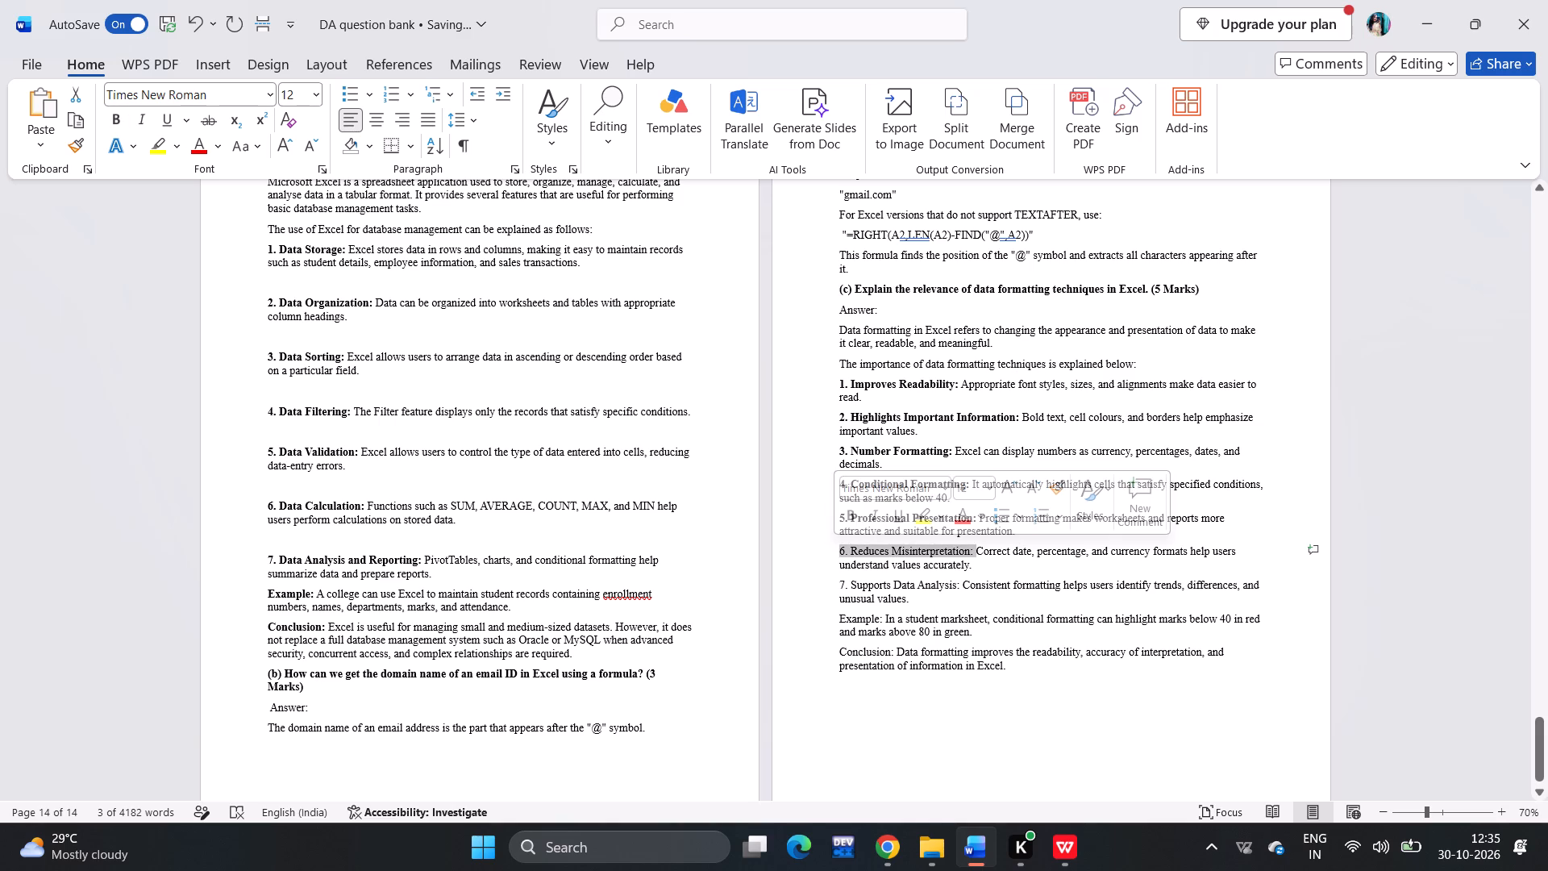
{"action": "left_click", "coordinate": [113, 123]}
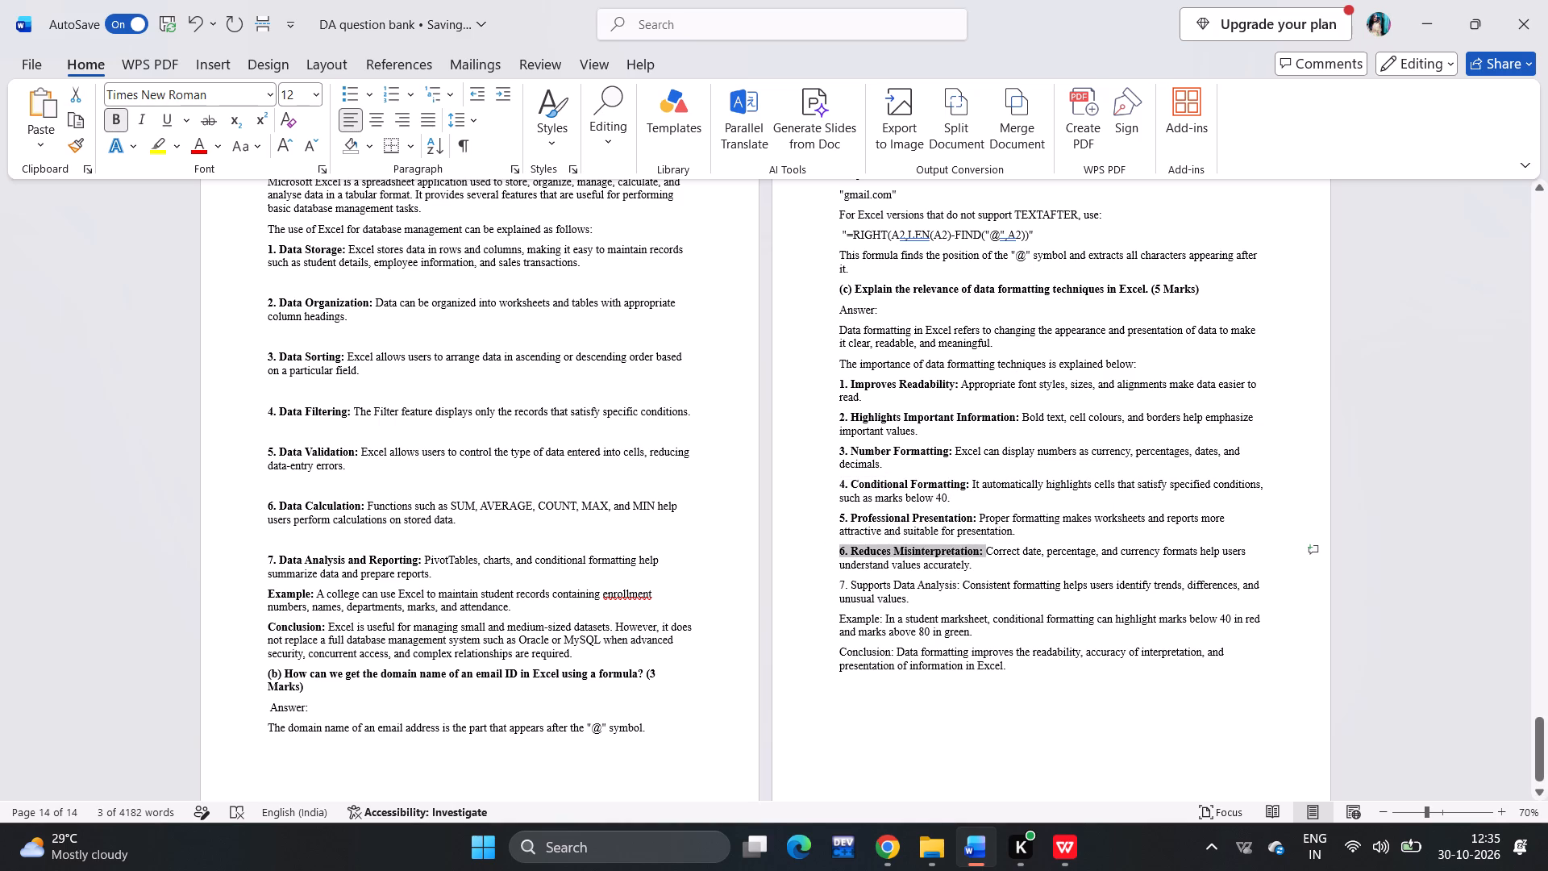
{"action": "left_click_drag", "start_coordinate": [959, 586], "coordinate": [864, 583]}
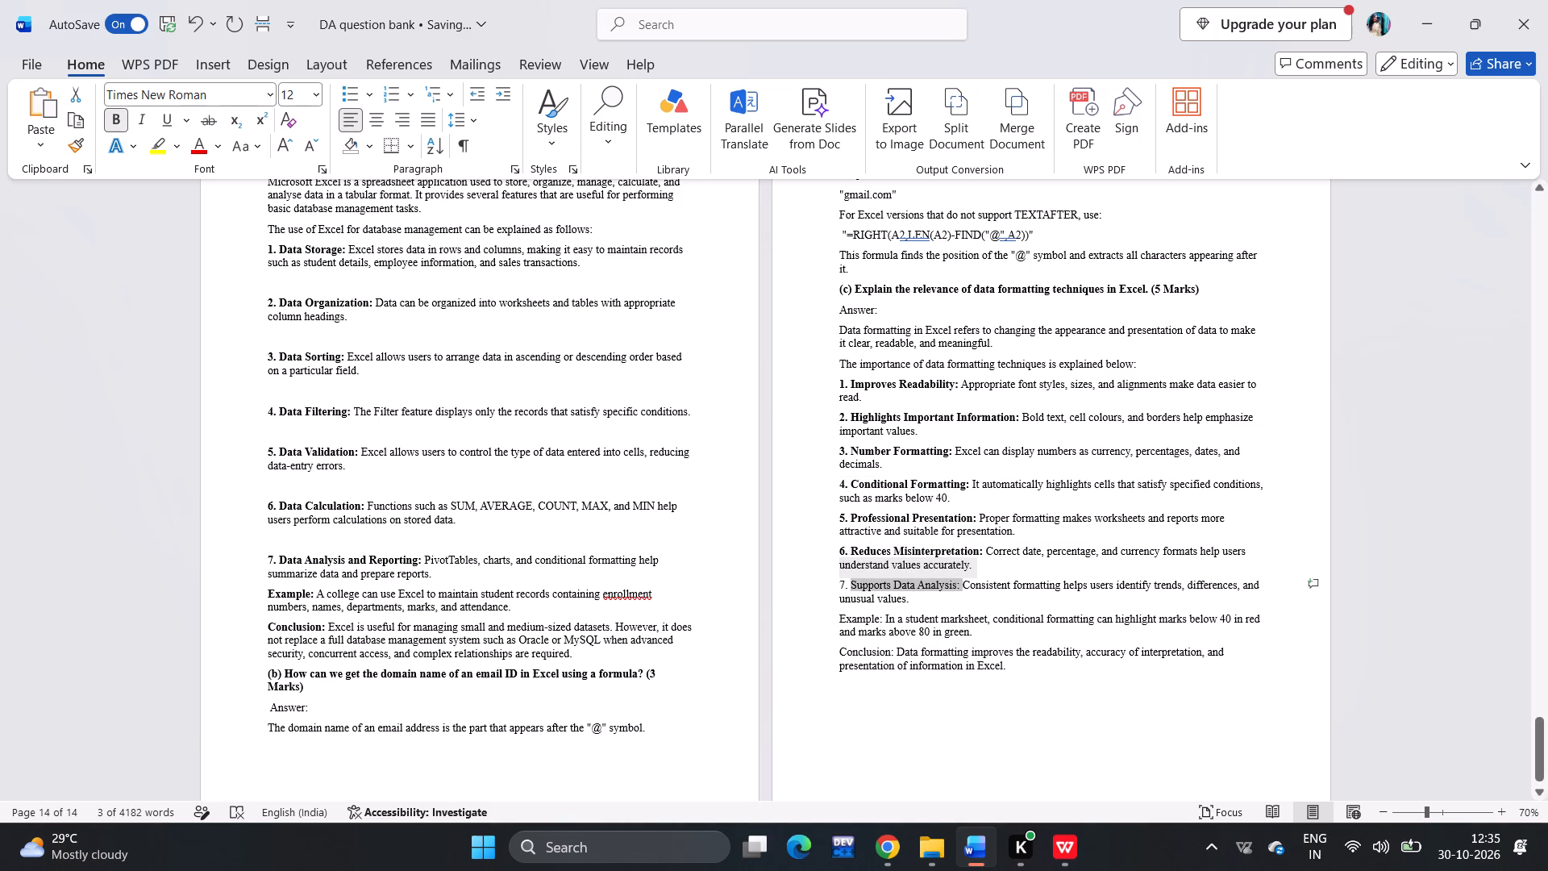
{"action": "left_click_drag", "start_coordinate": [864, 583], "coordinate": [836, 588]}
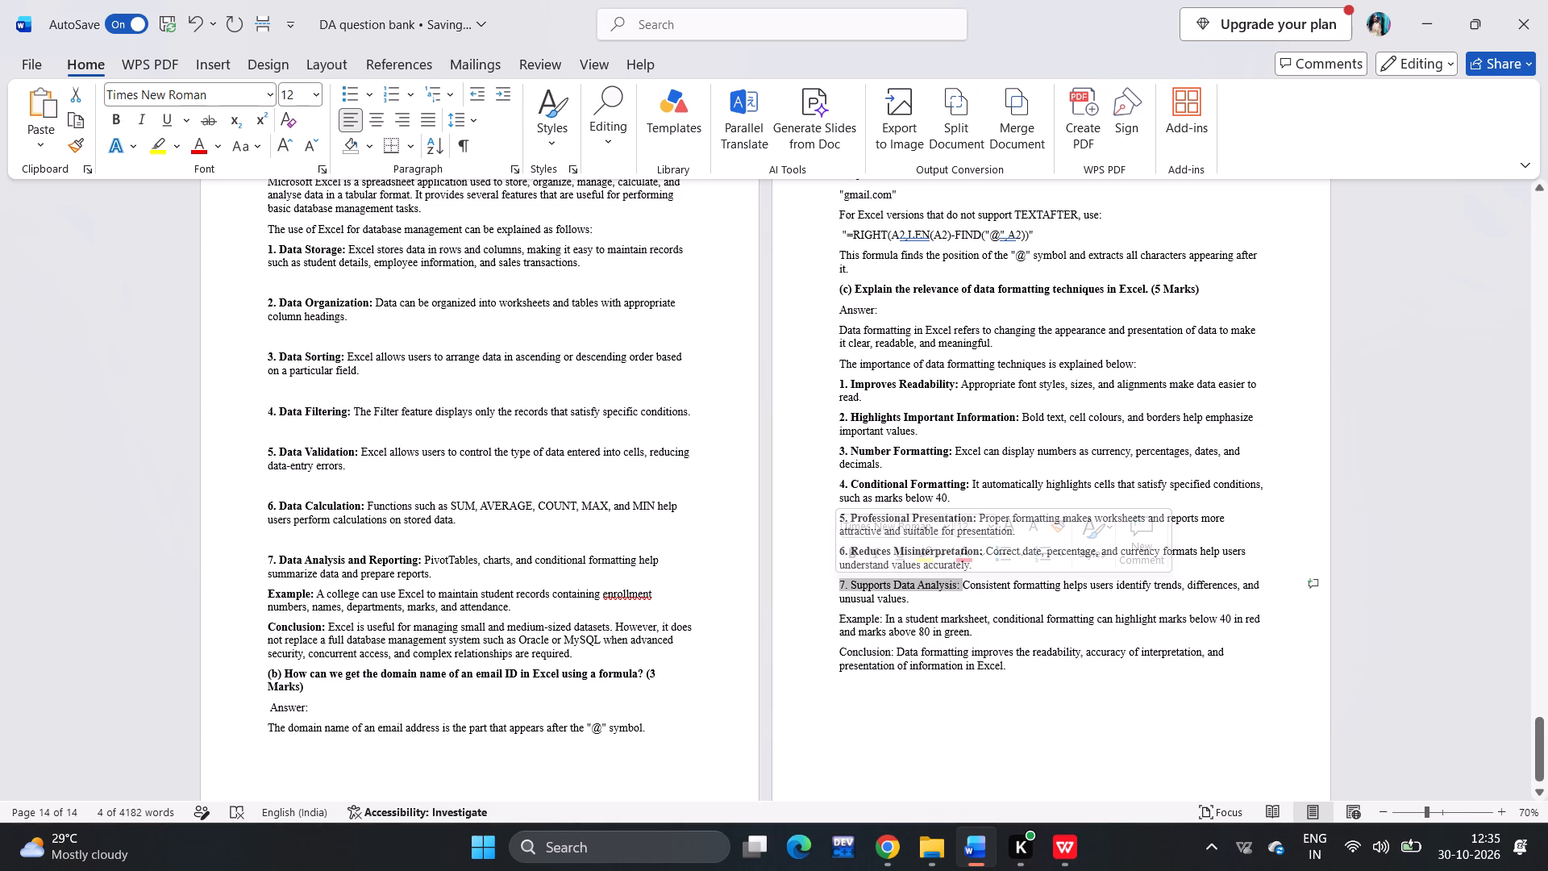
{"action": "left_click", "coordinate": [107, 127]}
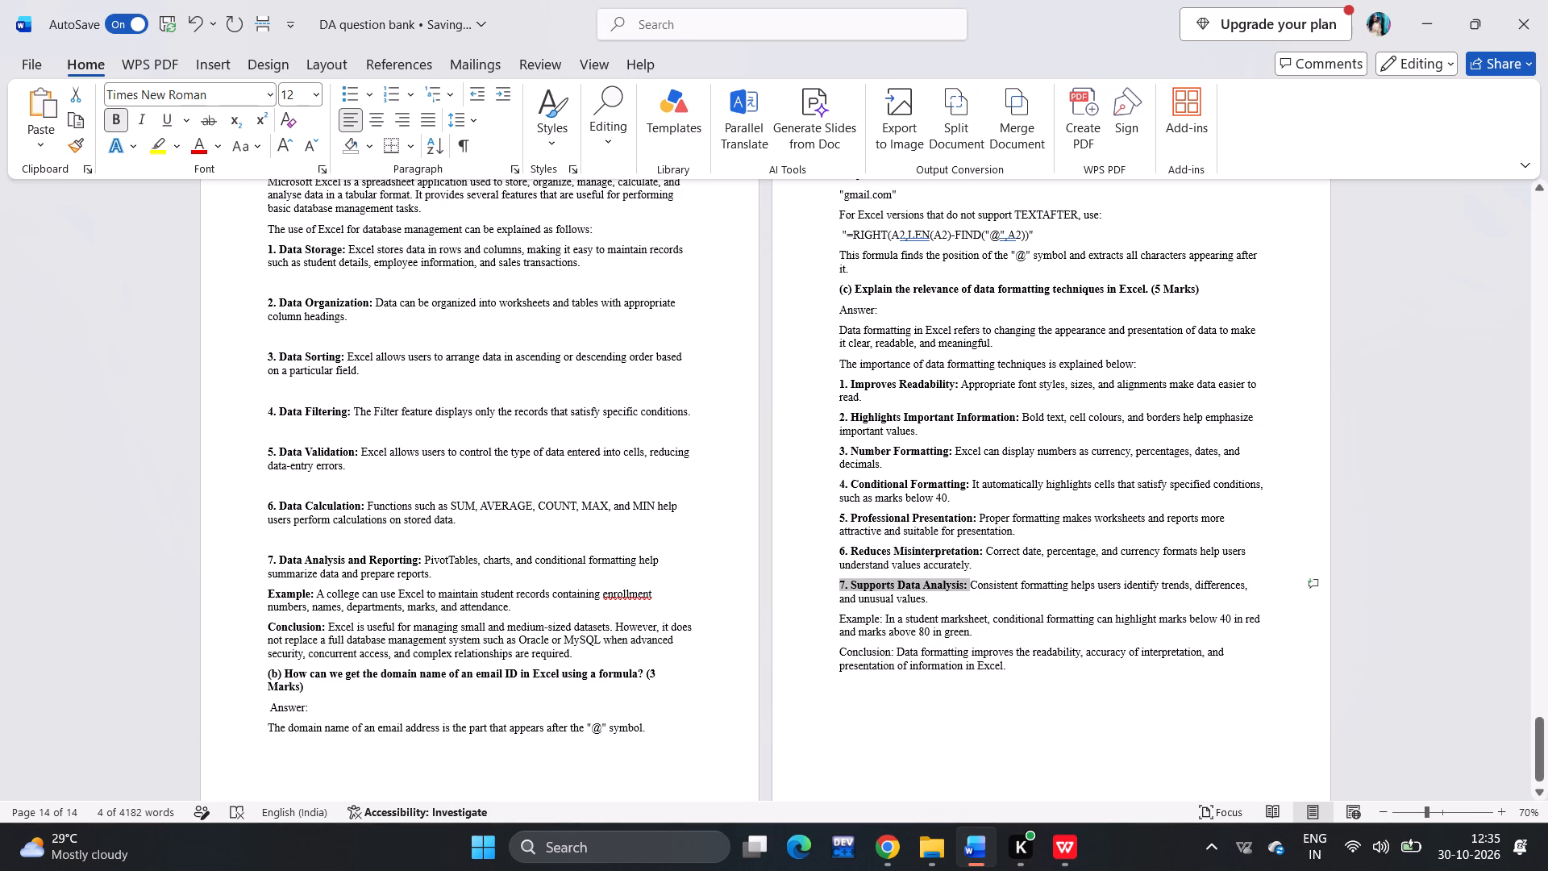
Make the labels "Example:" and "Conclusion:" bold at the end of the answer to question 1 (c).
{"action": "left_click_drag", "start_coordinate": [882, 615], "coordinate": [840, 606]}
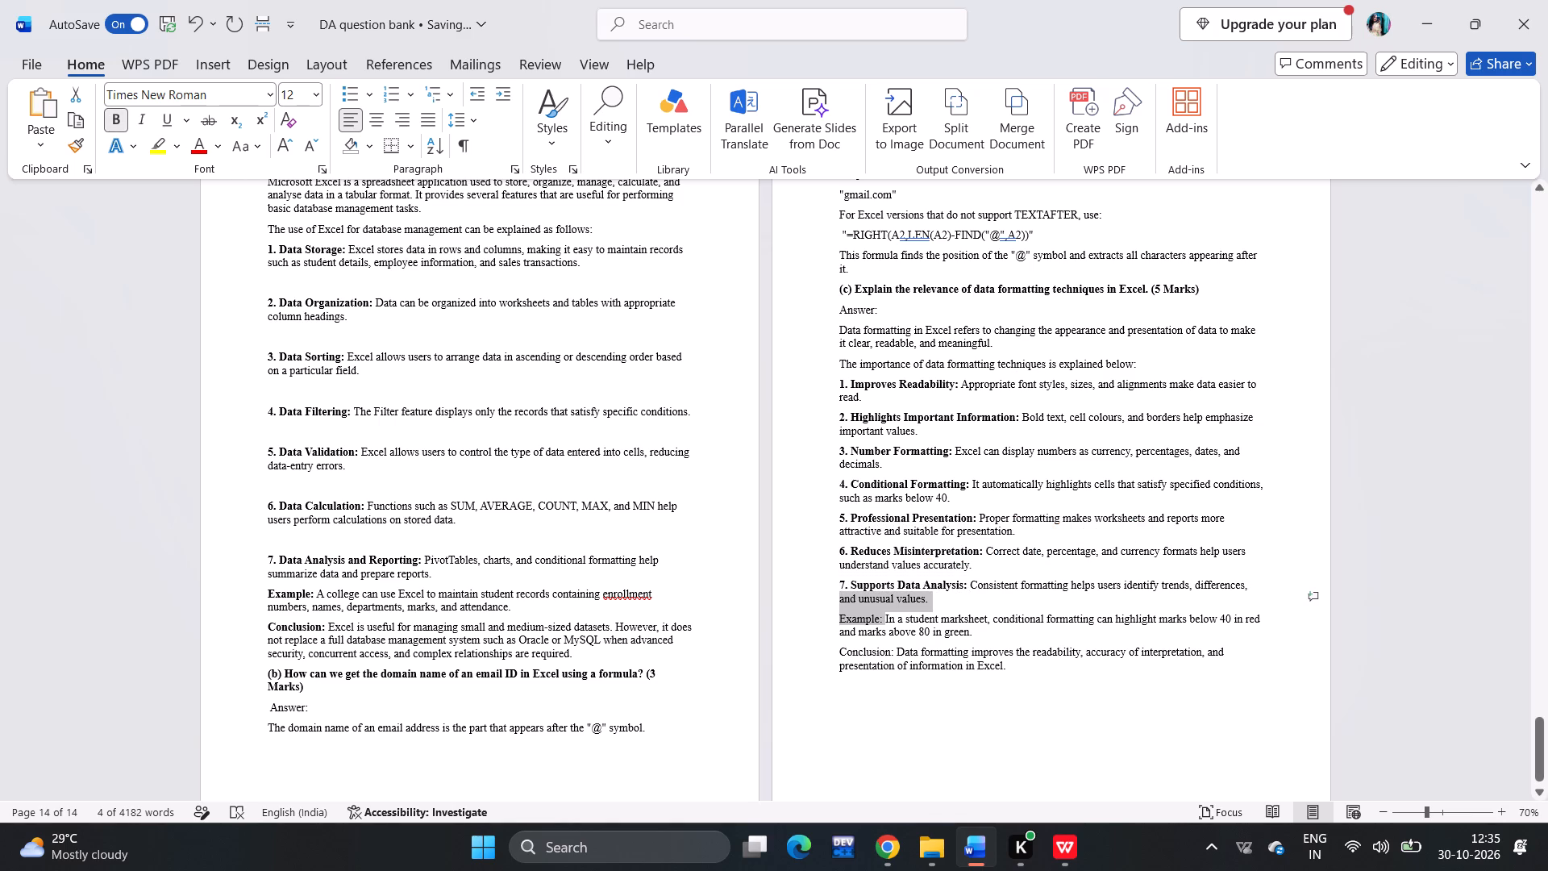
{"action": "left_click_drag", "start_coordinate": [840, 606], "coordinate": [827, 619]}
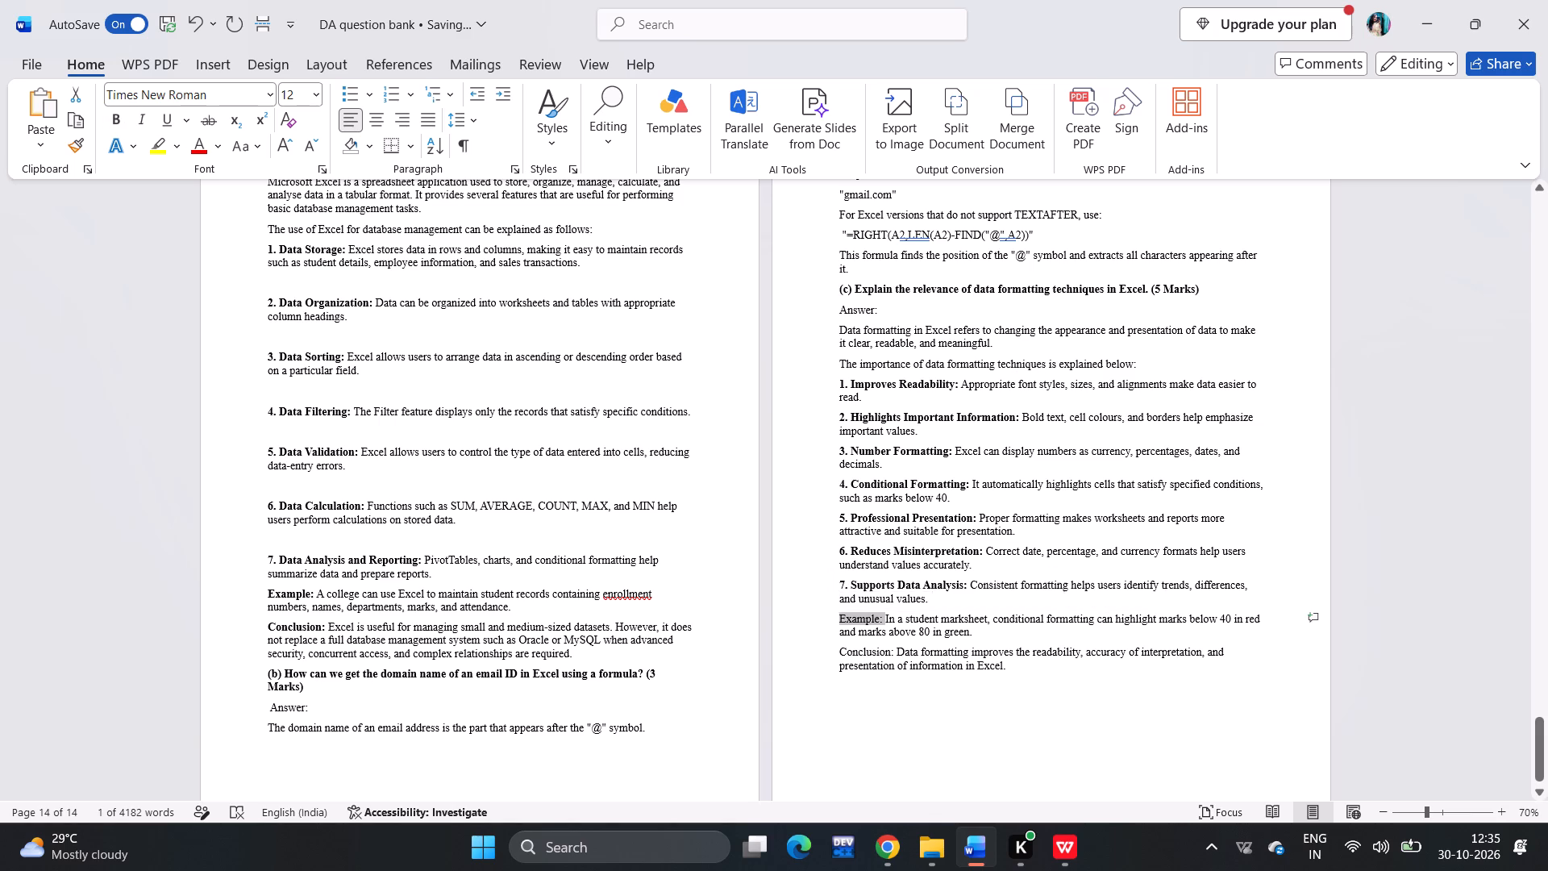
{"action": "left_click", "coordinate": [114, 115]}
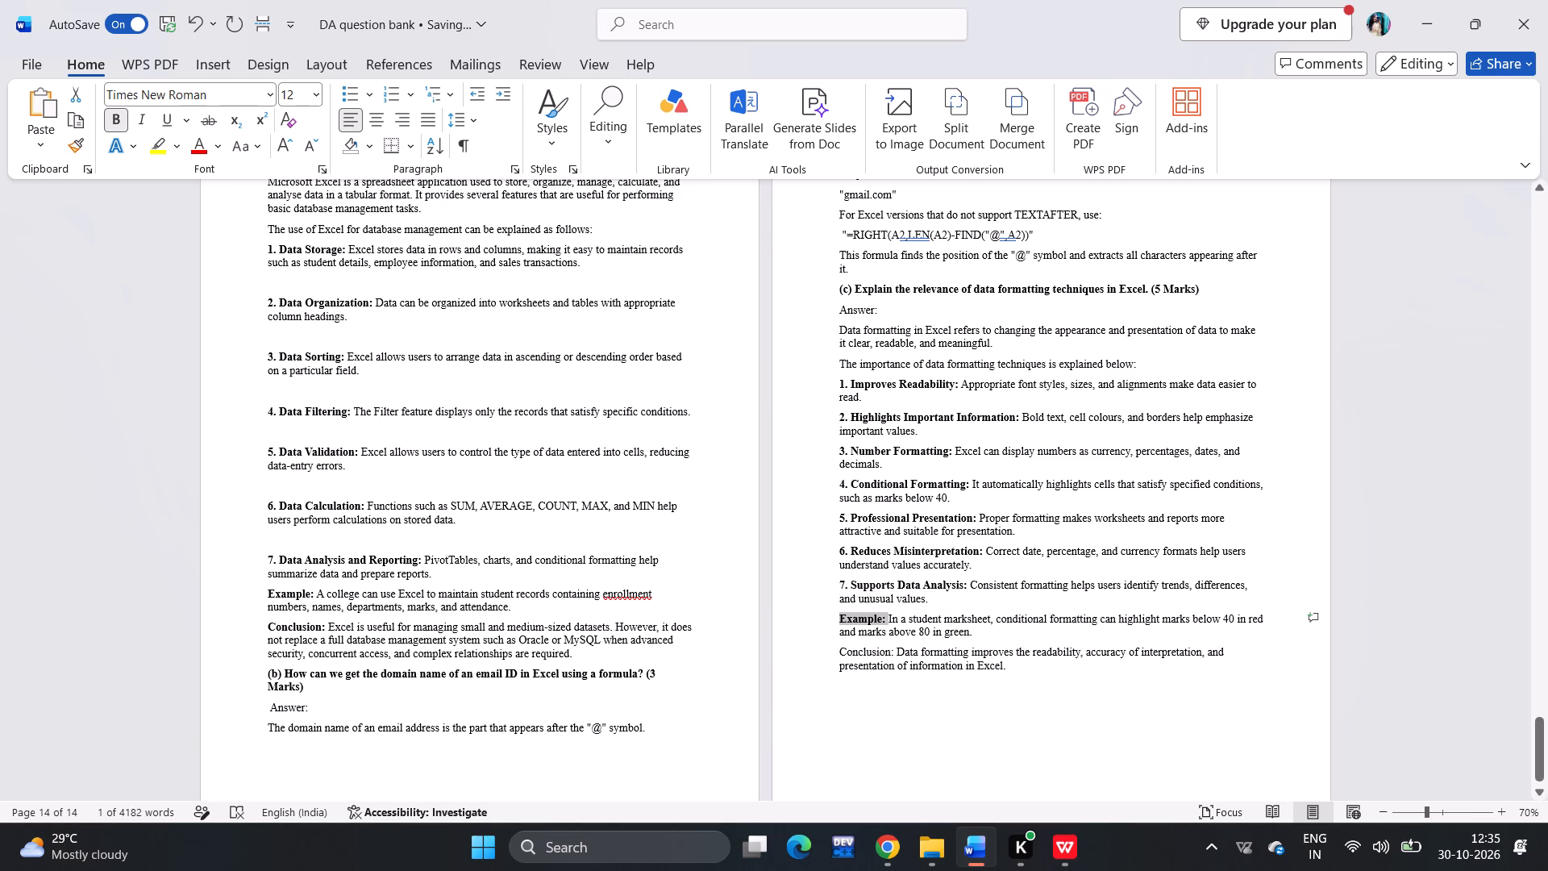
{"action": "left_click_drag", "start_coordinate": [893, 652], "coordinate": [842, 648]}
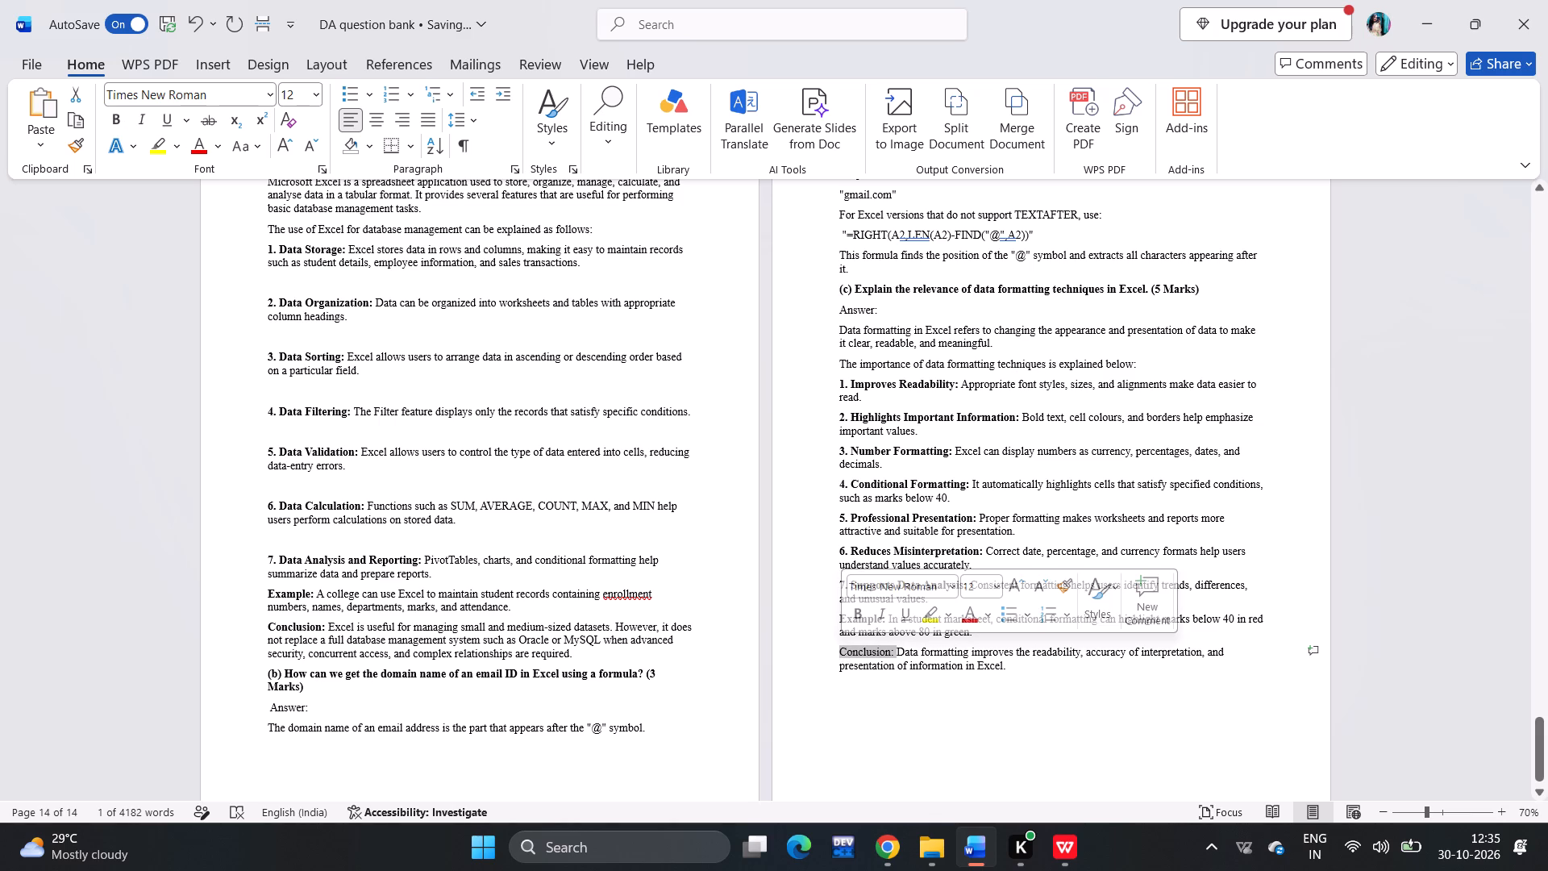
{"action": "left_click", "coordinate": [119, 119]}
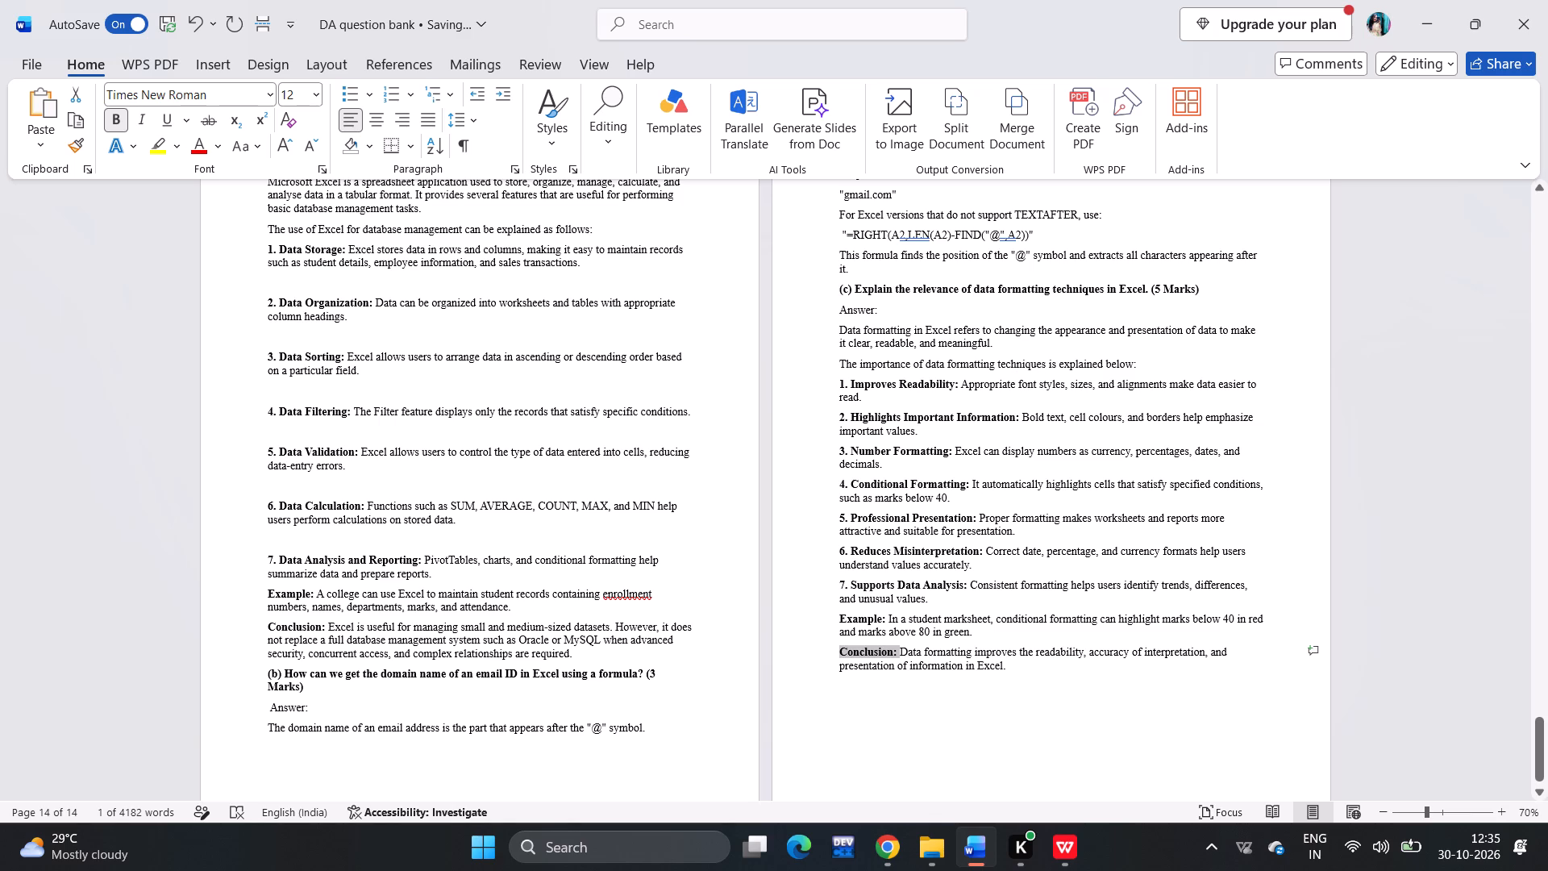
Remove the blank line between points 1 (Data Storage) and 2 (Data Organization) in the answer to question 1 (a).
{"action": "scroll", "coordinate": [673, 482], "scroll_direction": "up", "scroll_amount": 2}
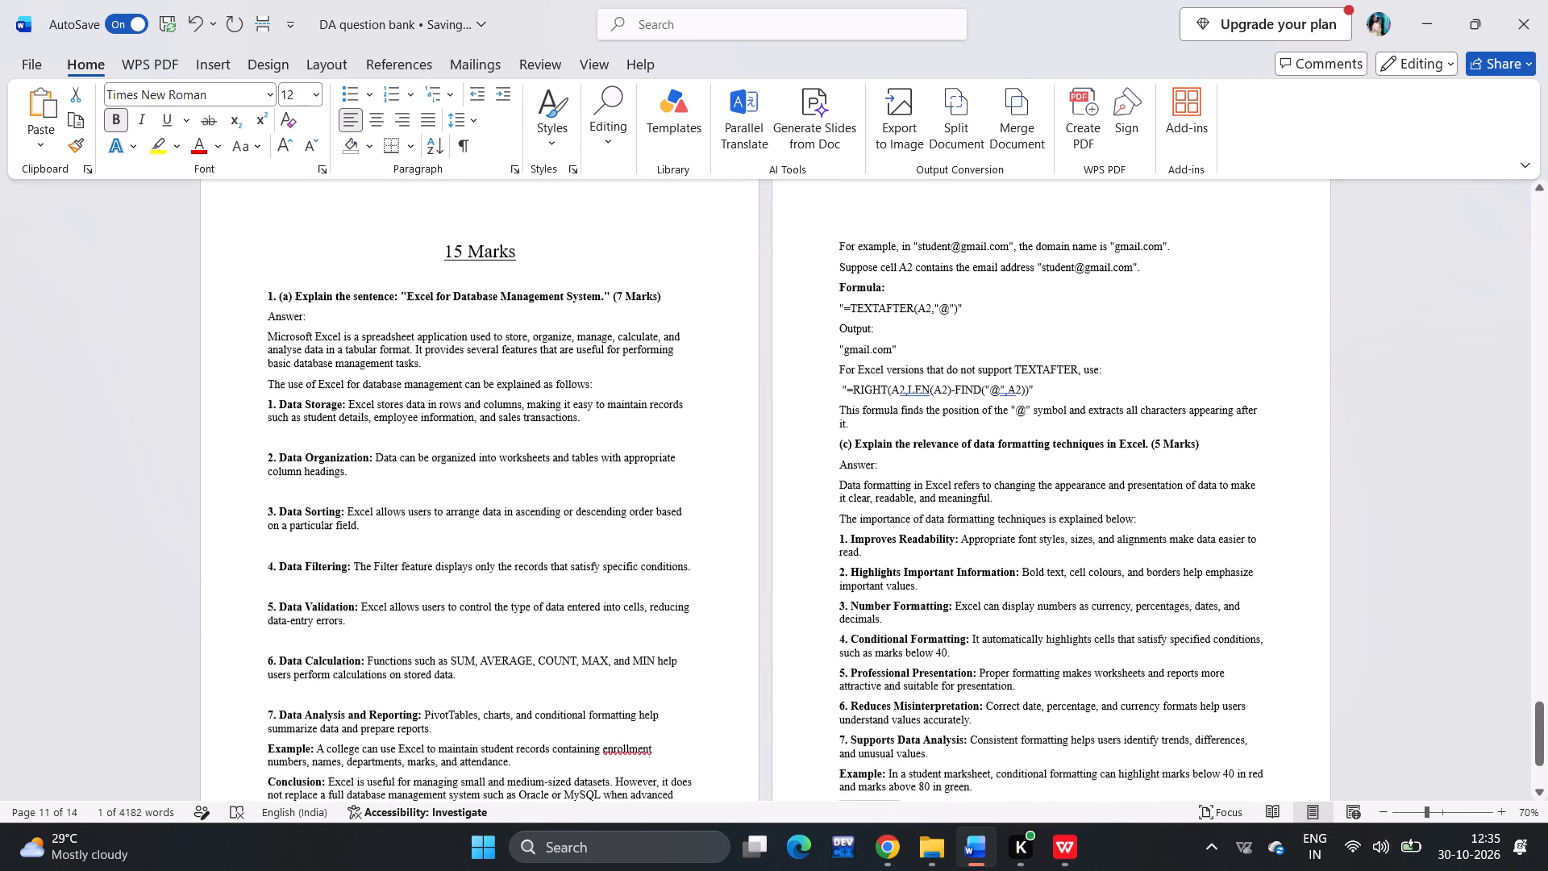
{"action": "scroll", "coordinate": [673, 482], "scroll_direction": "up", "scroll_amount": 1}
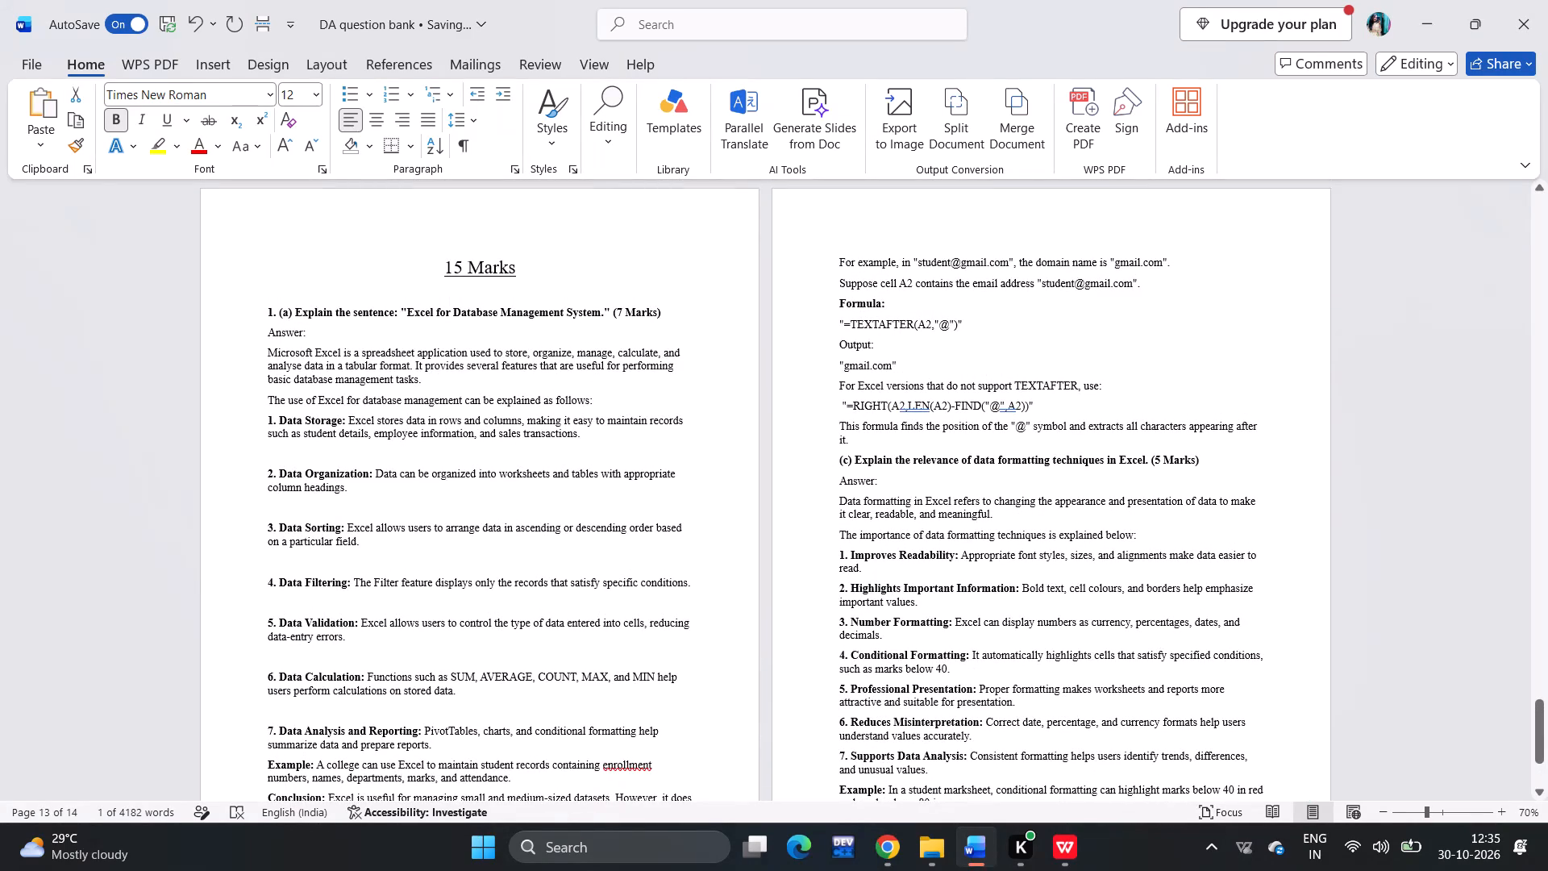
{"action": "left_click", "coordinate": [385, 453]}
{"action": "key", "text": "BackSpace"}
{"action": "key", "text": "BackSpace"}
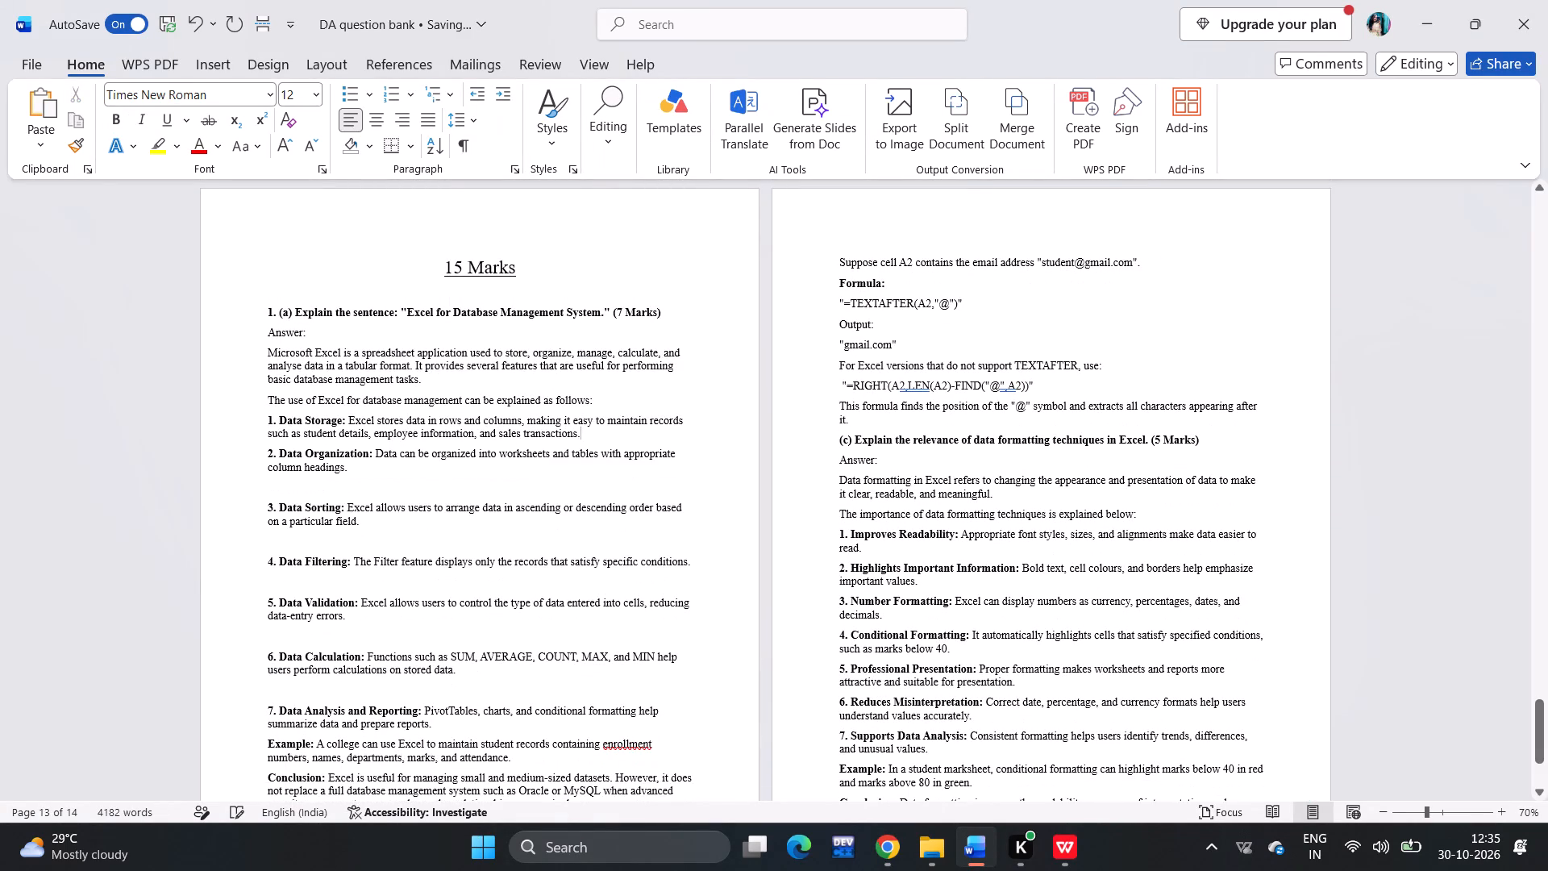
Remove the blank lines between points 2 (Data Organization) and 5 (Data Validation) in the answer to question 1 (a).
{"action": "left_click", "coordinate": [349, 482]}
{"action": "key", "text": "BackSpace"}
{"action": "key", "text": "BackSpace"}
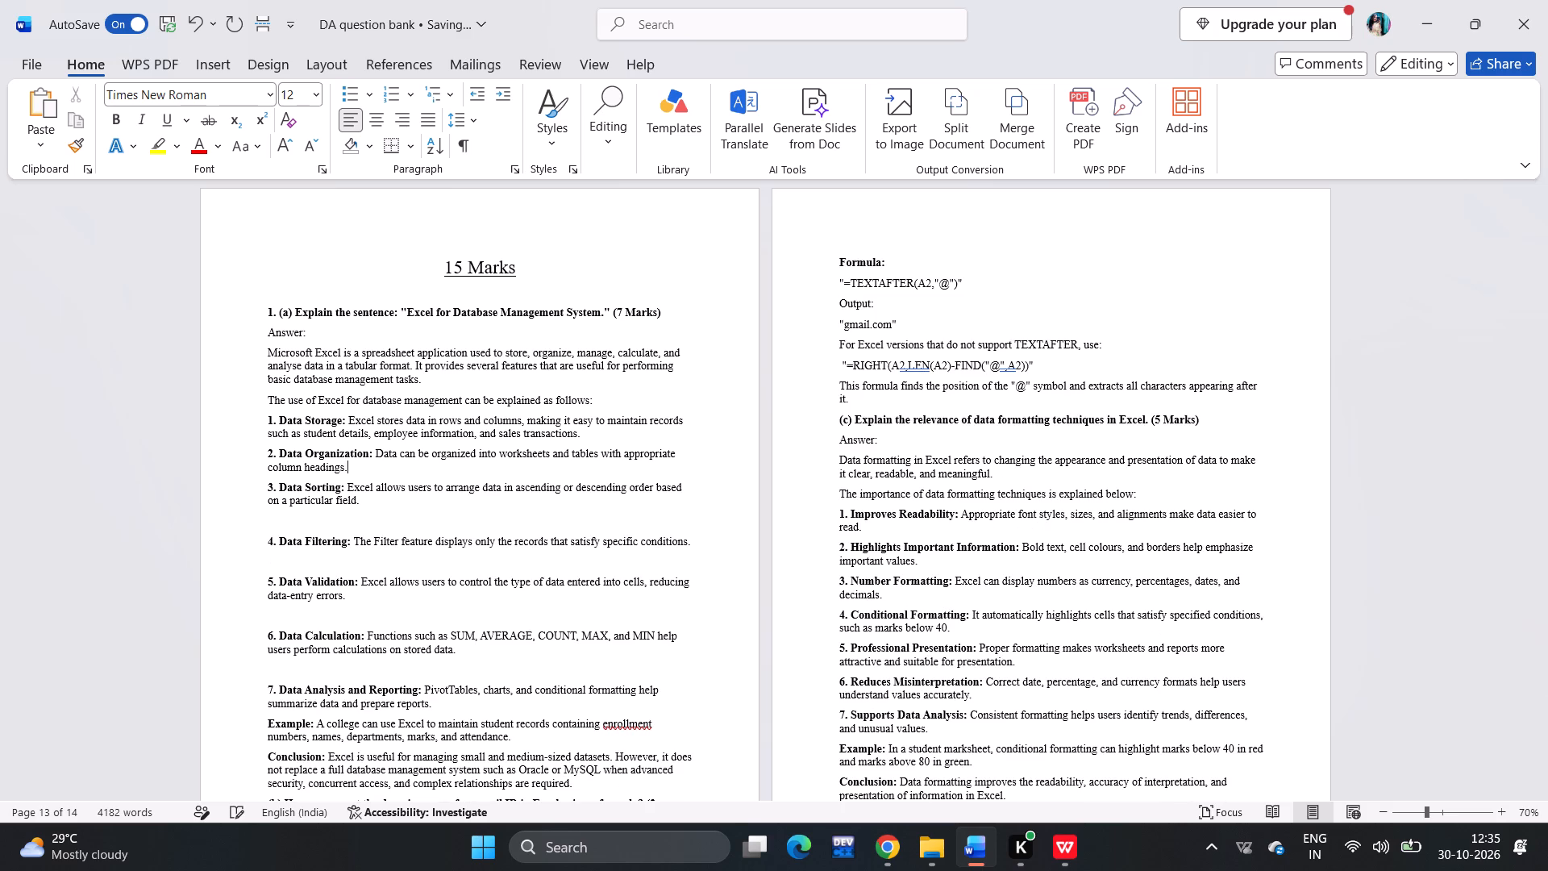
{"action": "left_click", "coordinate": [342, 526]}
{"action": "key", "text": "BackSpace"}
{"action": "key", "text": "BackSpace"}
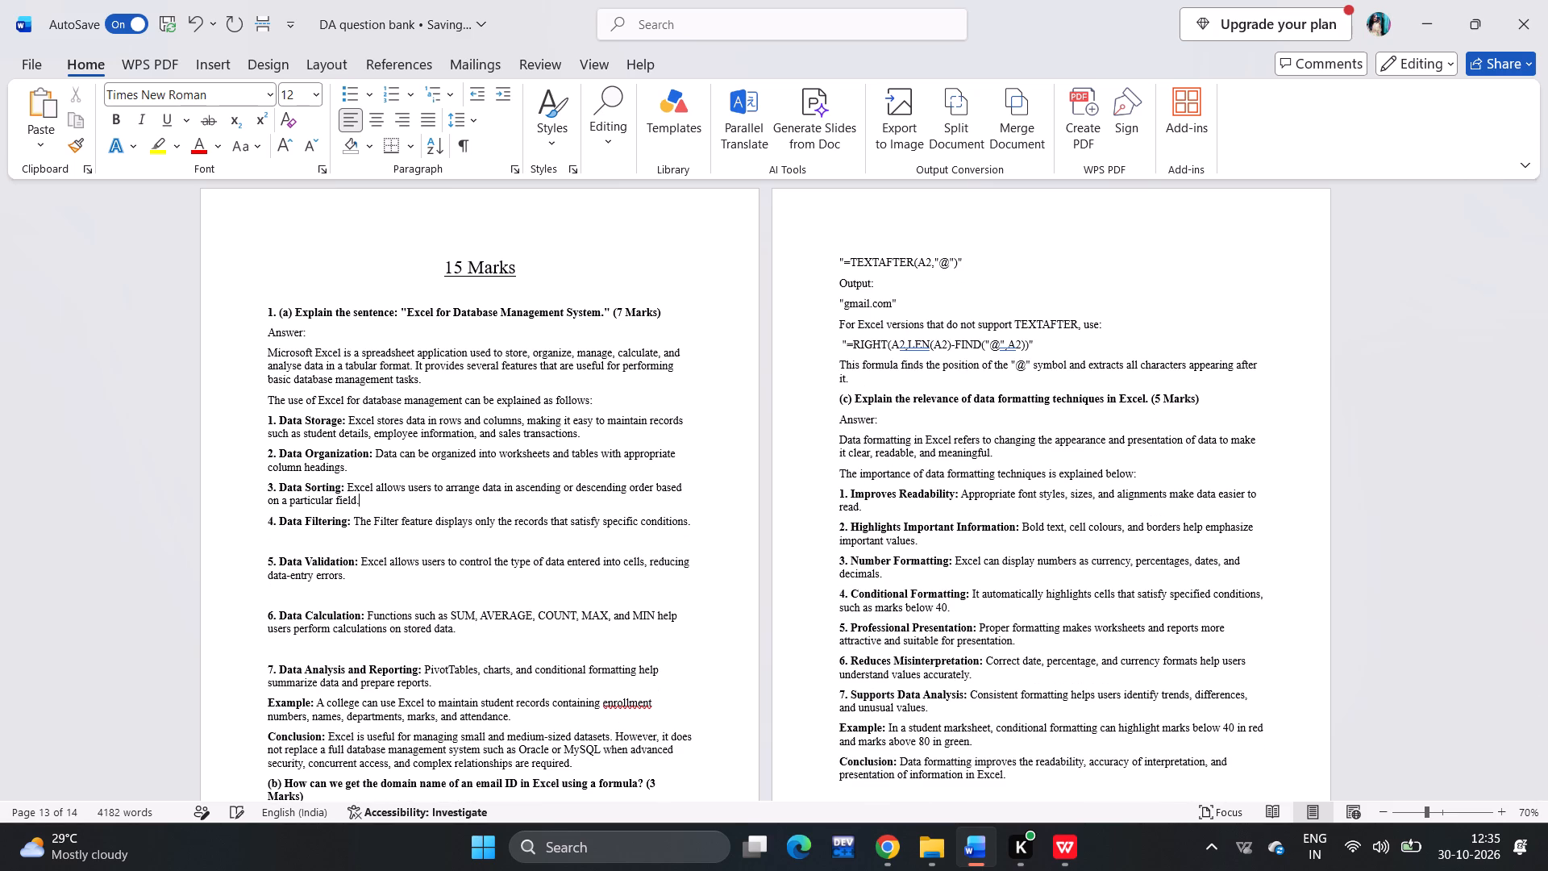
{"action": "left_click", "coordinate": [352, 547]}
{"action": "key", "text": "BackSpace"}
{"action": "key", "text": "BackSpace"}
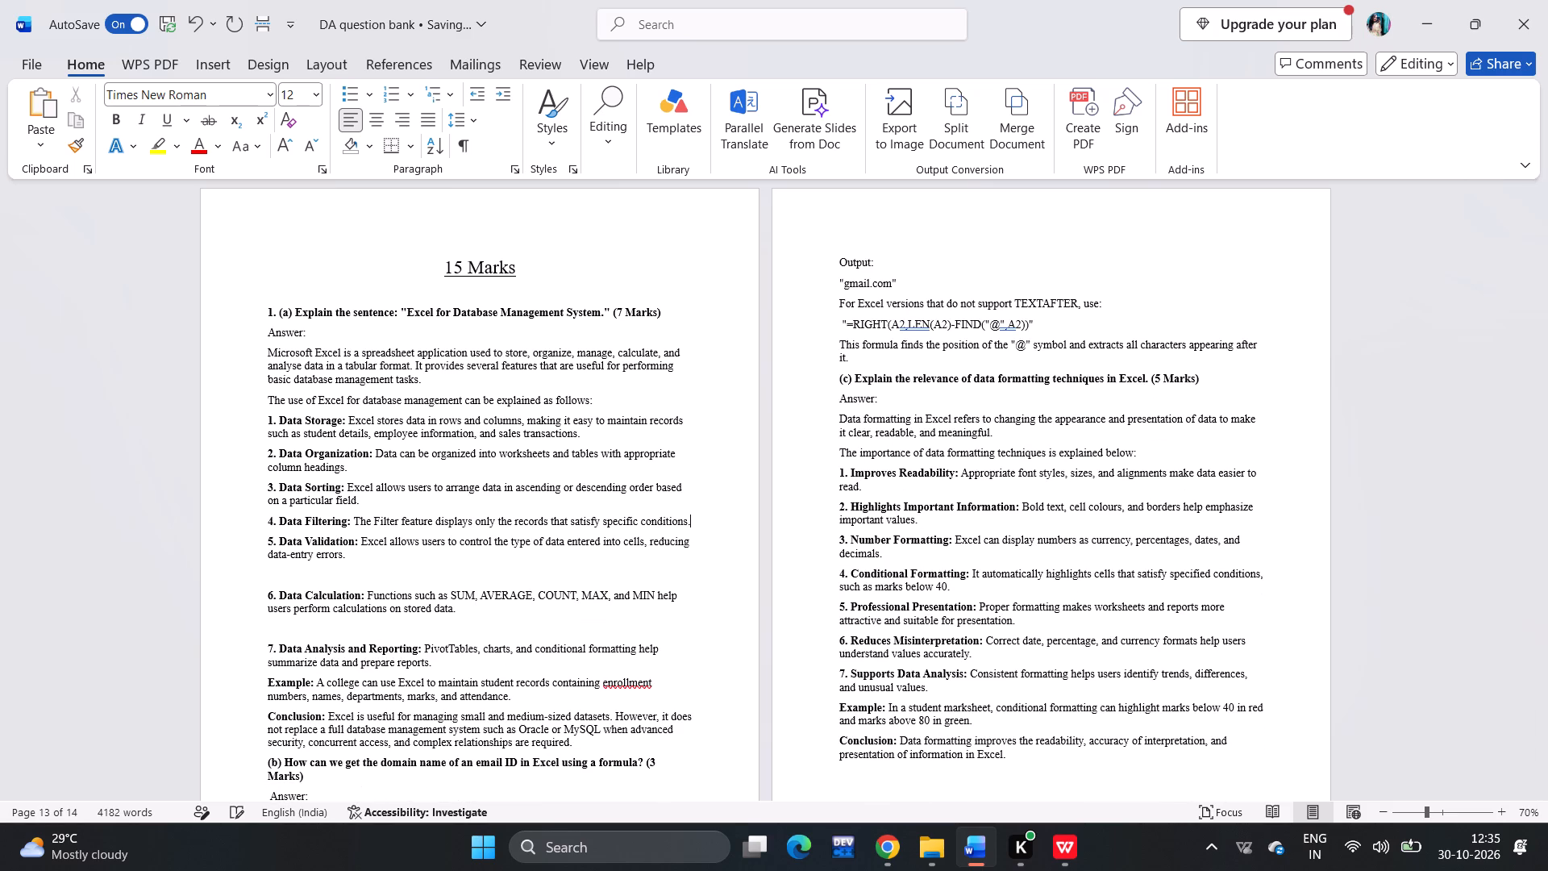
Remove the blank lines between points 5 (Data Validation), 6 (Data Calculation) and 7 (Data Analysis and Reporting) in the answer to question 1 (a).
{"action": "left_click", "coordinate": [349, 576]}
{"action": "key", "text": "BackSpace"}
{"action": "key", "text": "BackSpace"}
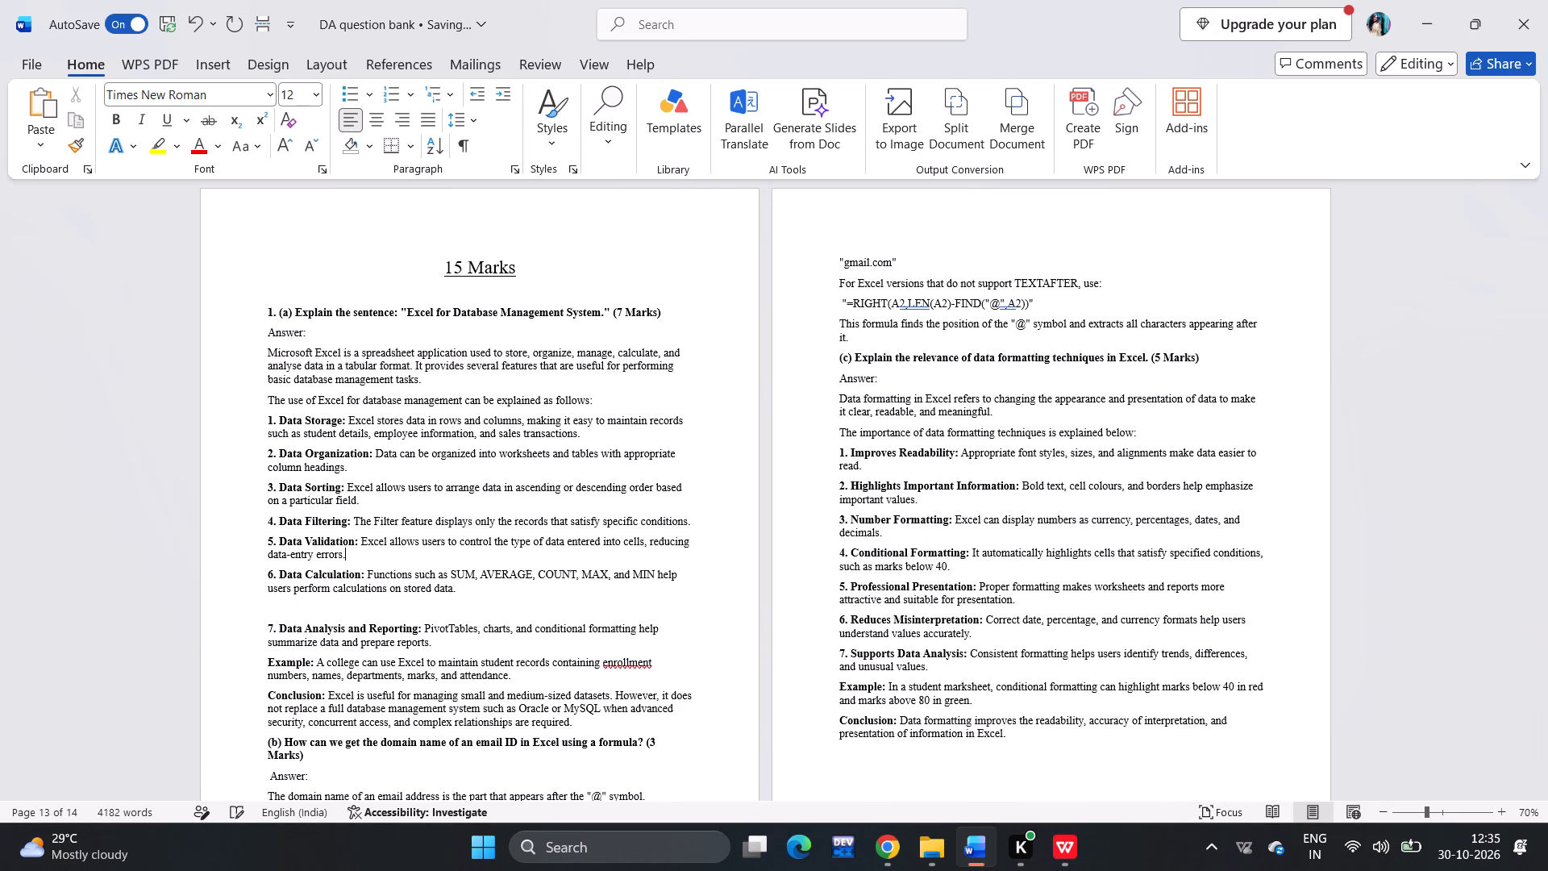
{"action": "left_click", "coordinate": [353, 615]}
{"action": "key", "text": "BackSpace"}
{"action": "key", "text": "BackSpace"}
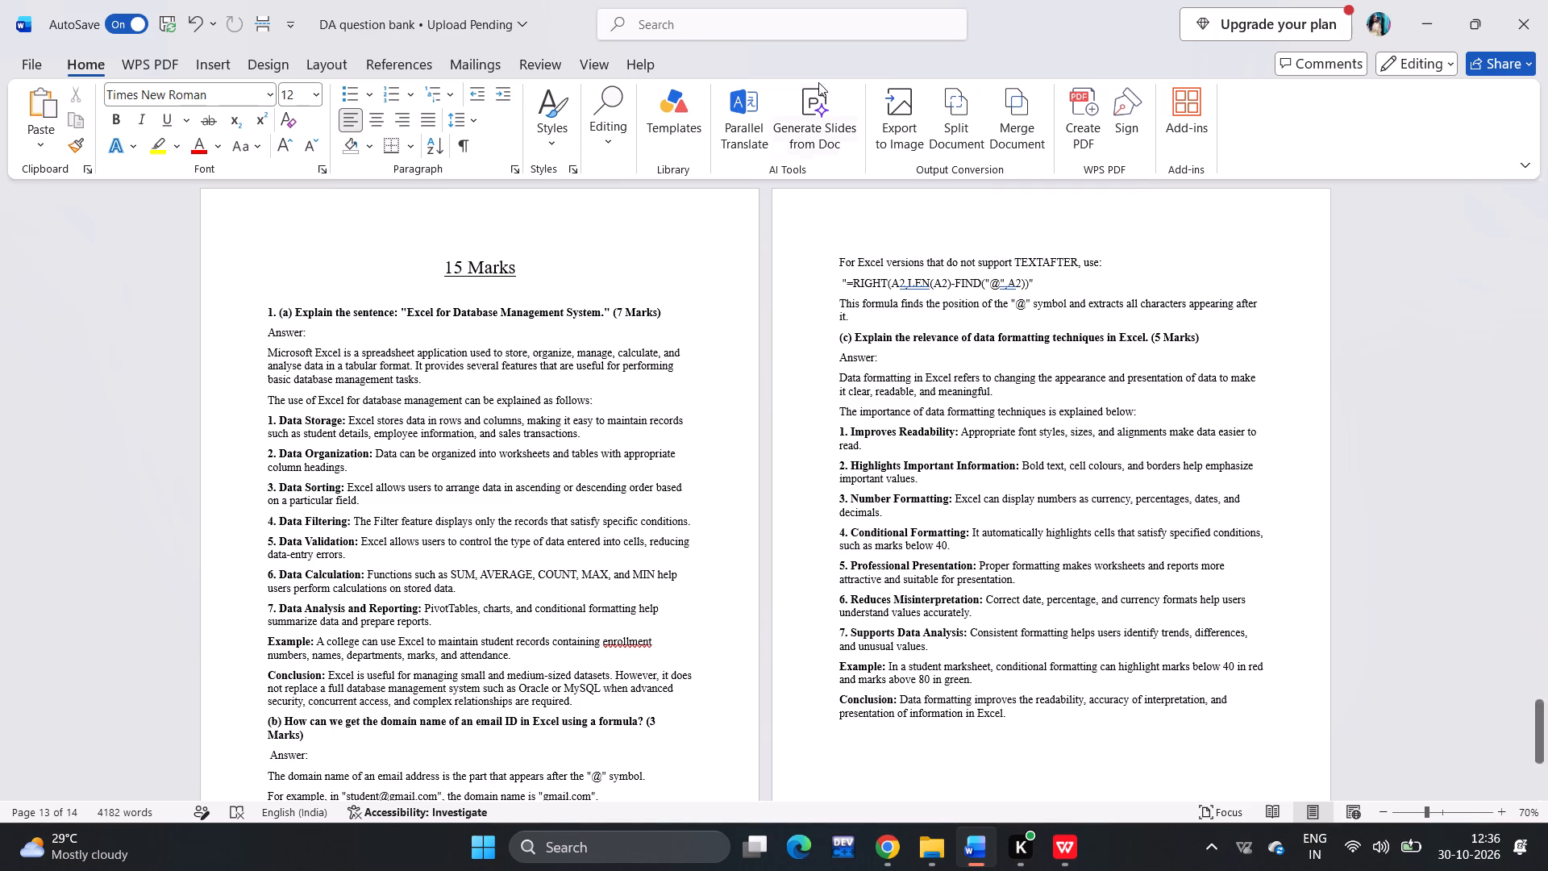
Save the question bank document again to upload its pending changes.
{"action": "scroll", "coordinate": [591, 483], "scroll_direction": "right", "scroll_amount": 1}
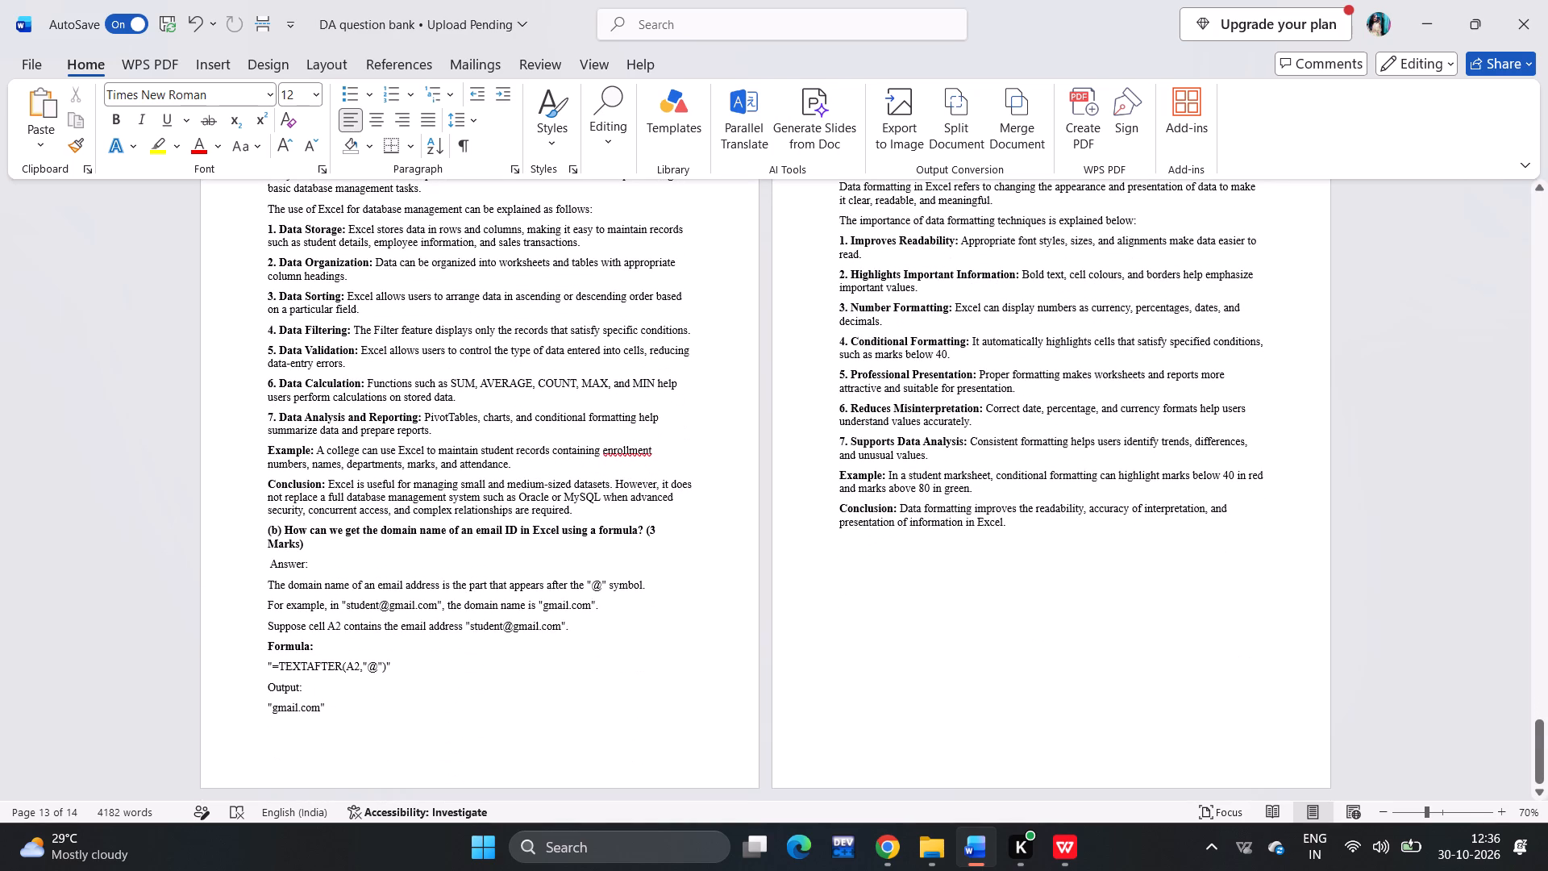
{"action": "scroll", "coordinate": [591, 483], "scroll_direction": "right", "scroll_amount": 2}
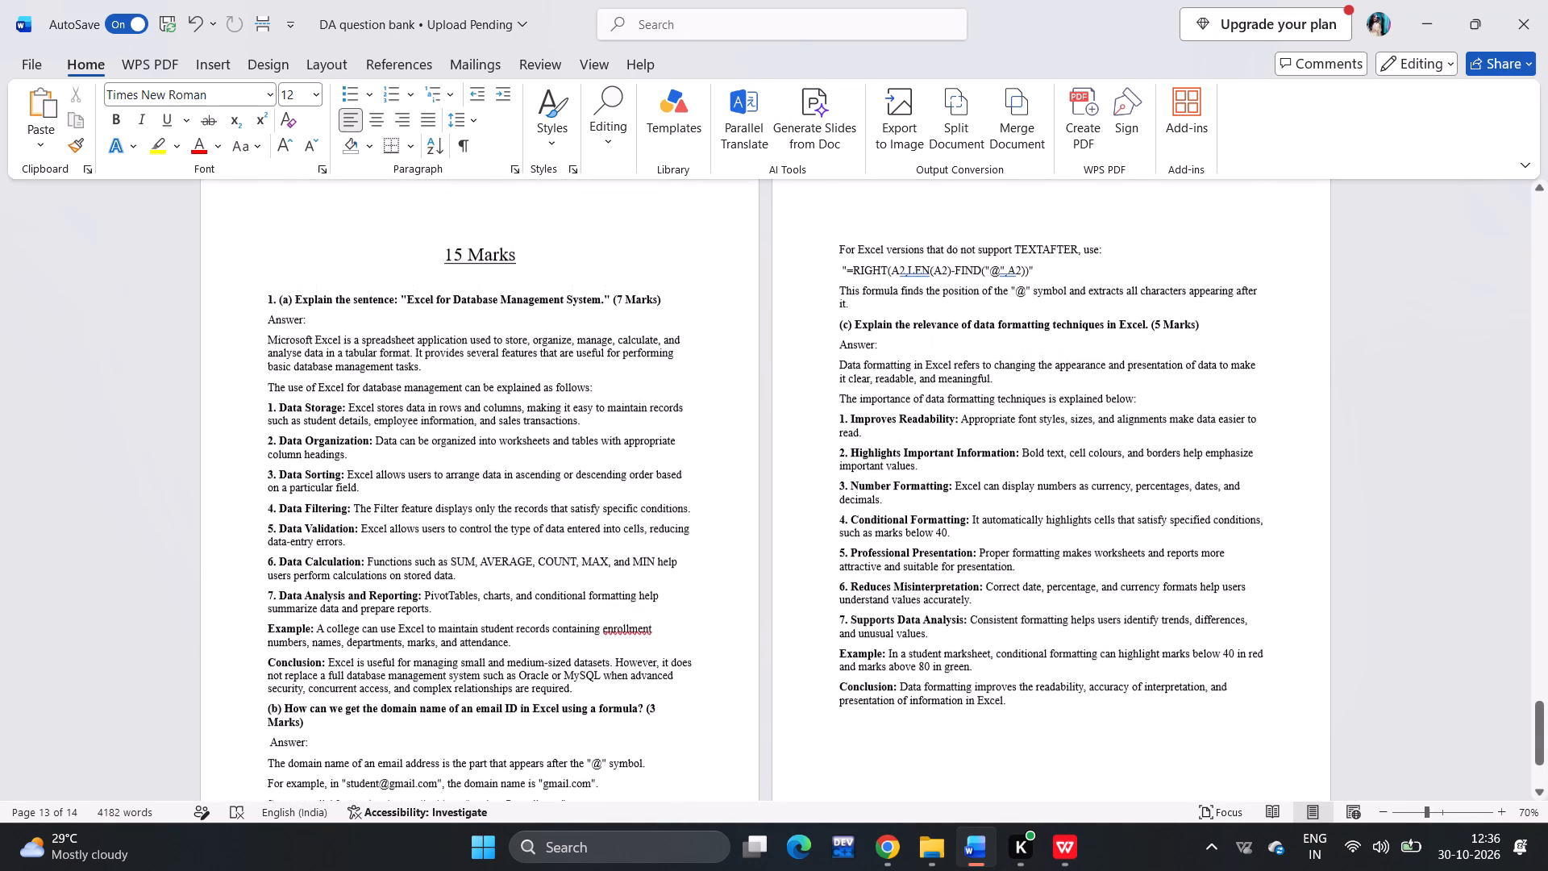
{"action": "scroll", "coordinate": [591, 483], "scroll_direction": "right", "scroll_amount": 2}
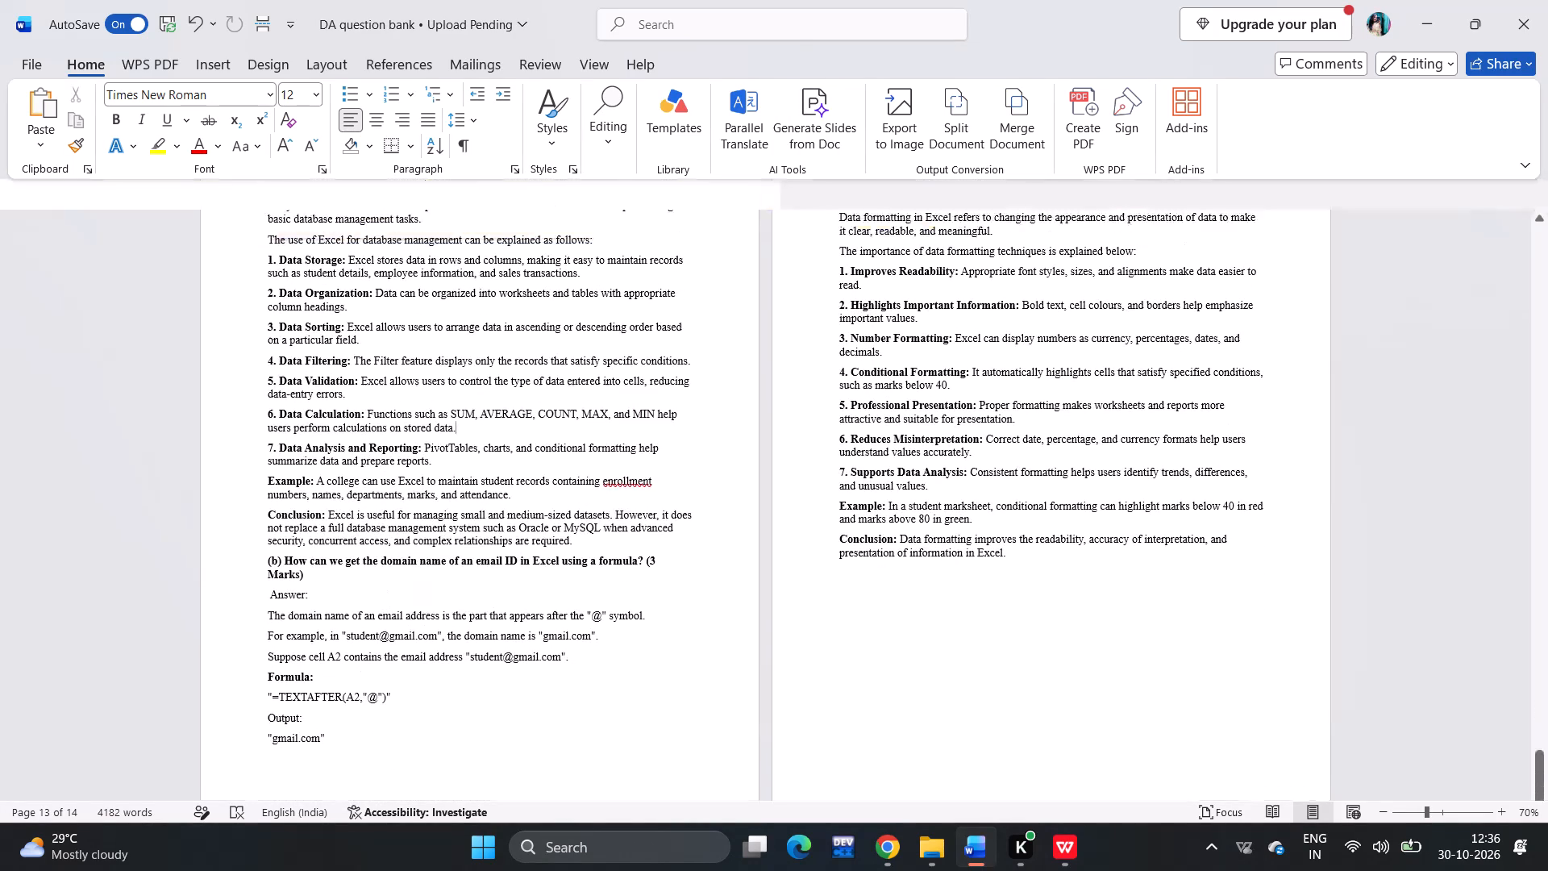
{"action": "scroll", "coordinate": [591, 483], "scroll_direction": "right", "scroll_amount": 3}
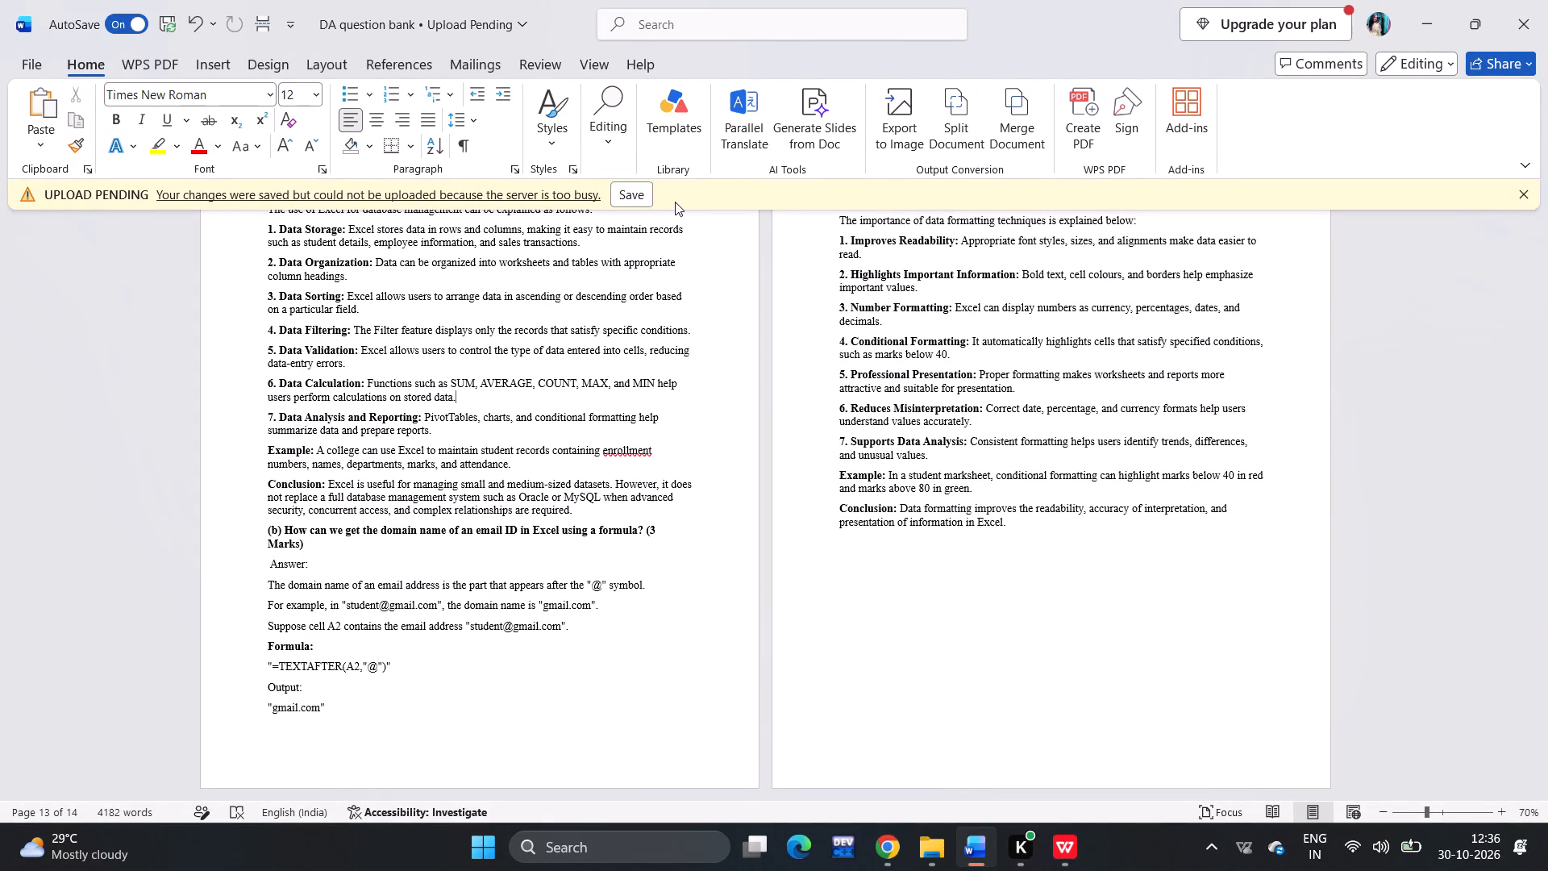
{"action": "left_click", "coordinate": [647, 197]}
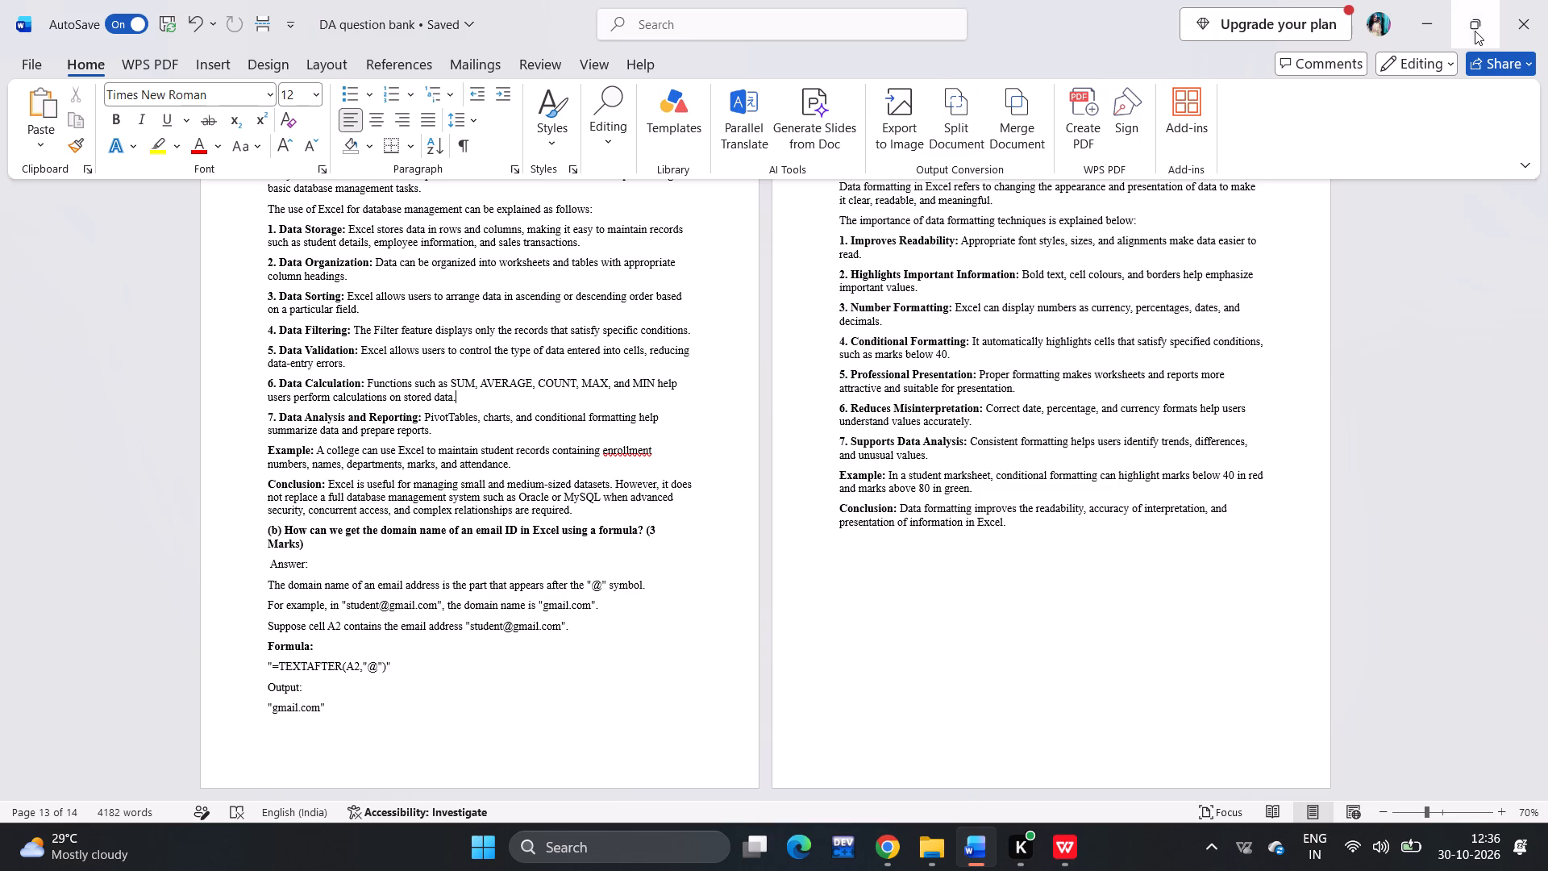
Place the question bank side by side with the data analytics file in WPS Office and dismiss the sign-in and upgrade banners.
{"action": "left_click", "coordinate": [1350, 85]}
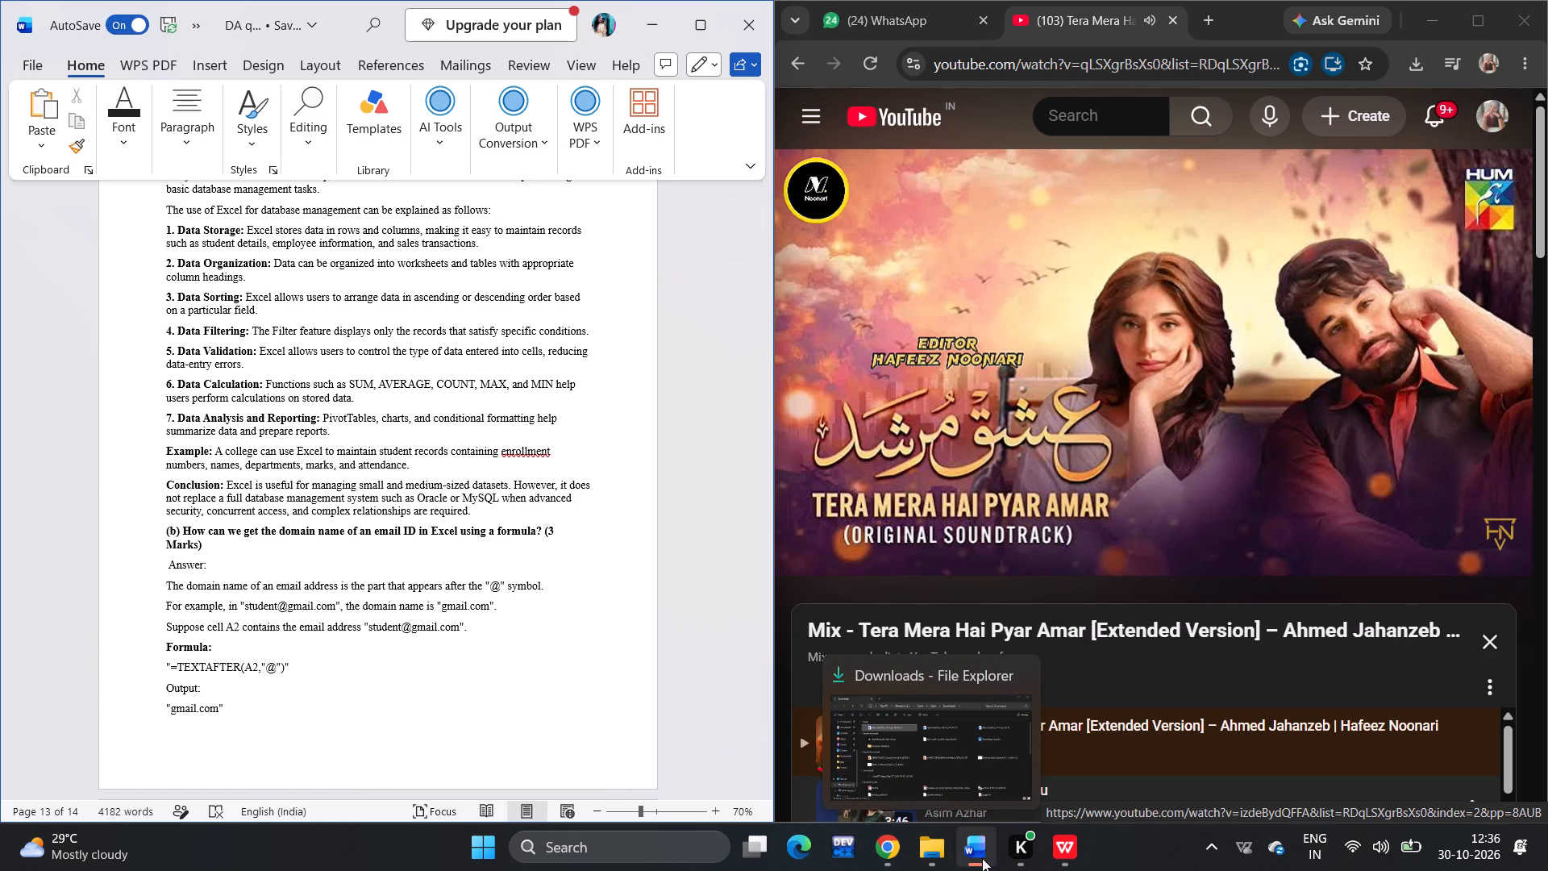
{"action": "left_click", "coordinate": [1067, 860]}
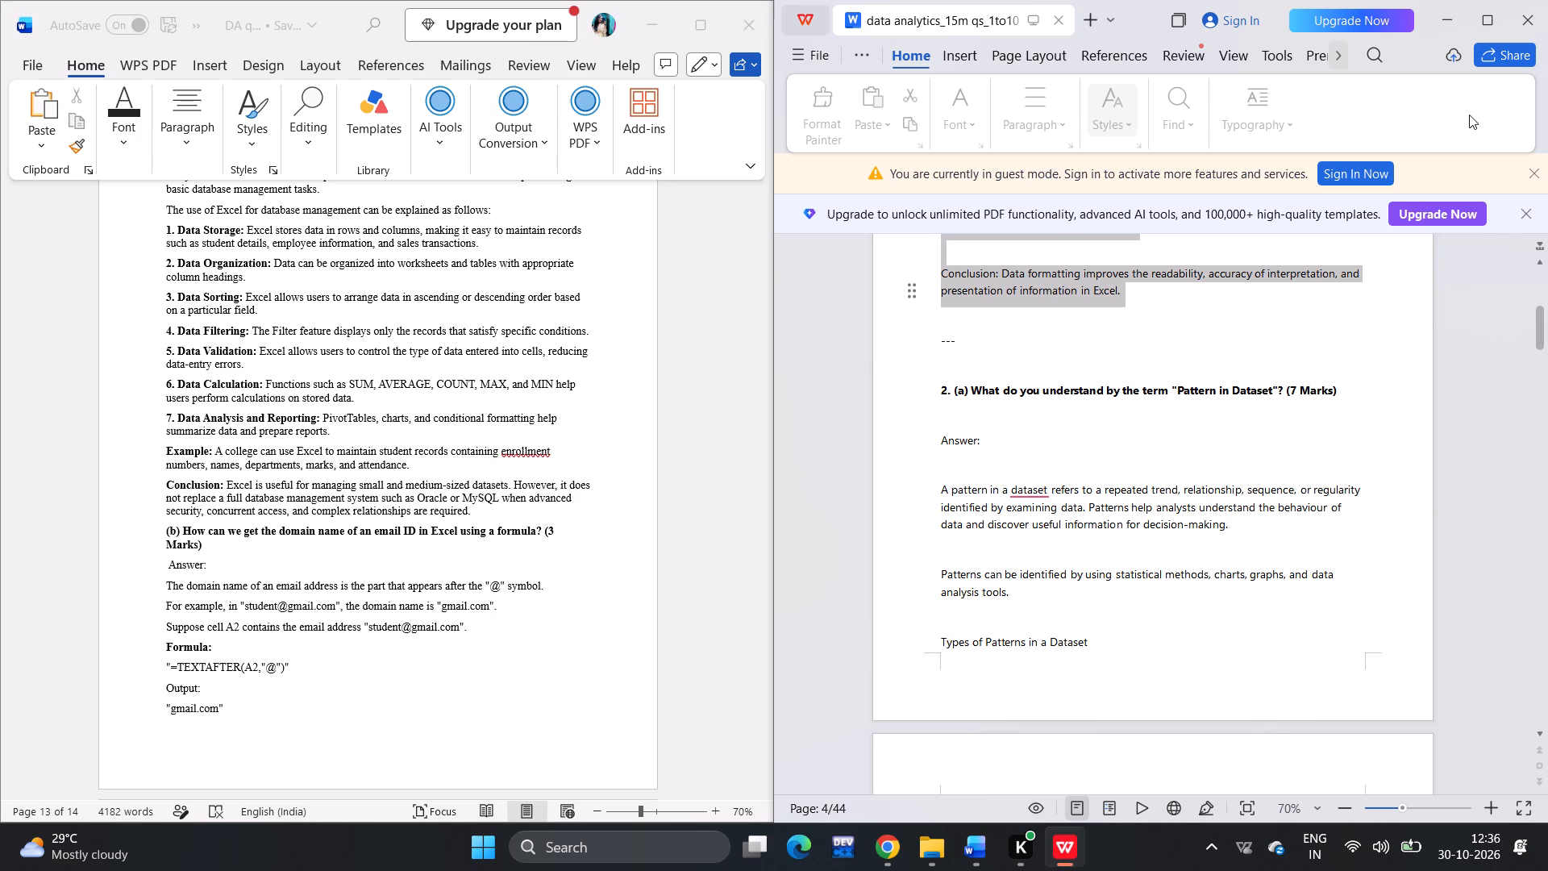
{"action": "left_click", "coordinate": [1533, 173]}
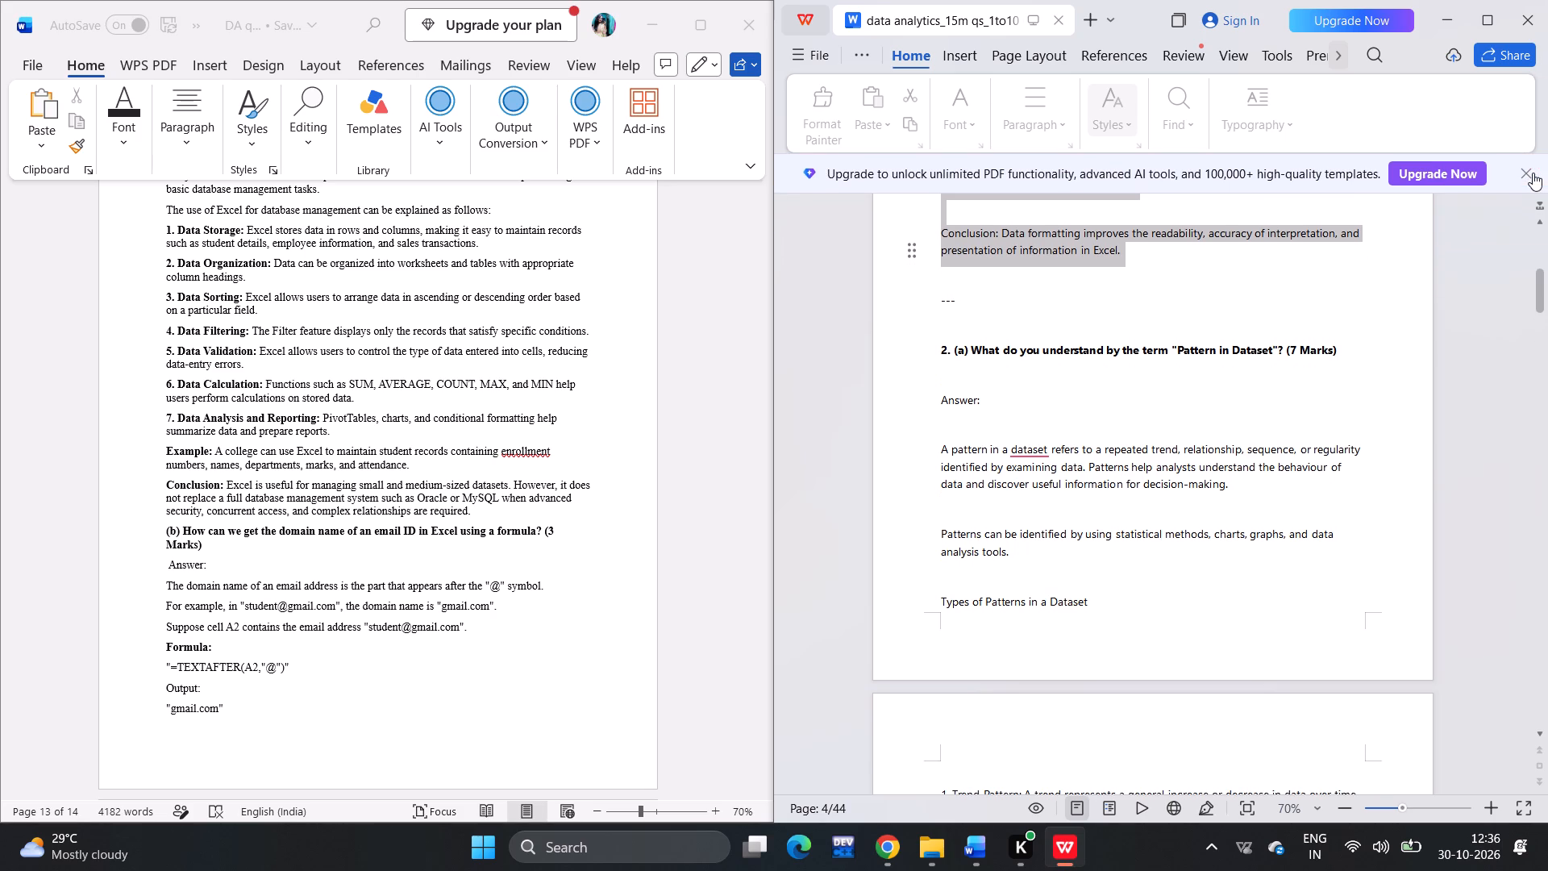
{"action": "left_click", "coordinate": [1533, 173]}
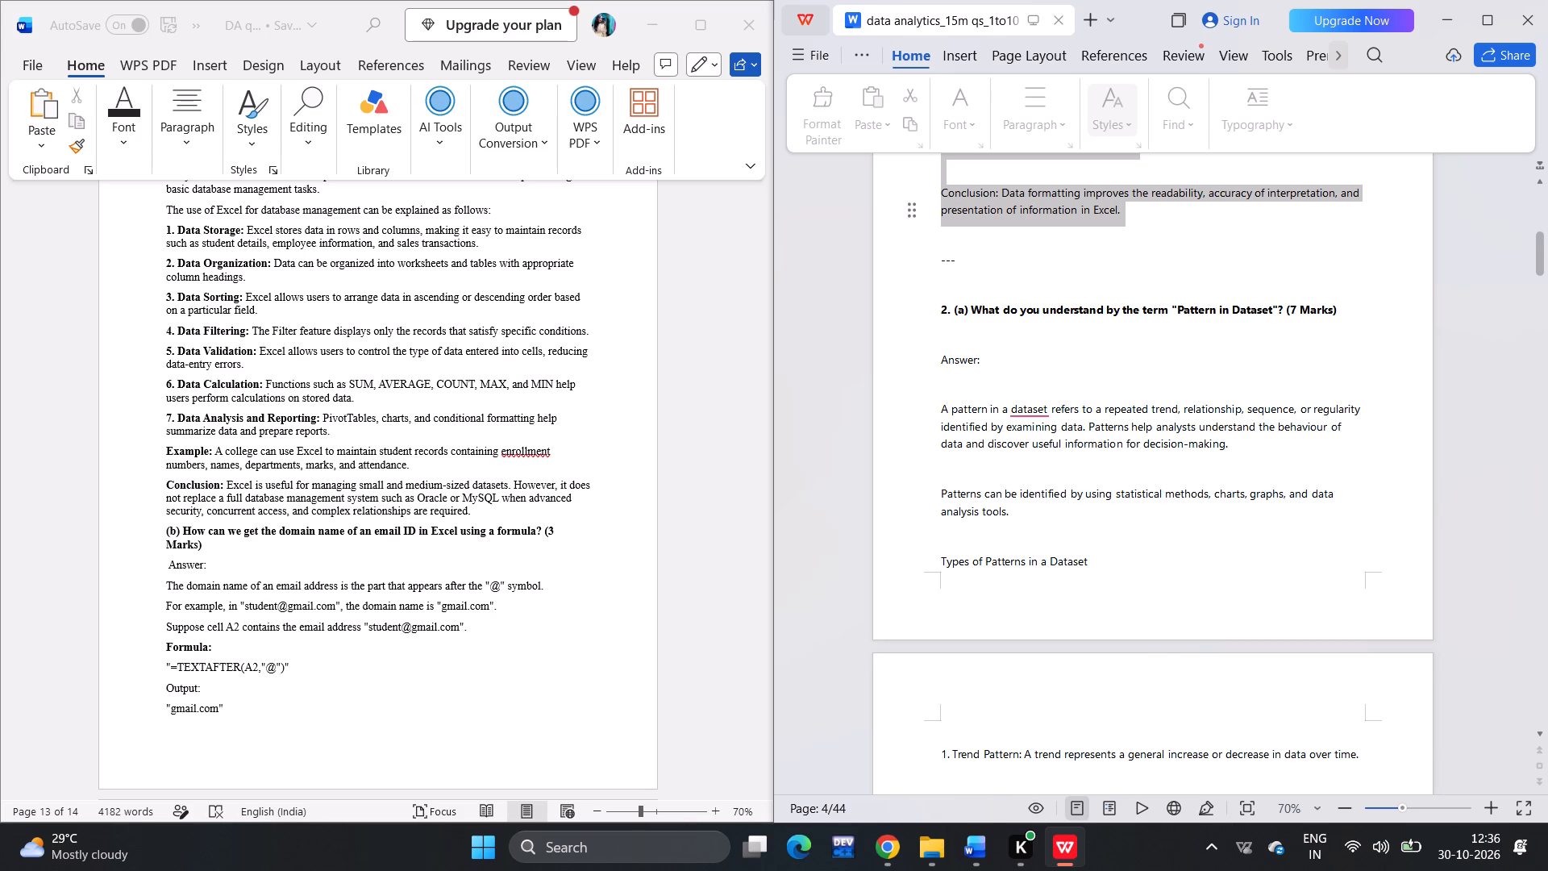
{"action": "left_click_drag", "start_coordinate": [939, 302], "coordinate": [953, 331]}
In the Word question bank, insert a full-width horizontal divider line below the conclusion of question 1 (c).
{"action": "scroll", "coordinate": [447, 585], "scroll_direction": "right", "scroll_amount": 8}
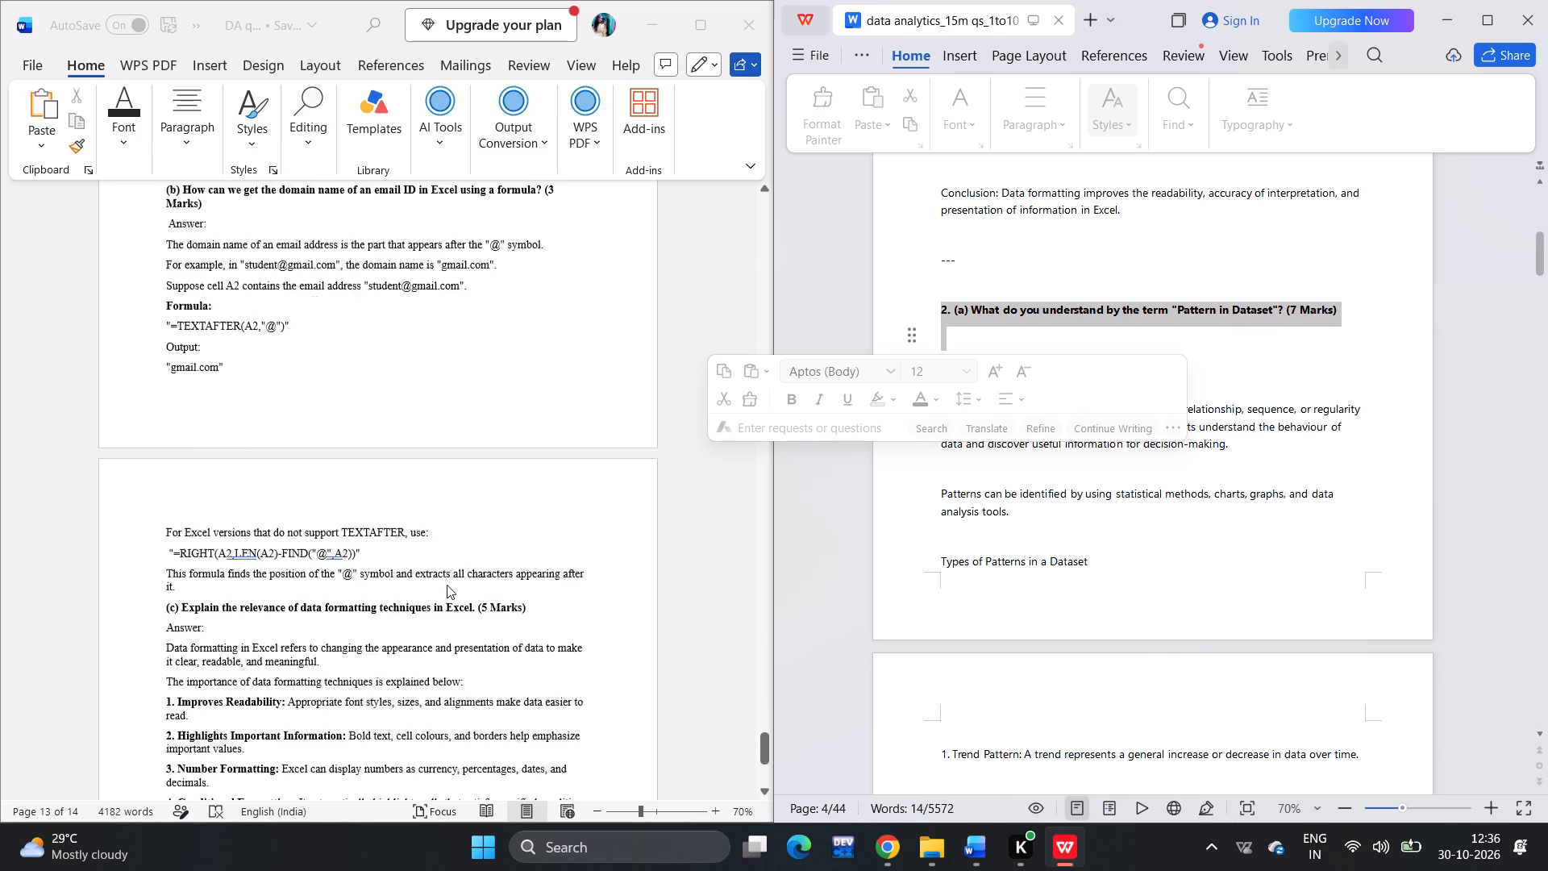
{"action": "scroll", "coordinate": [447, 585], "scroll_direction": "down", "scroll_amount": 14}
{"action": "left_click", "coordinate": [377, 540]}
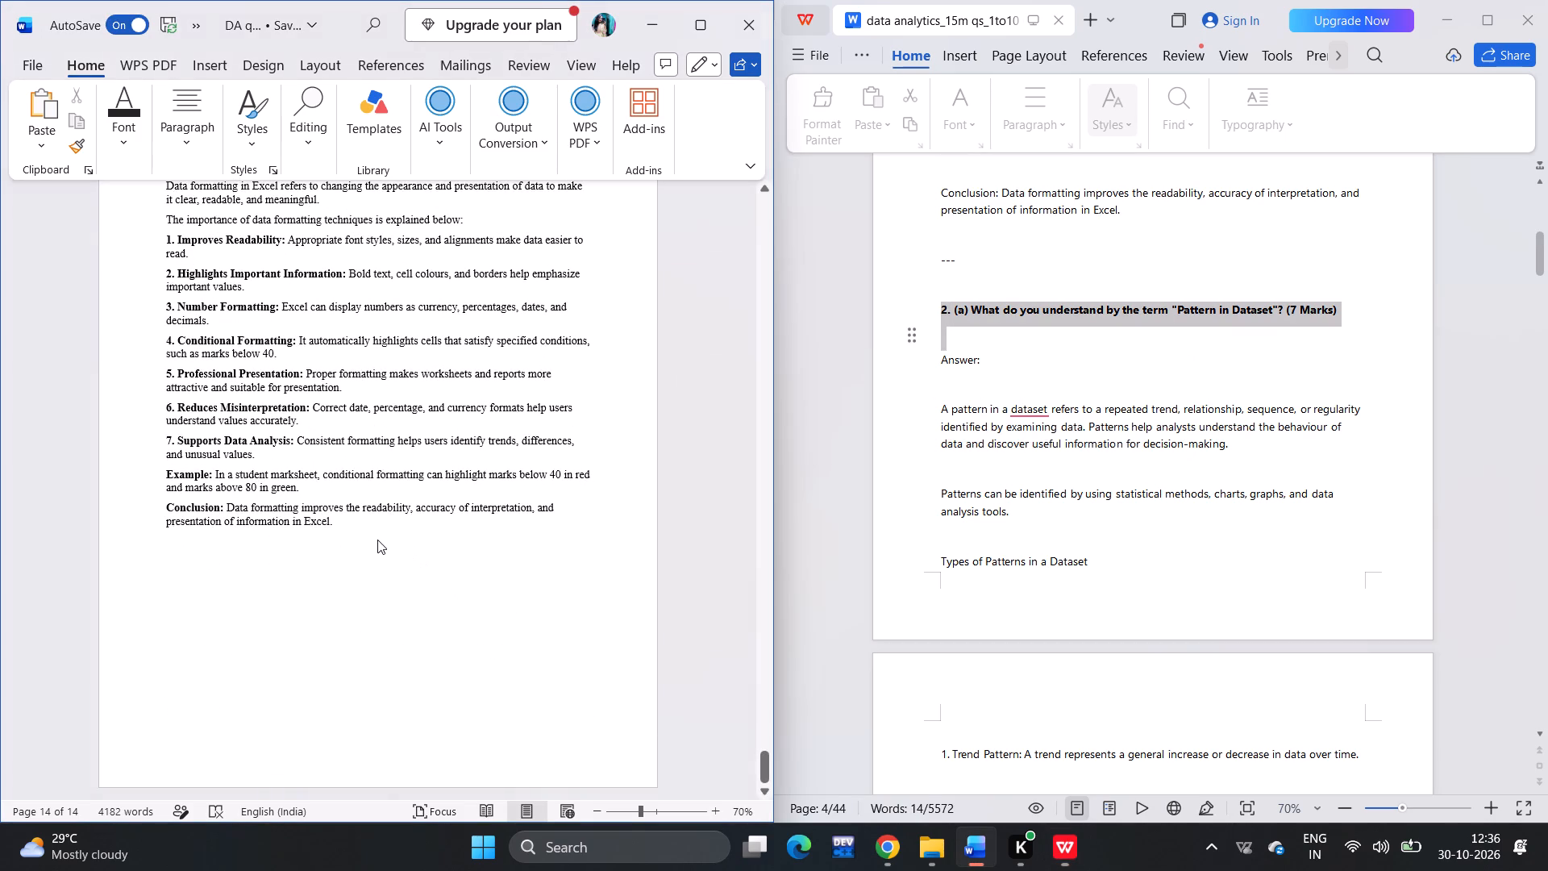
{"action": "left_click", "coordinate": [377, 540]}
{"action": "type", "text": "--"}
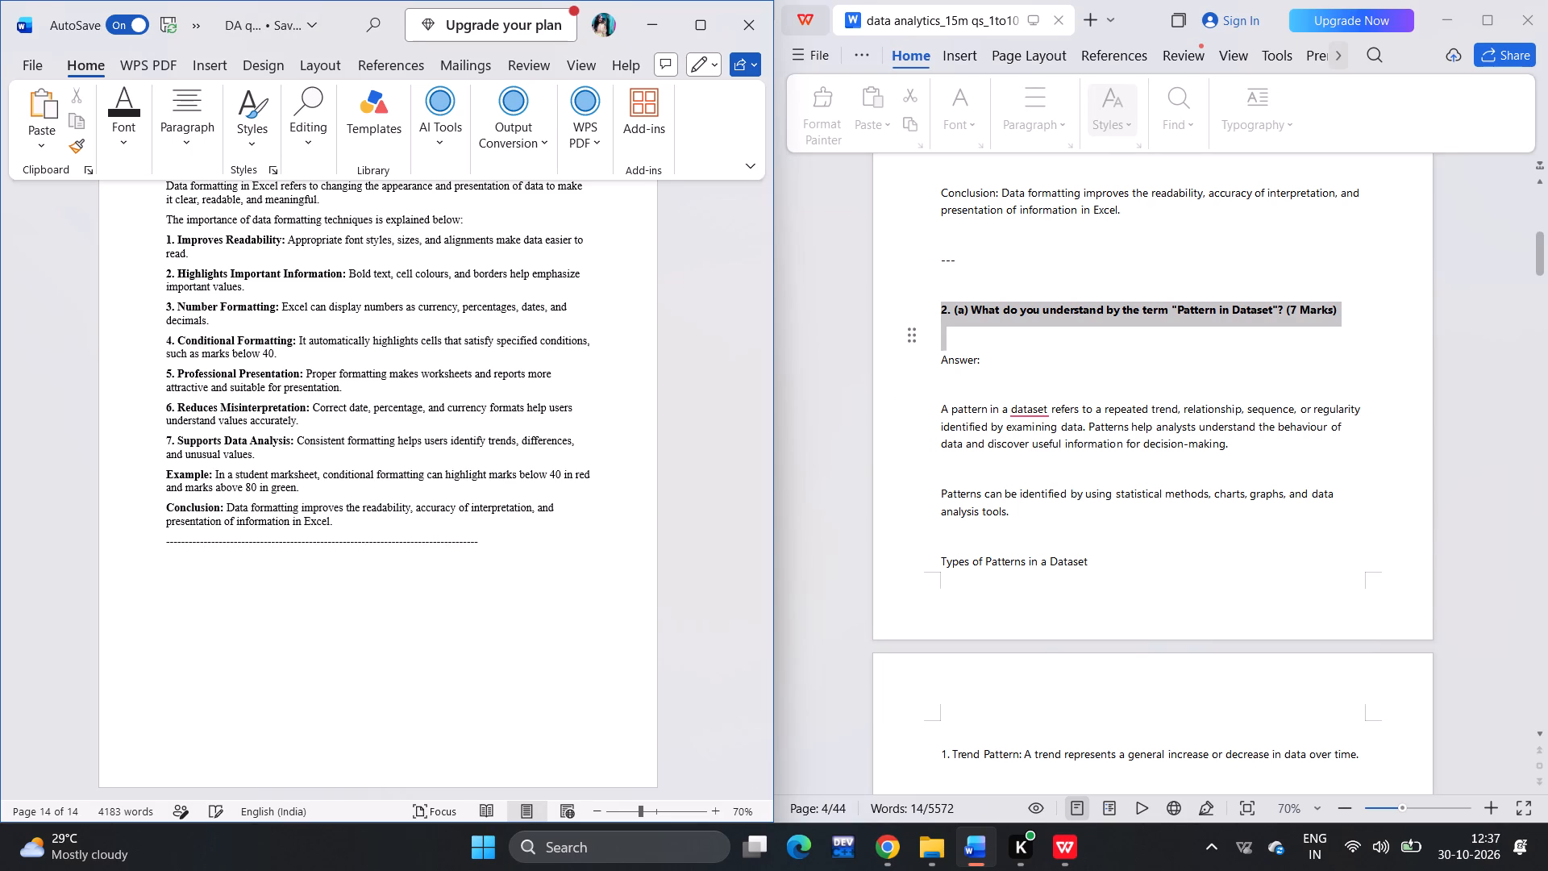
{"action": "key", "text": "BackSpace"}
{"action": "key", "text": "Return"}
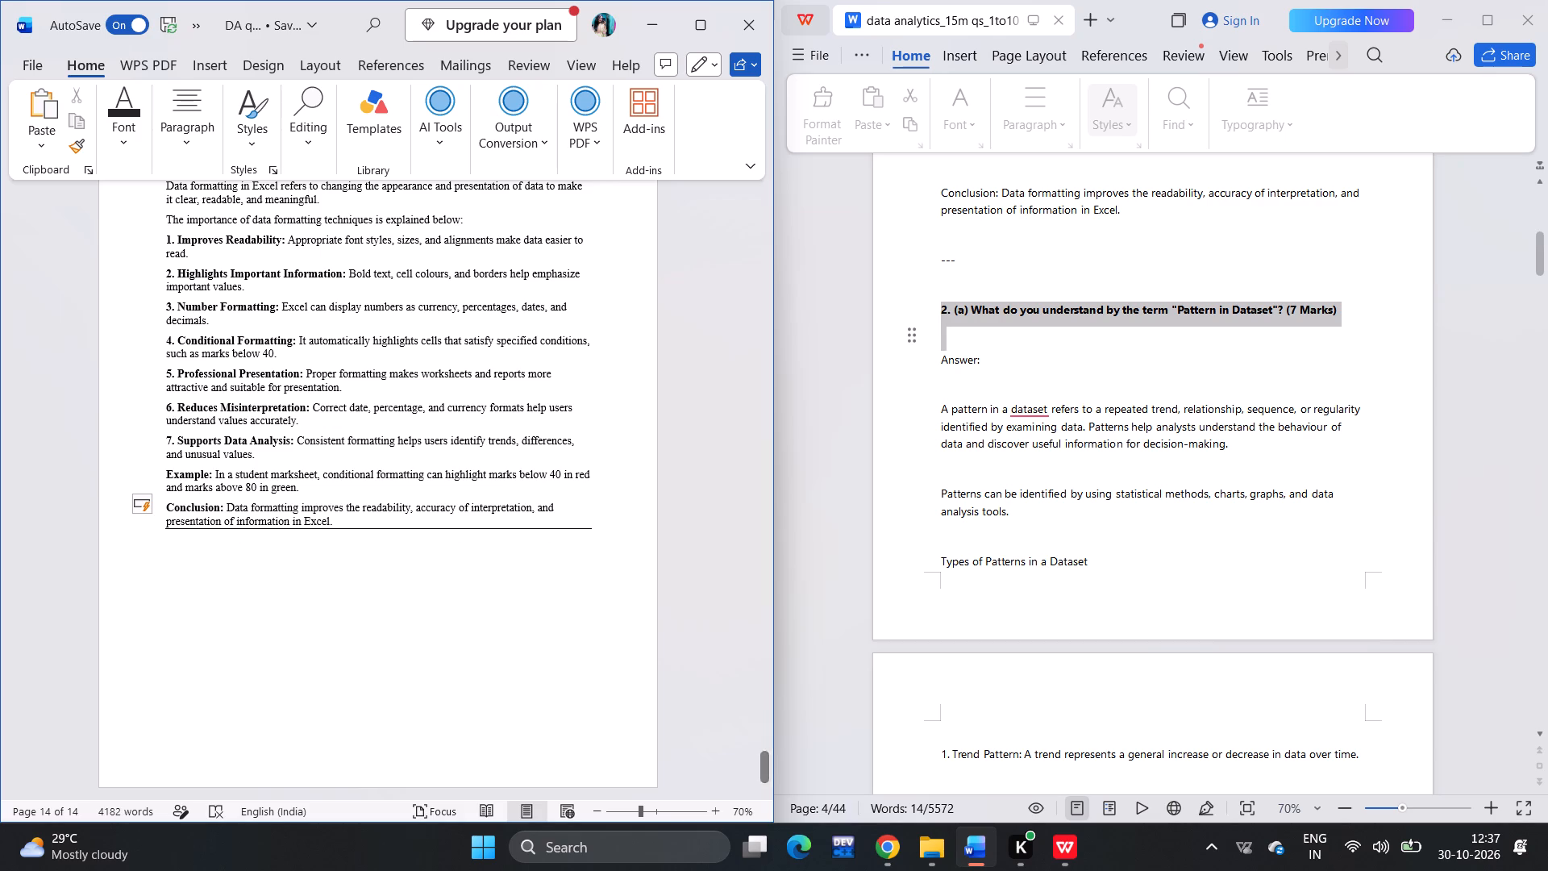
Copy all of question 2, from part (a) through the CONCATENATE conclusion, from the WPS file and paste it below the divider line in Word.
{"action": "left_click", "coordinate": [944, 332]}
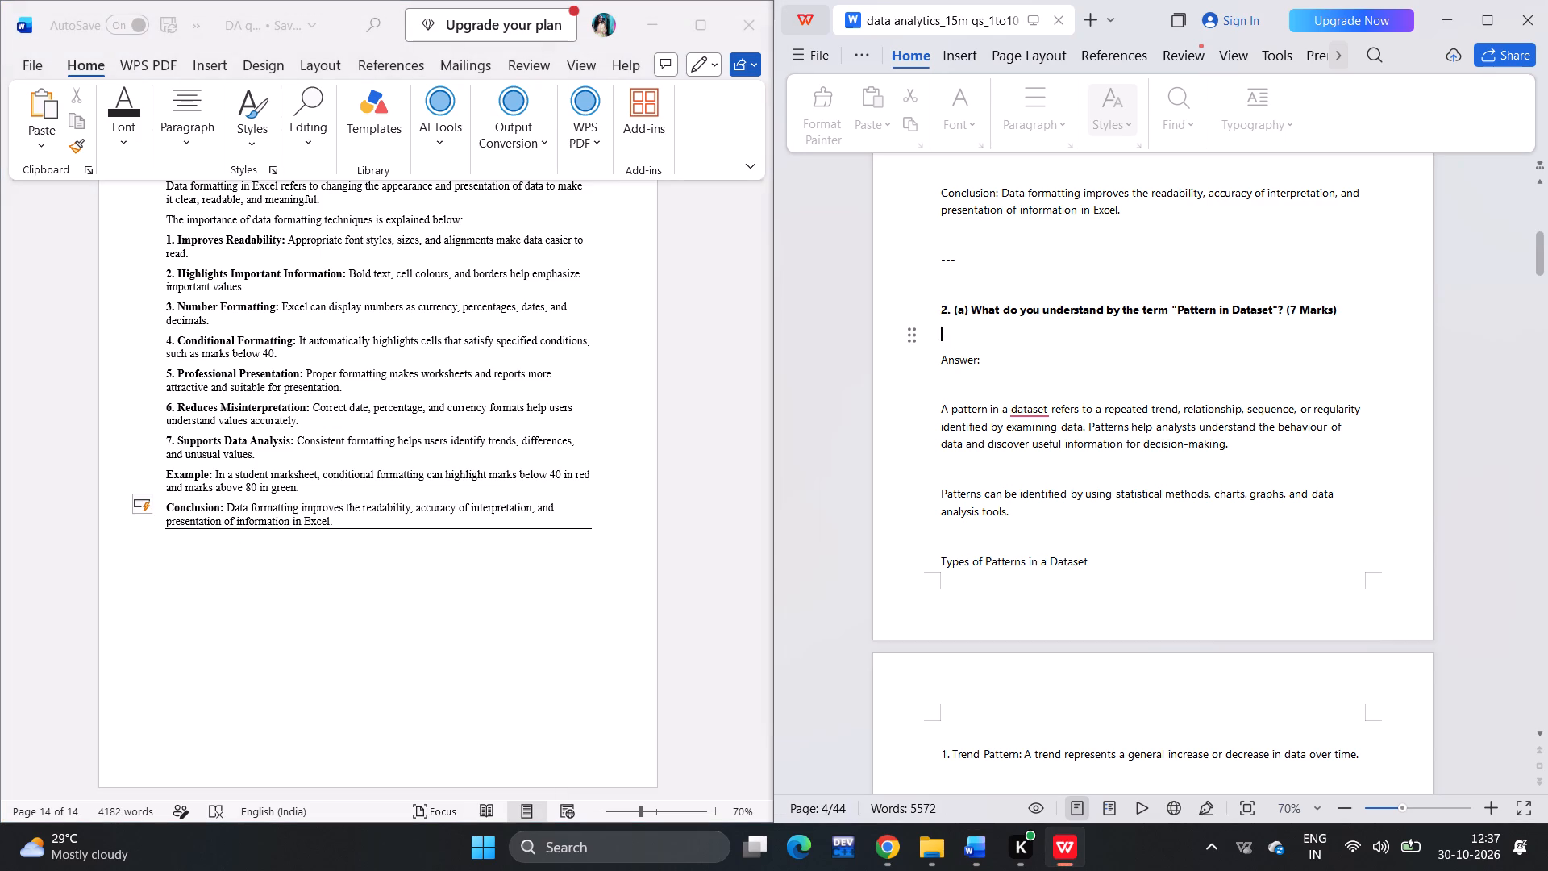
{"action": "left_click_drag", "start_coordinate": [941, 306], "coordinate": [1008, 535]}
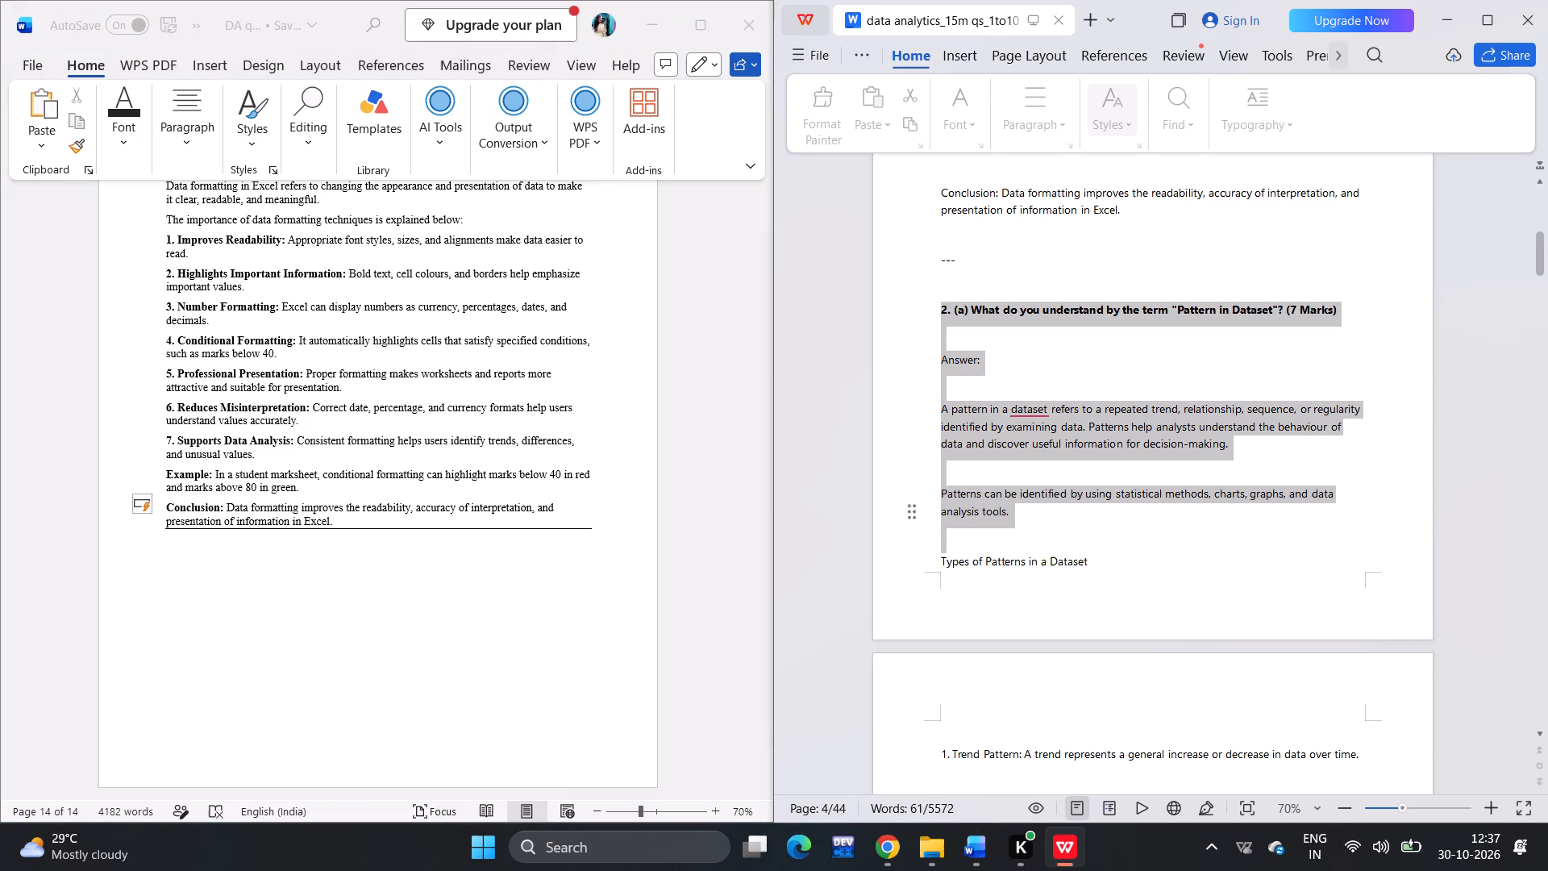
{"action": "left_click_drag", "start_coordinate": [1008, 535], "coordinate": [1002, 813]}
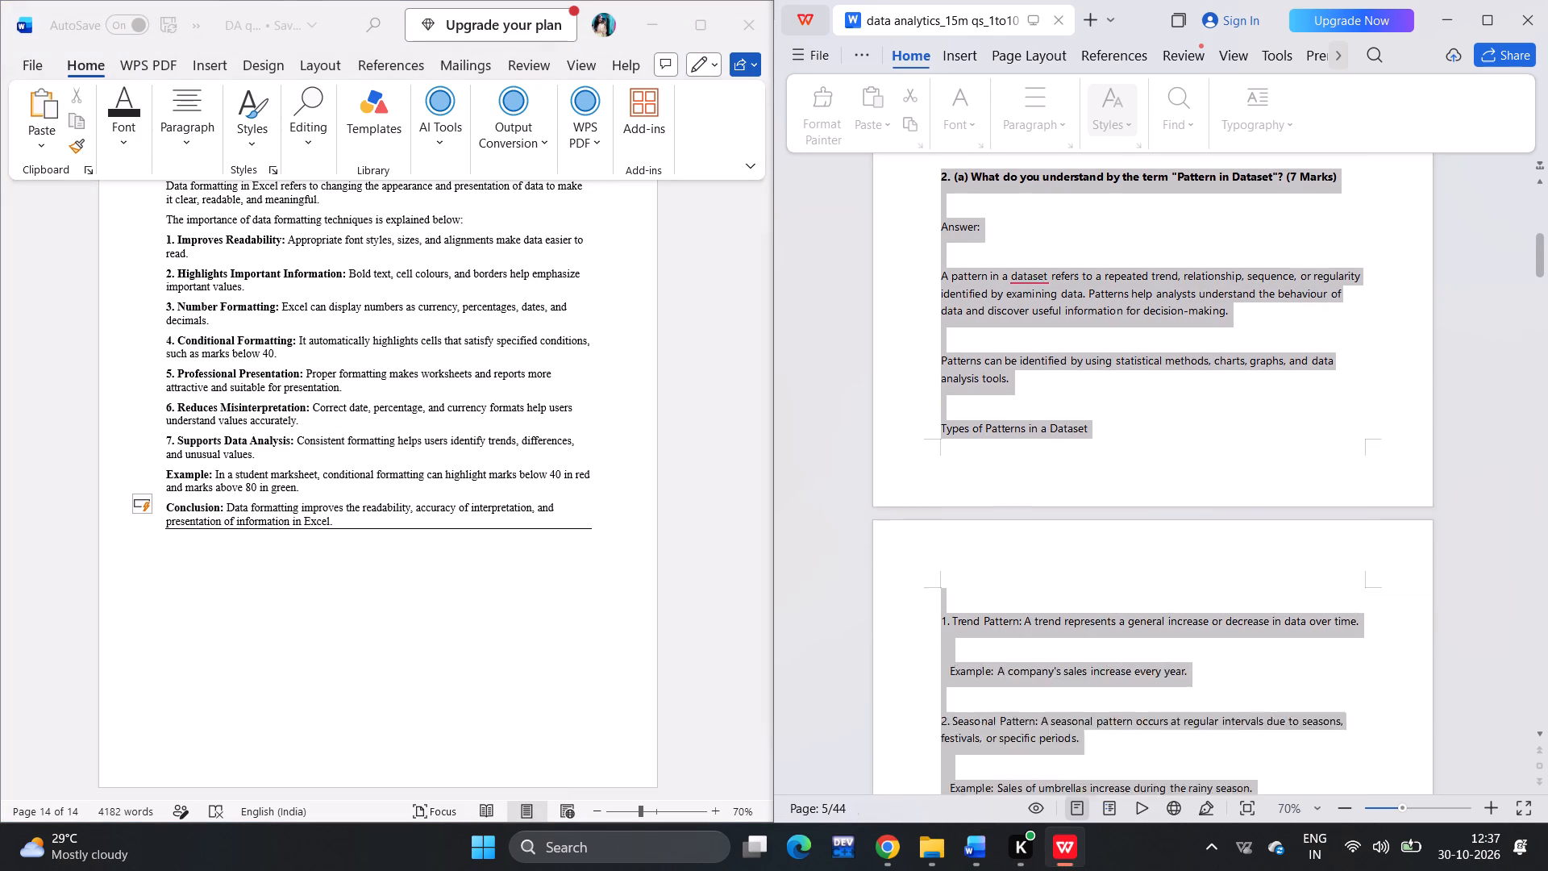
{"action": "left_click_drag", "start_coordinate": [1002, 813], "coordinate": [1132, 810]}
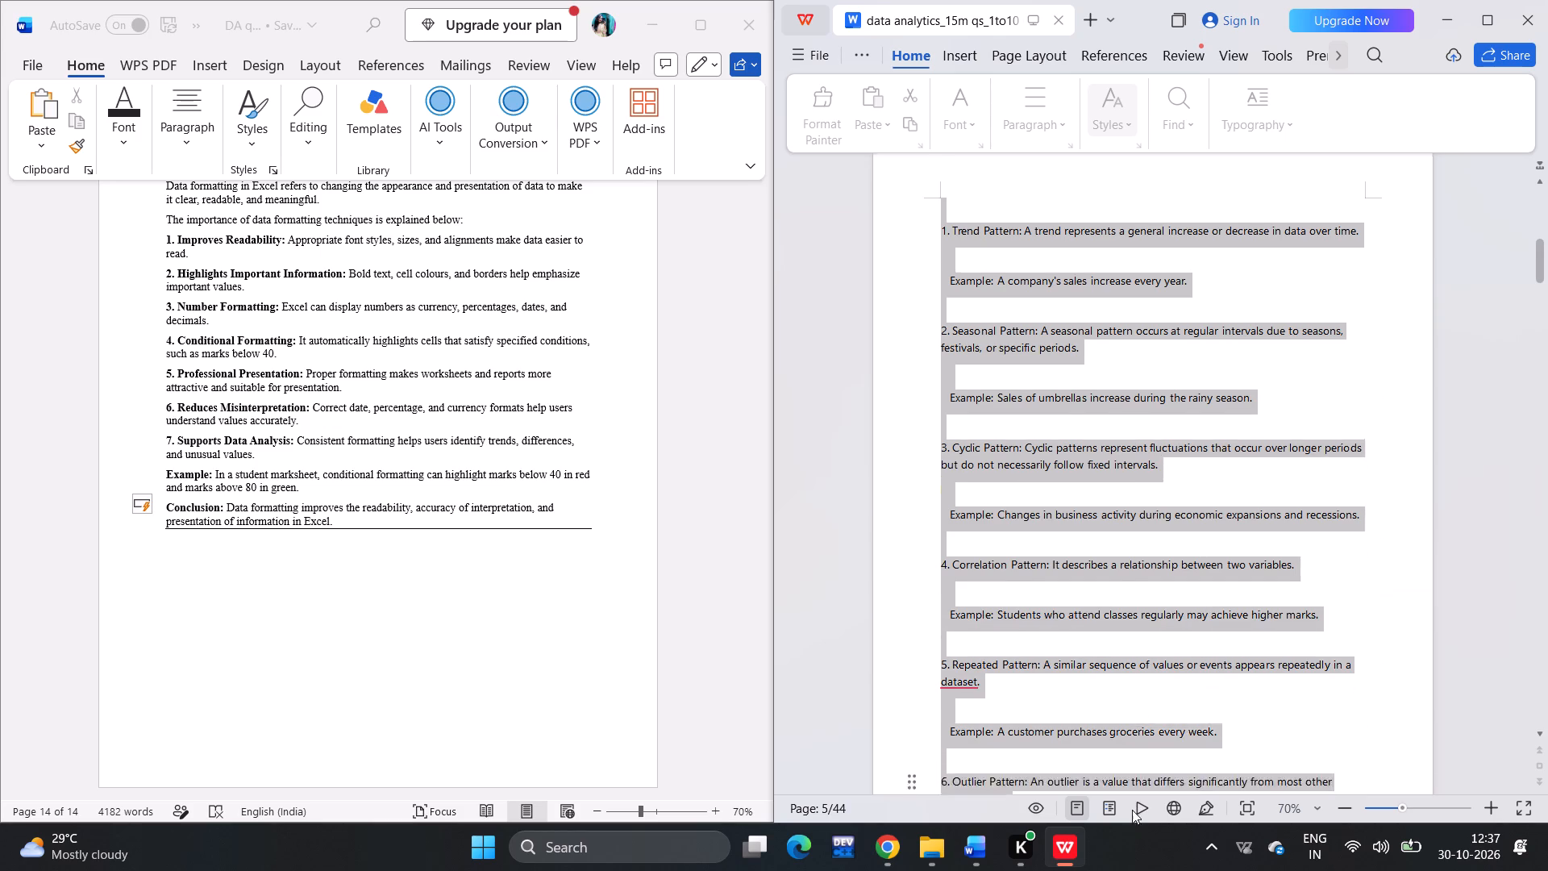
{"action": "left_click_drag", "start_coordinate": [1132, 810], "coordinate": [1135, 772]}
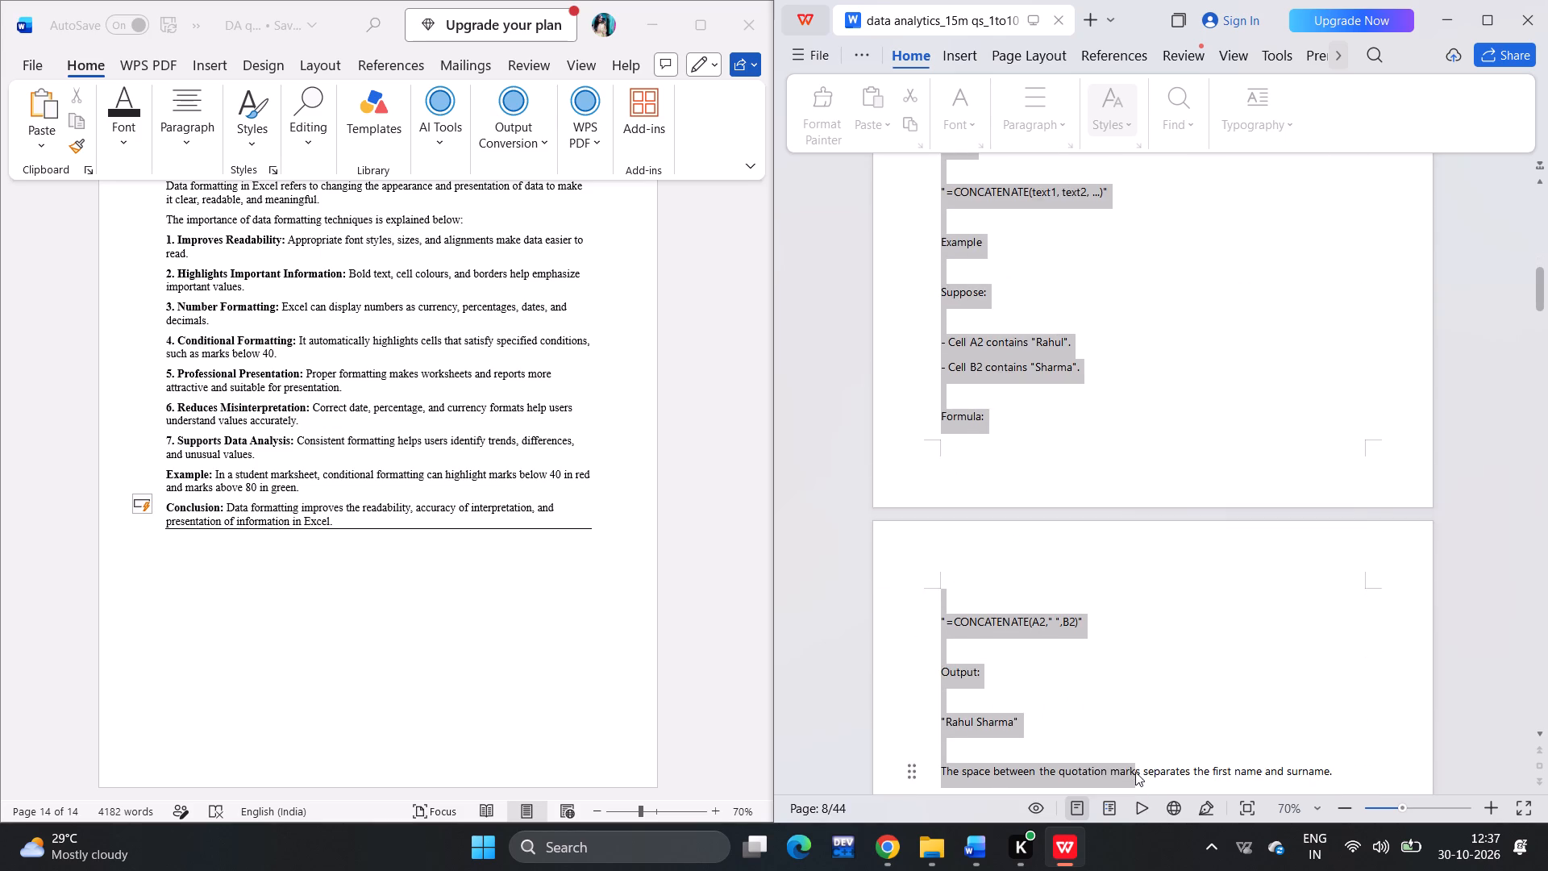
{"action": "left_click_drag", "start_coordinate": [1135, 772], "coordinate": [1155, 643]}
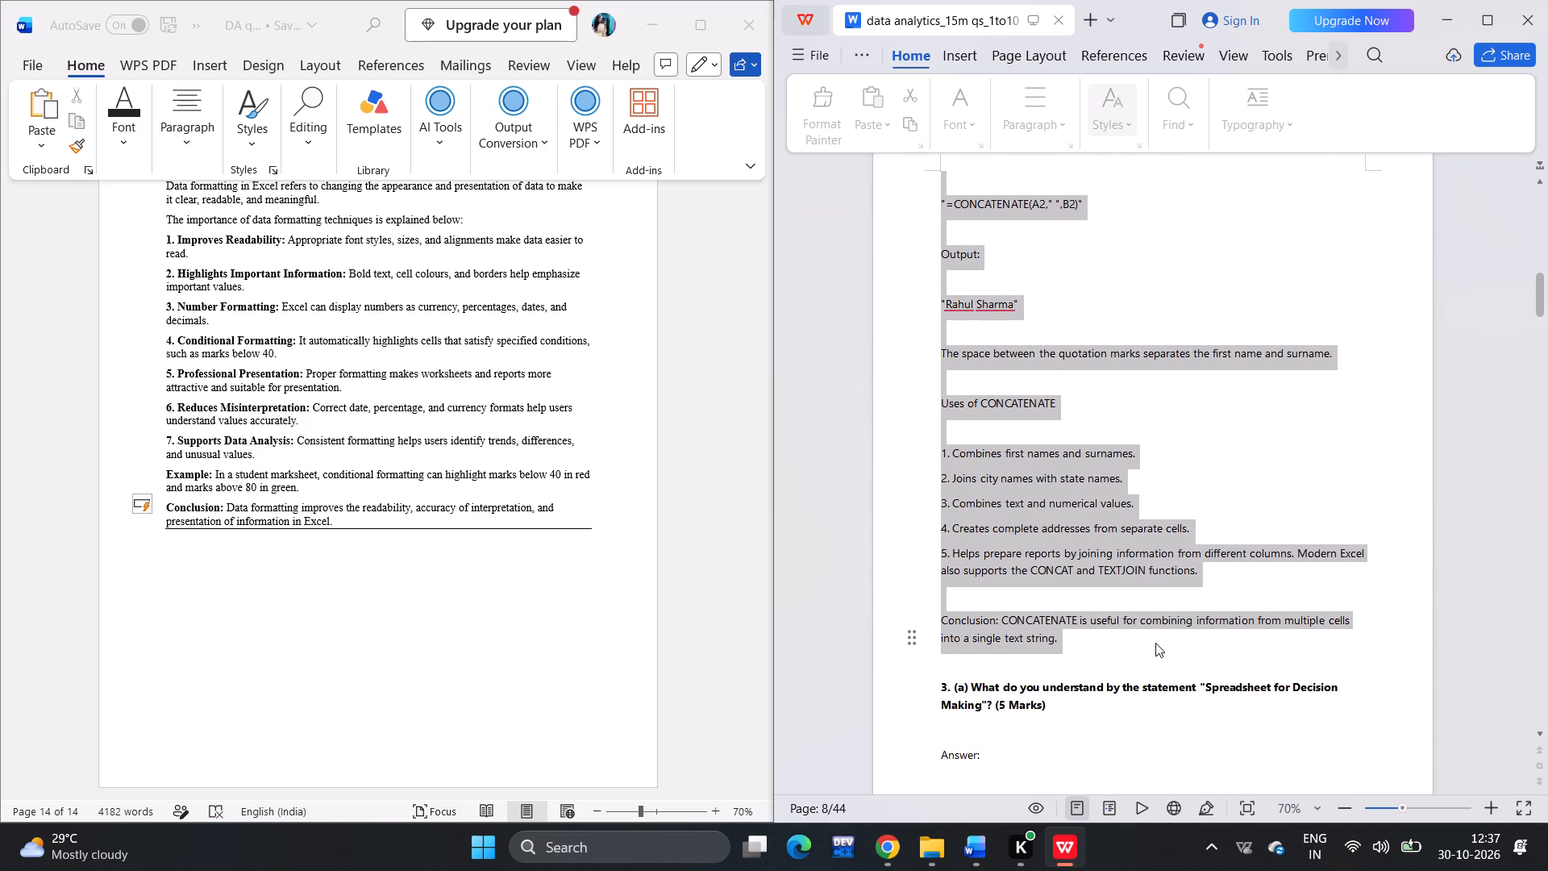
{"action": "left_click_drag", "start_coordinate": [1155, 643], "coordinate": [1158, 649]}
{"action": "key", "text": "ctrl+c"}
{"action": "left_click", "coordinate": [535, 590]}
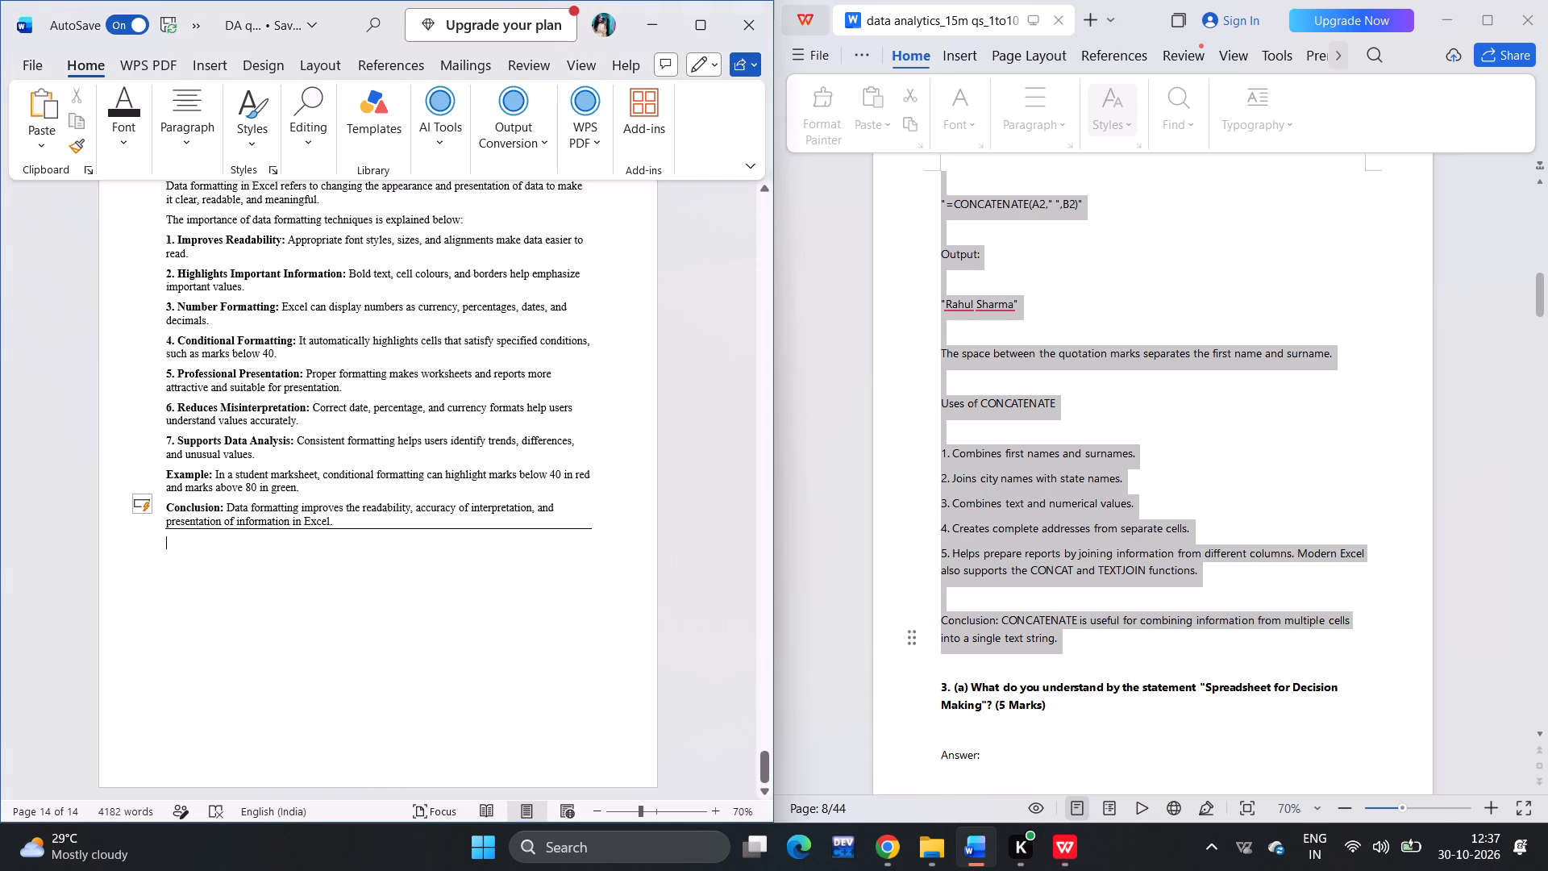
{"action": "key", "text": "ctrl+v"}
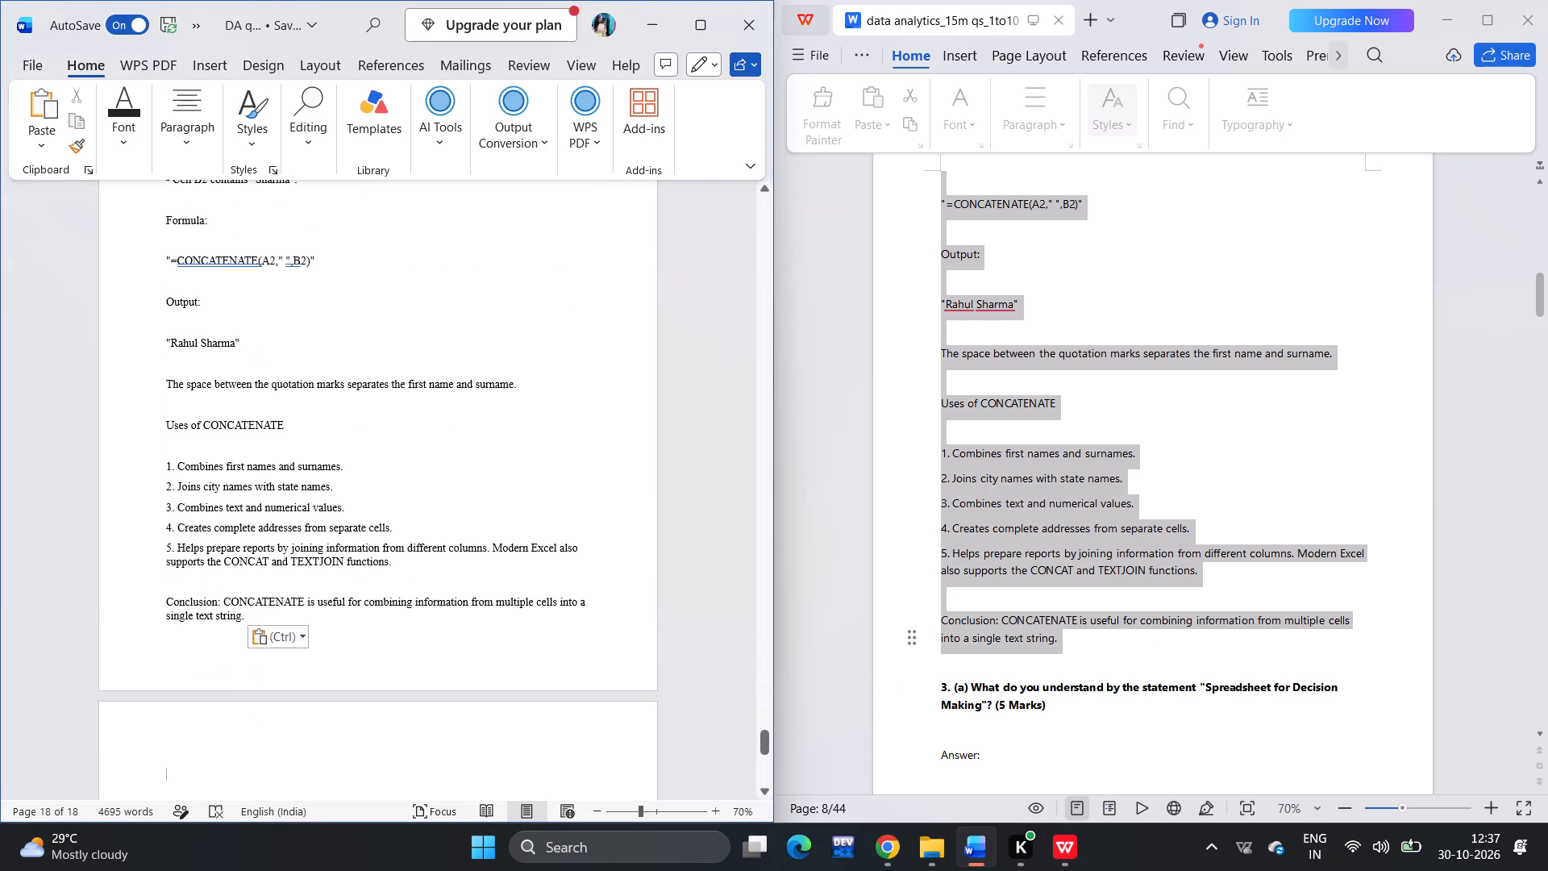
Maximize the Word question bank window.
{"action": "scroll", "coordinate": [386, 594], "scroll_direction": "up", "scroll_amount": 7}
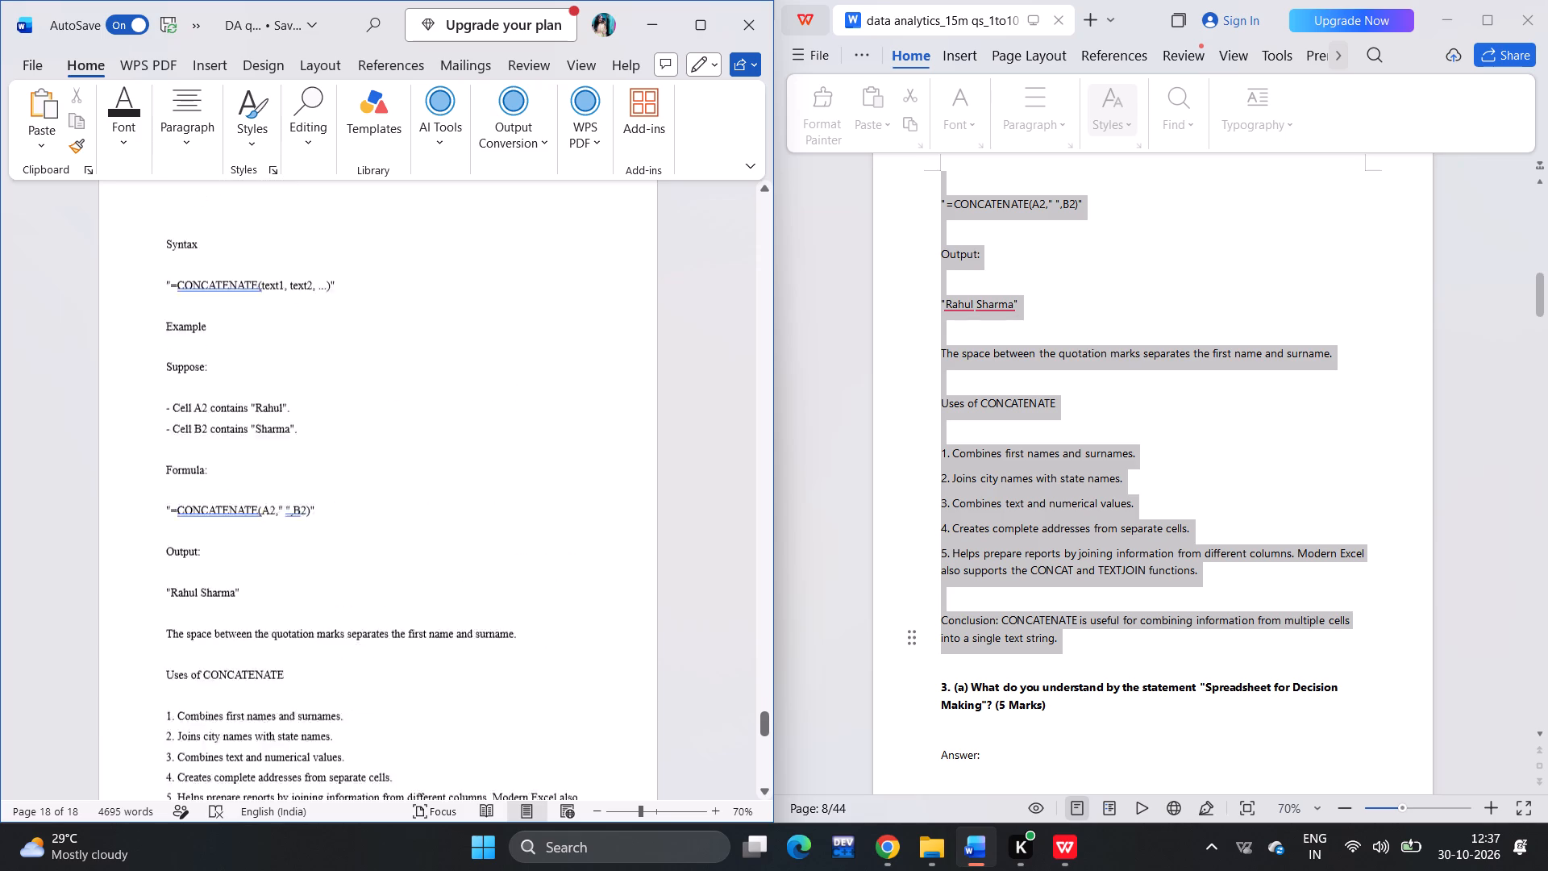
{"action": "scroll", "coordinate": [386, 594], "scroll_direction": "up", "scroll_amount": 5}
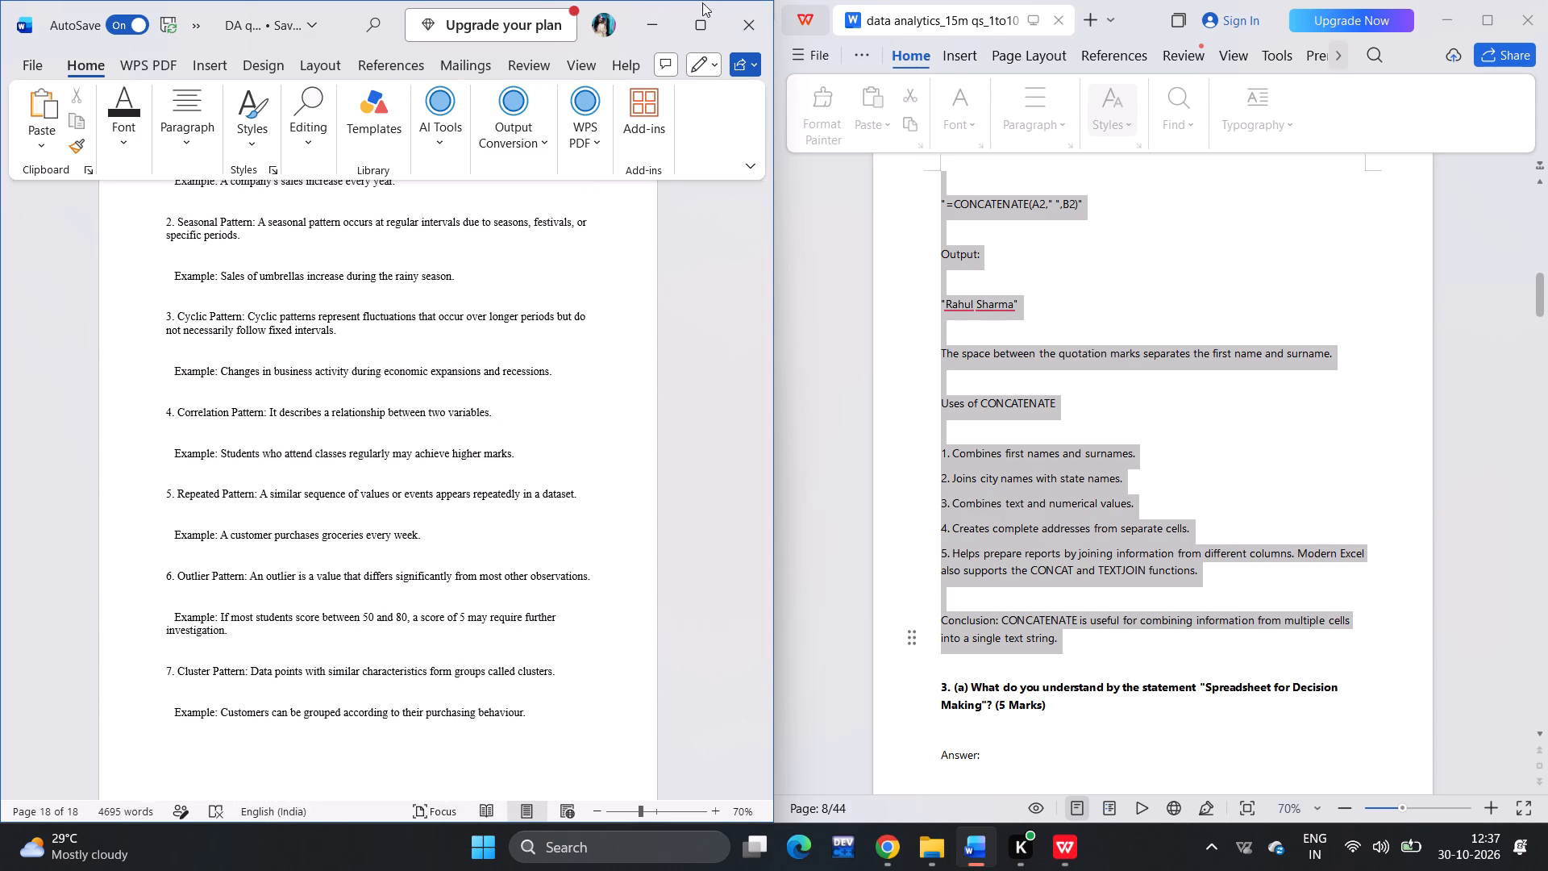
{"action": "left_click", "coordinate": [702, 35]}
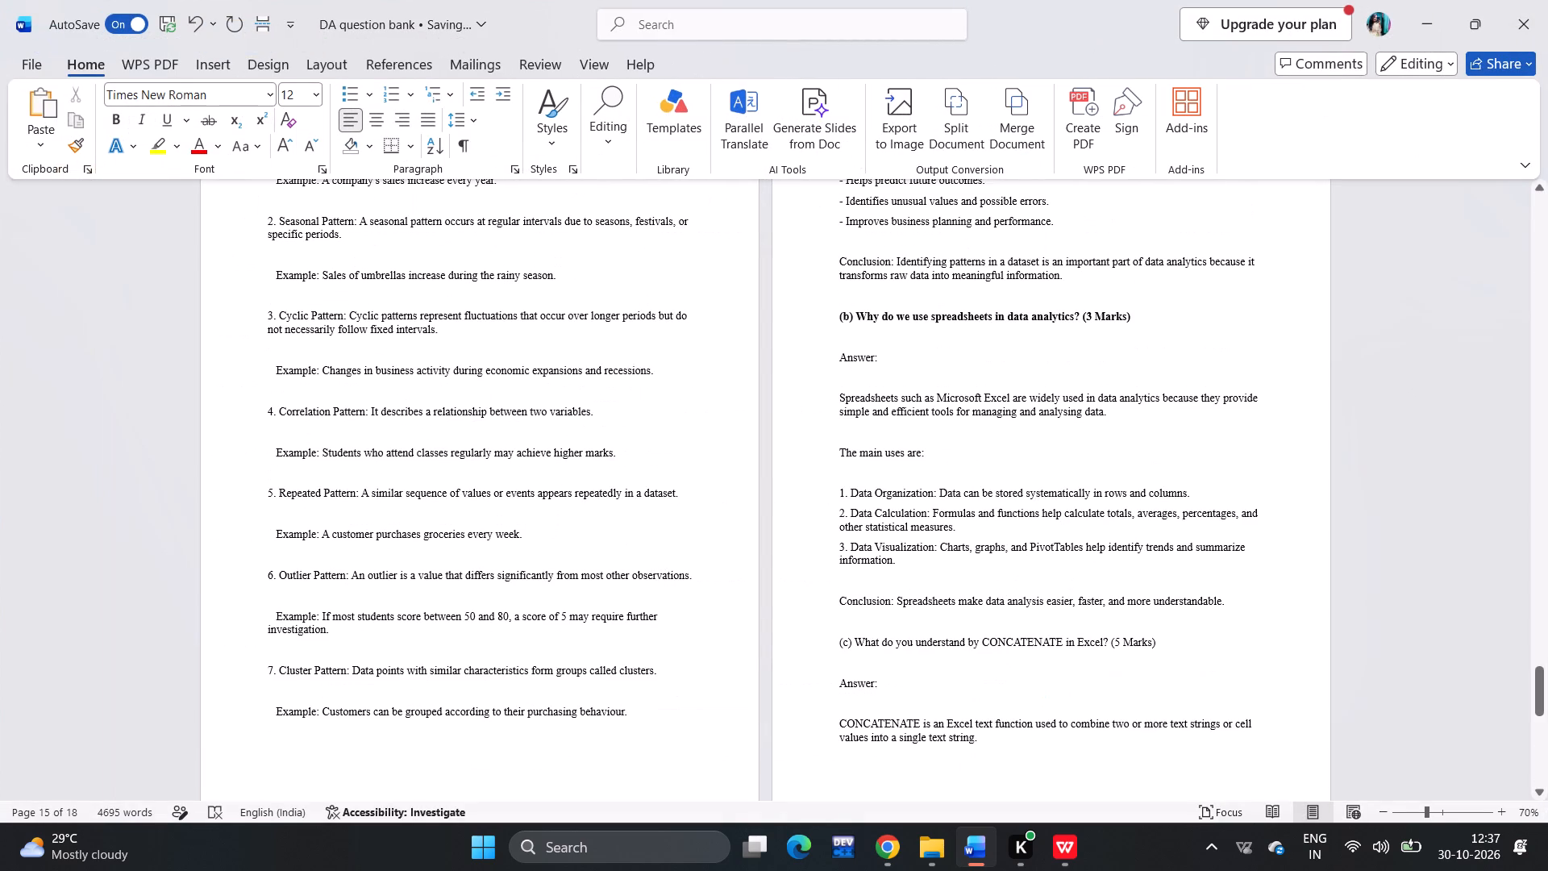
Remove the blank lines in question 2 (a) between the question title and the "Types of Patterns in a Dataset" heading.
{"action": "scroll", "coordinate": [937, 358], "scroll_direction": "up", "scroll_amount": 5}
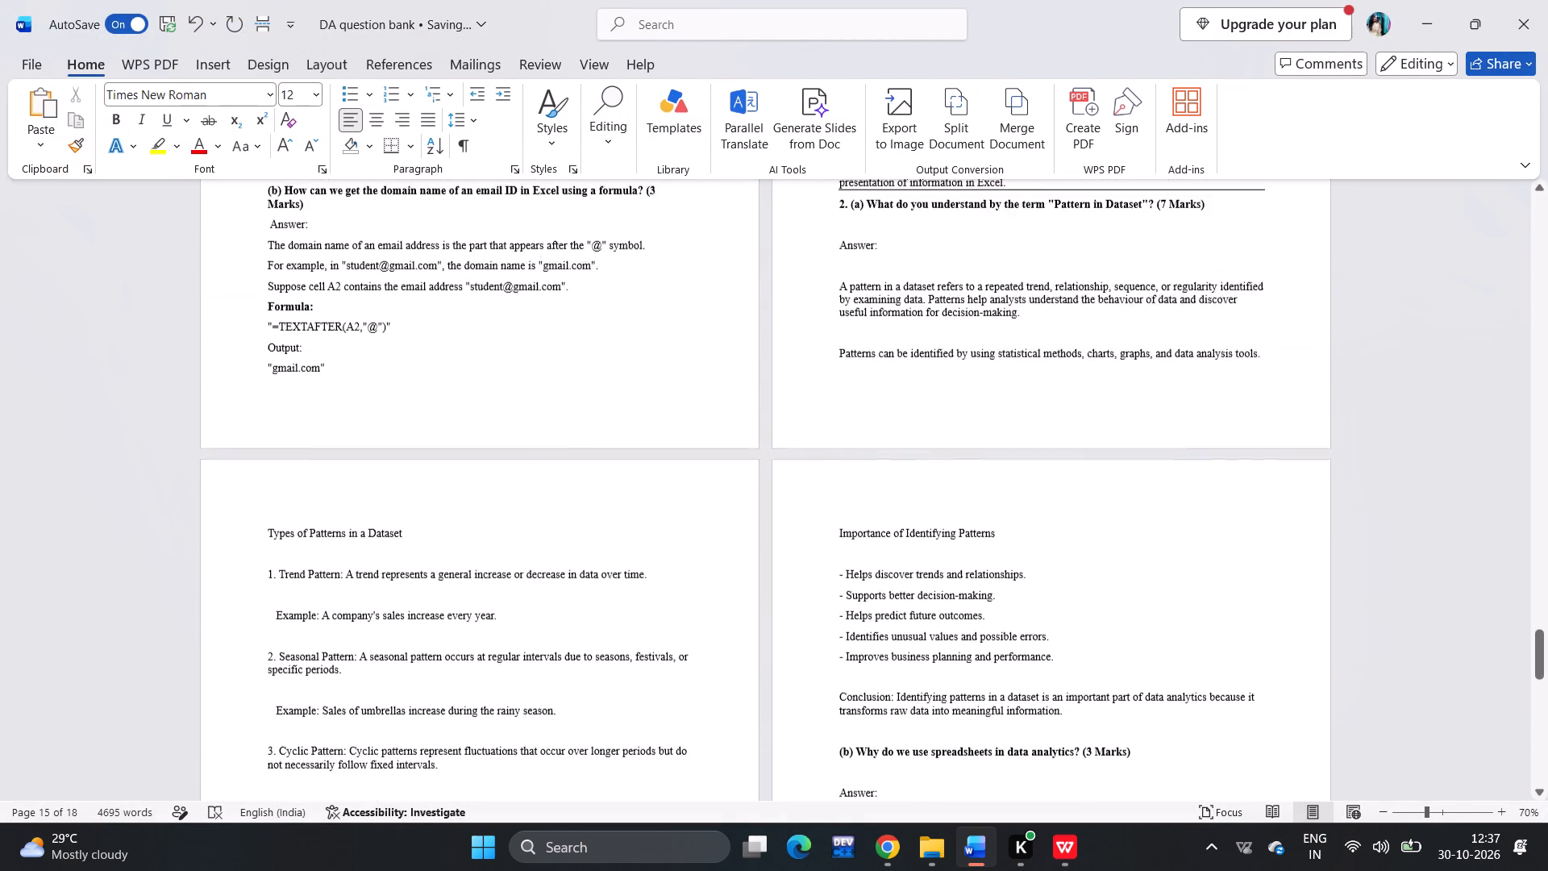
{"action": "scroll", "coordinate": [937, 358], "scroll_direction": "up", "scroll_amount": 1}
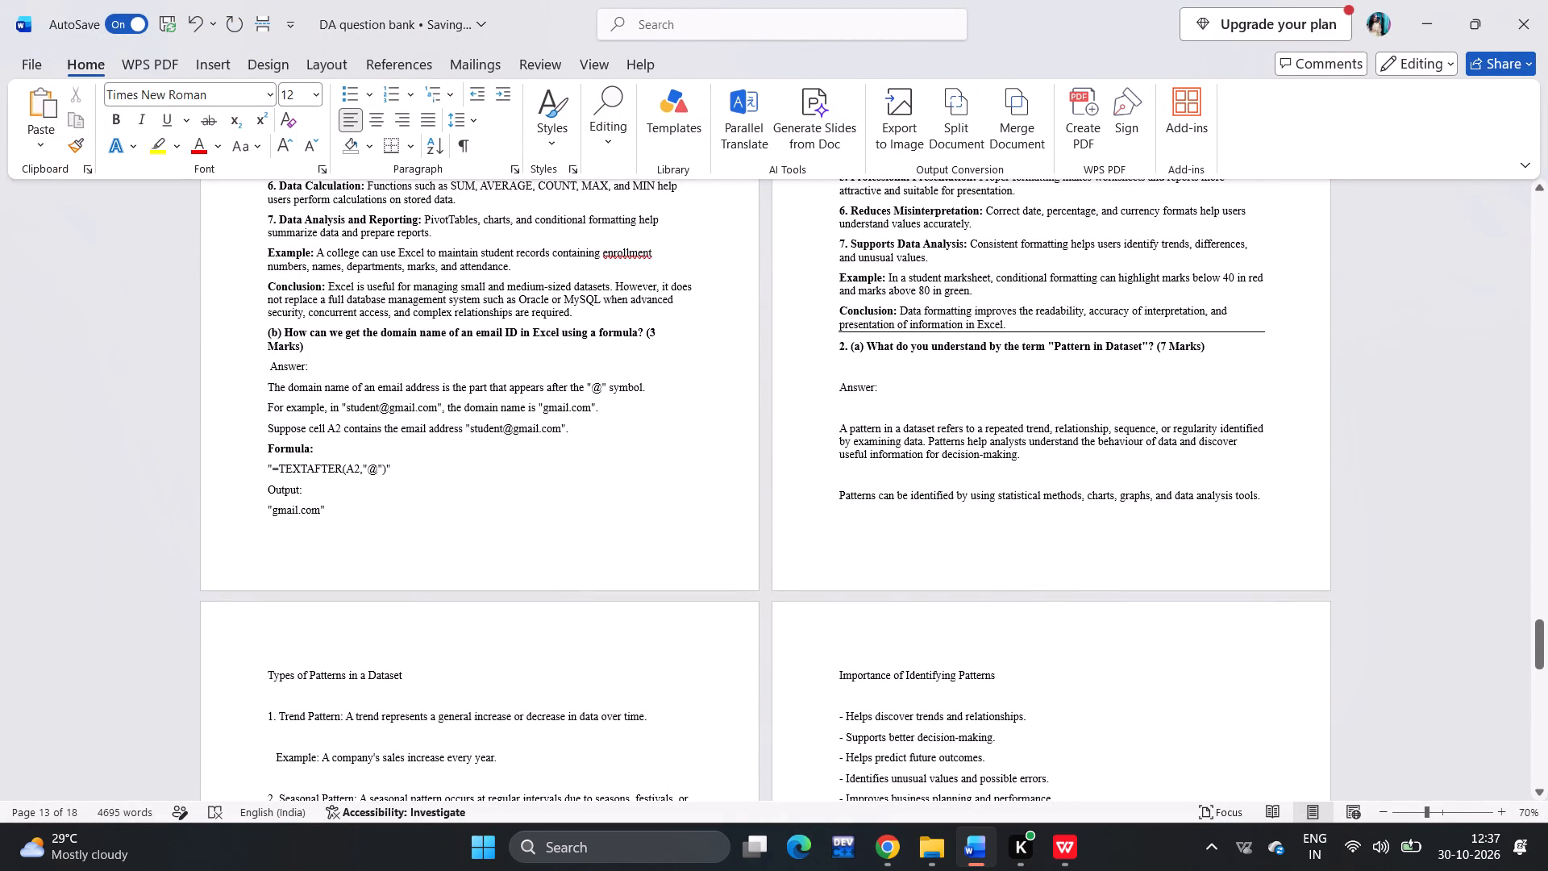
{"action": "left_click", "coordinate": [859, 377]}
{"action": "key", "text": "BackSpace"}
{"action": "key", "text": "BackSpace"}
{"action": "left_click", "coordinate": [888, 396]}
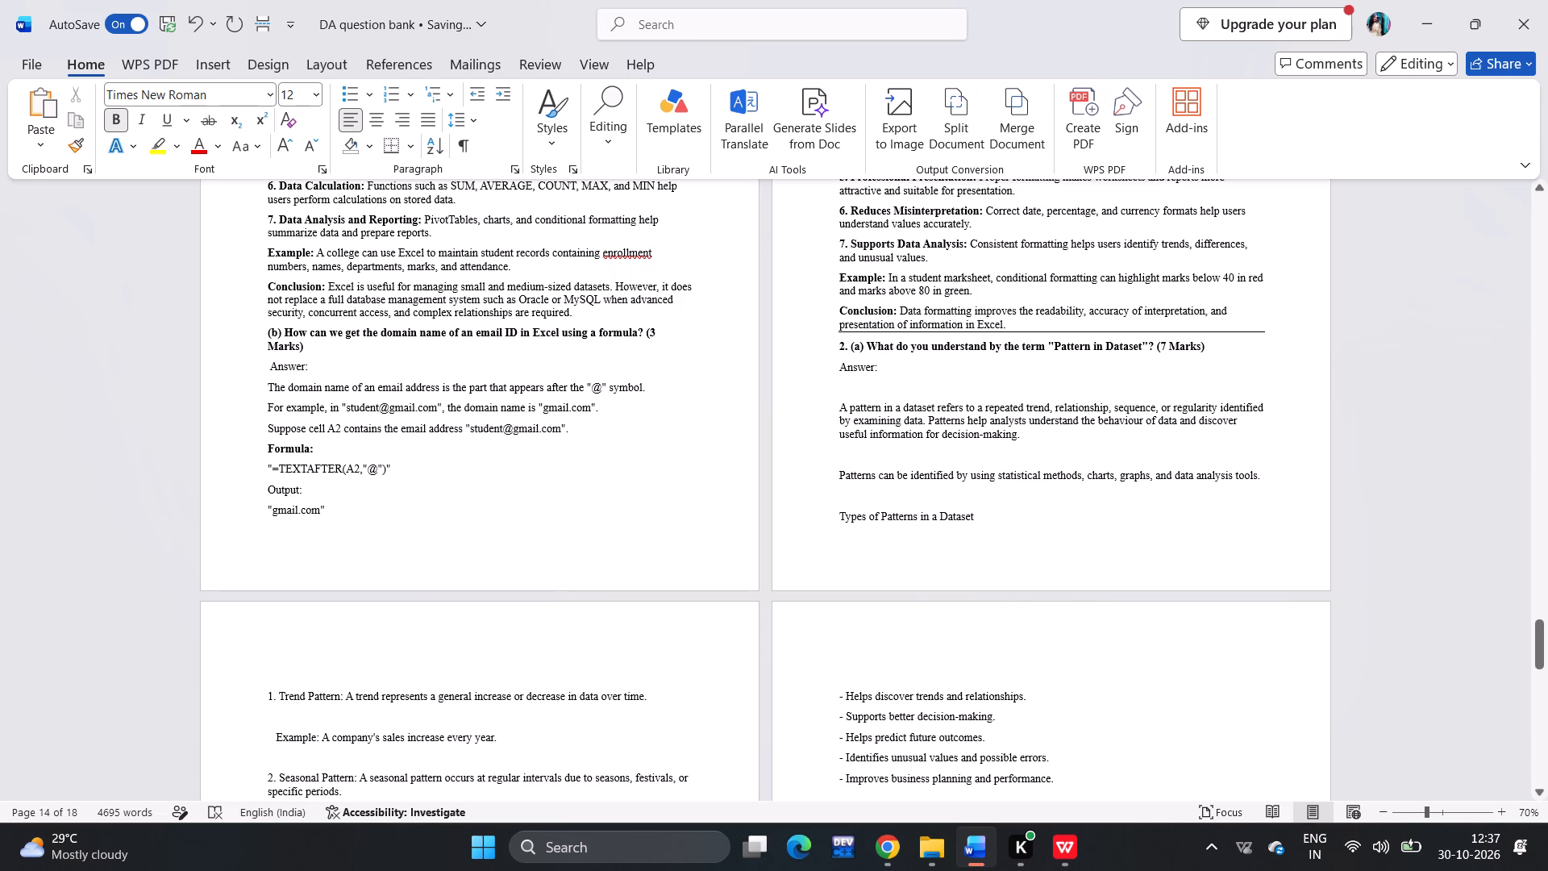
{"action": "key", "text": "BackSpace"}
{"action": "key", "text": "BackSpace"}
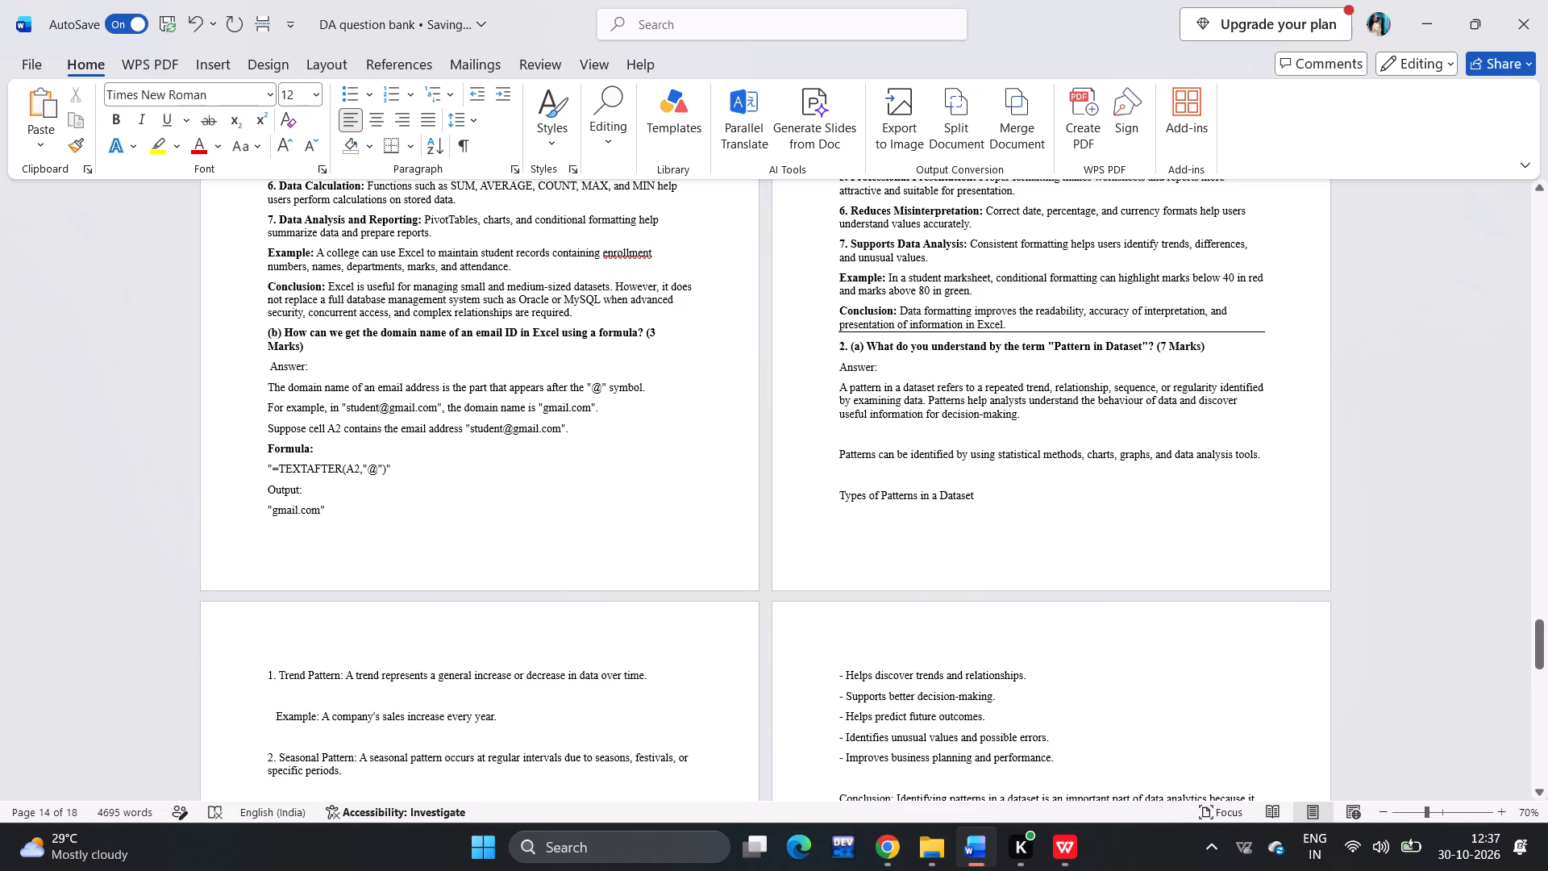
{"action": "left_click", "coordinate": [887, 445]}
{"action": "key", "text": "BackSpace"}
{"action": "key", "text": "BackSpace"}
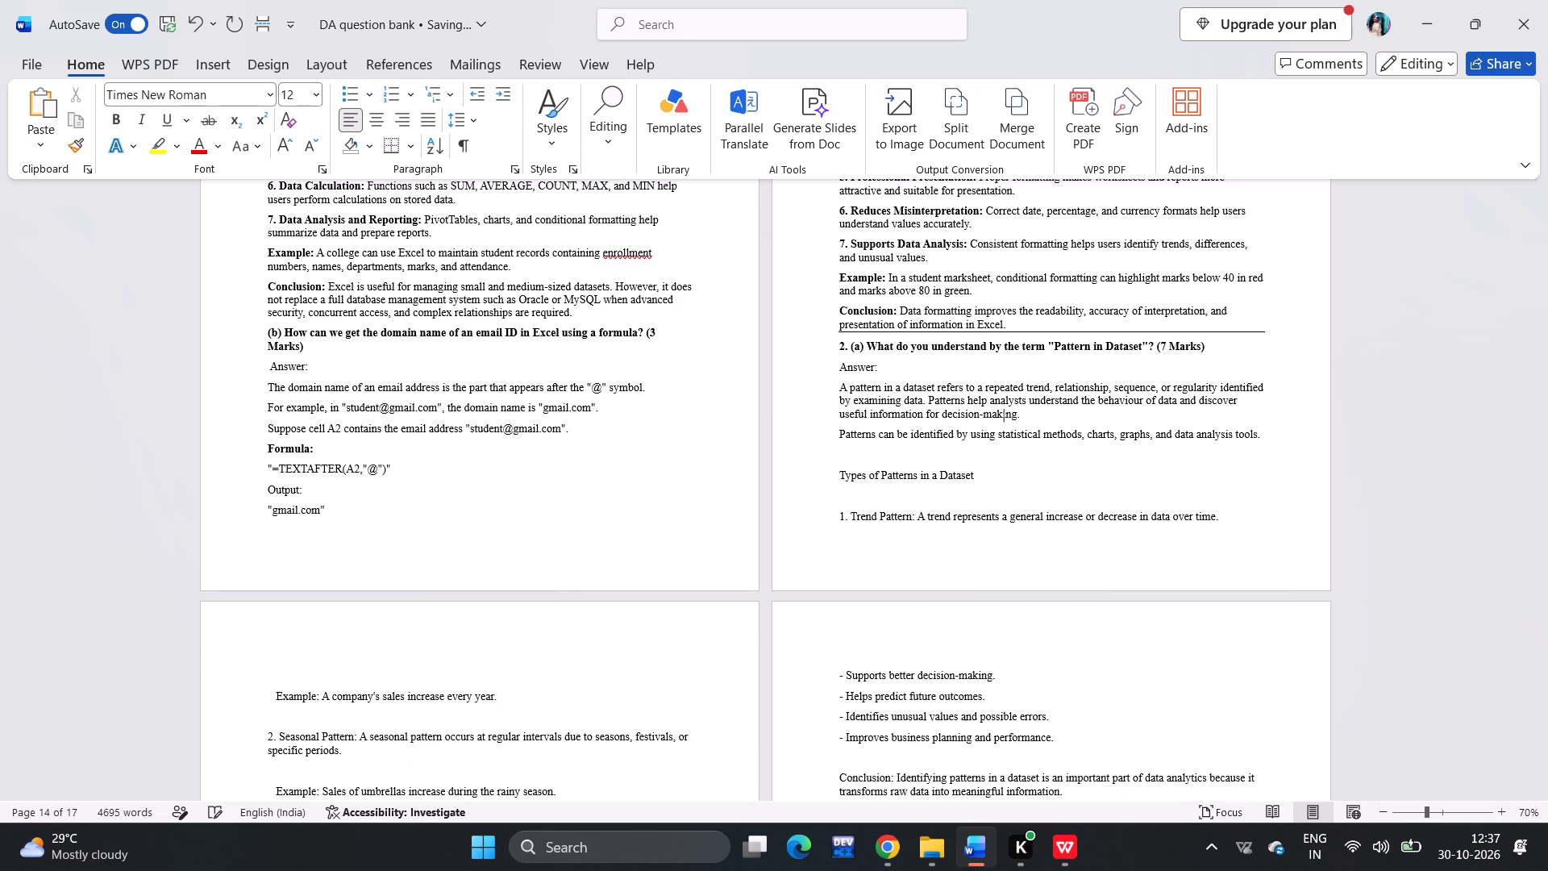
{"action": "left_click", "coordinate": [885, 456]}
{"action": "key", "text": "BackSpace"}
{"action": "key", "text": "BackSpace"}
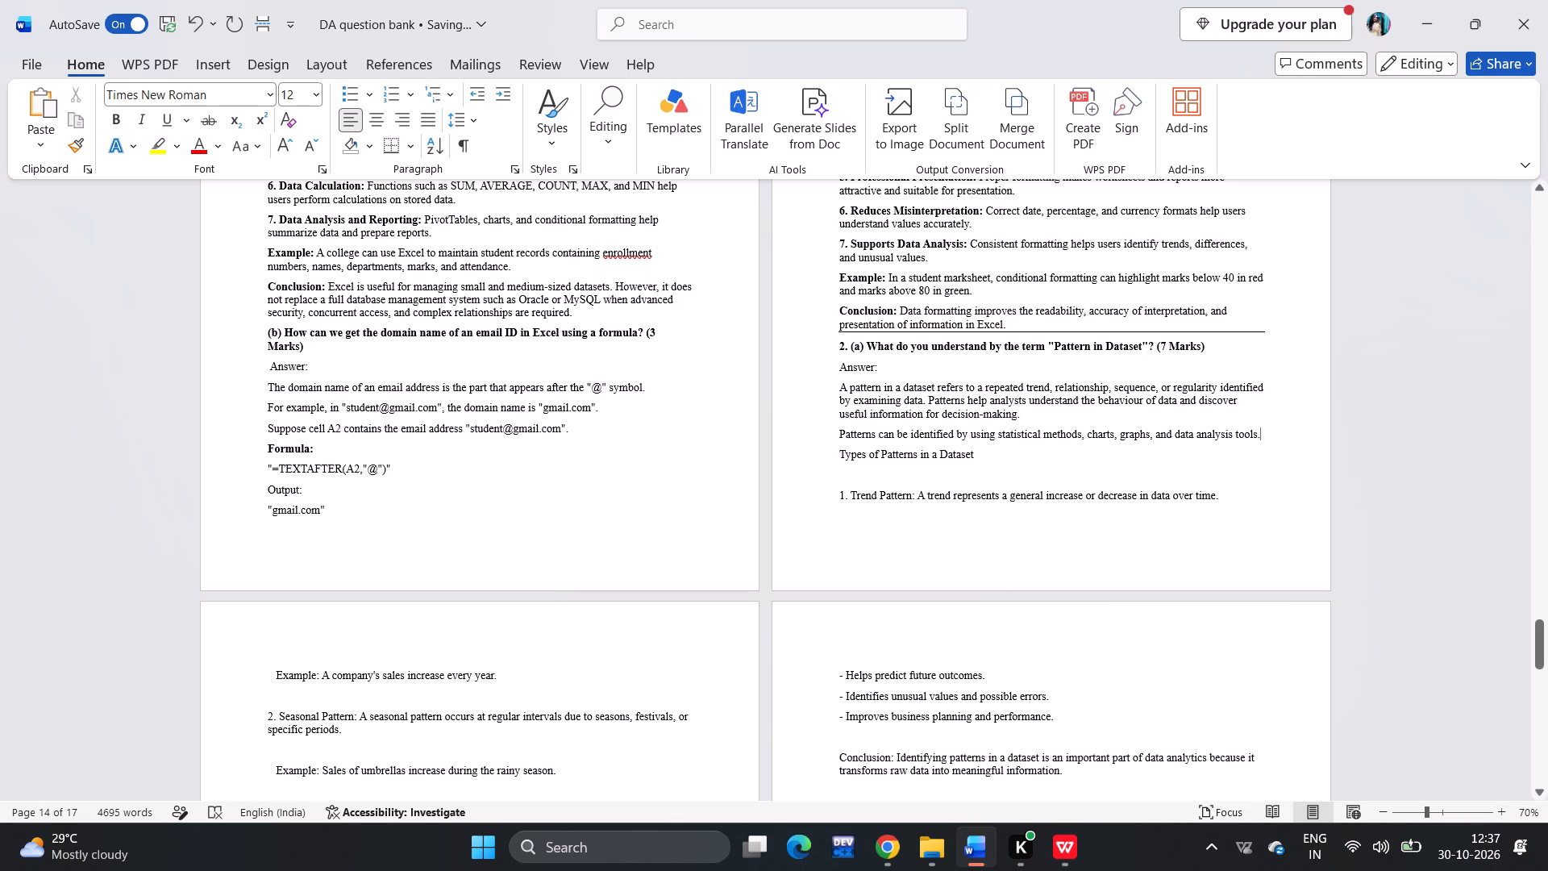
Add a colon after the "Types of Patterns in a Dataset" heading and make the whole heading bold.
{"action": "left_click", "coordinate": [980, 452]}
{"action": "key", "text": "shift+colon"}
{"action": "left_click_drag", "start_coordinate": [980, 452], "coordinate": [840, 460]}
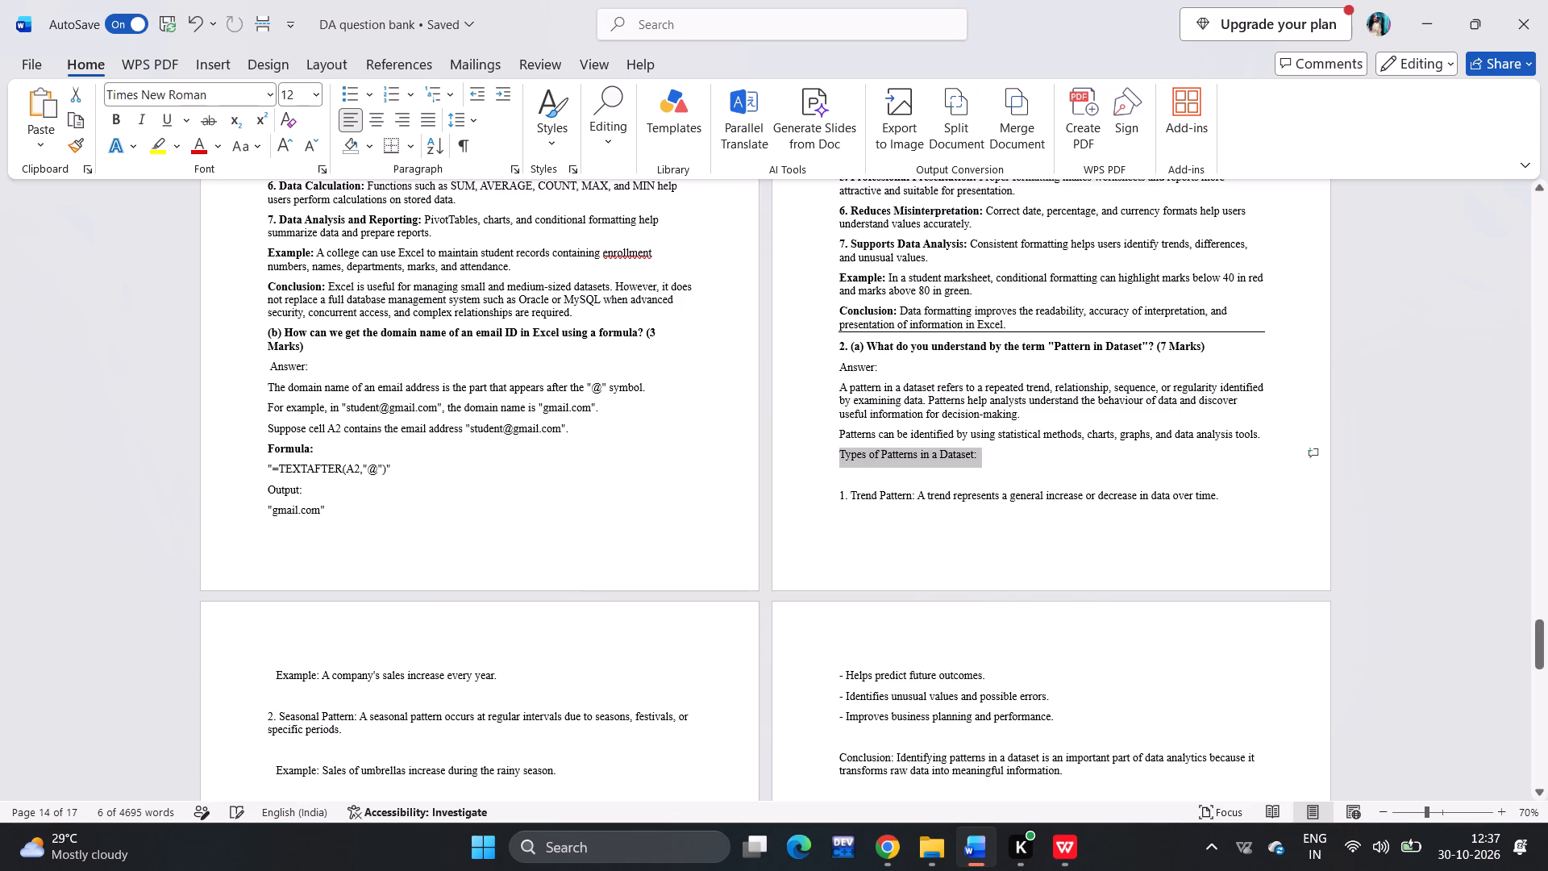
{"action": "left_click", "coordinate": [108, 120]}
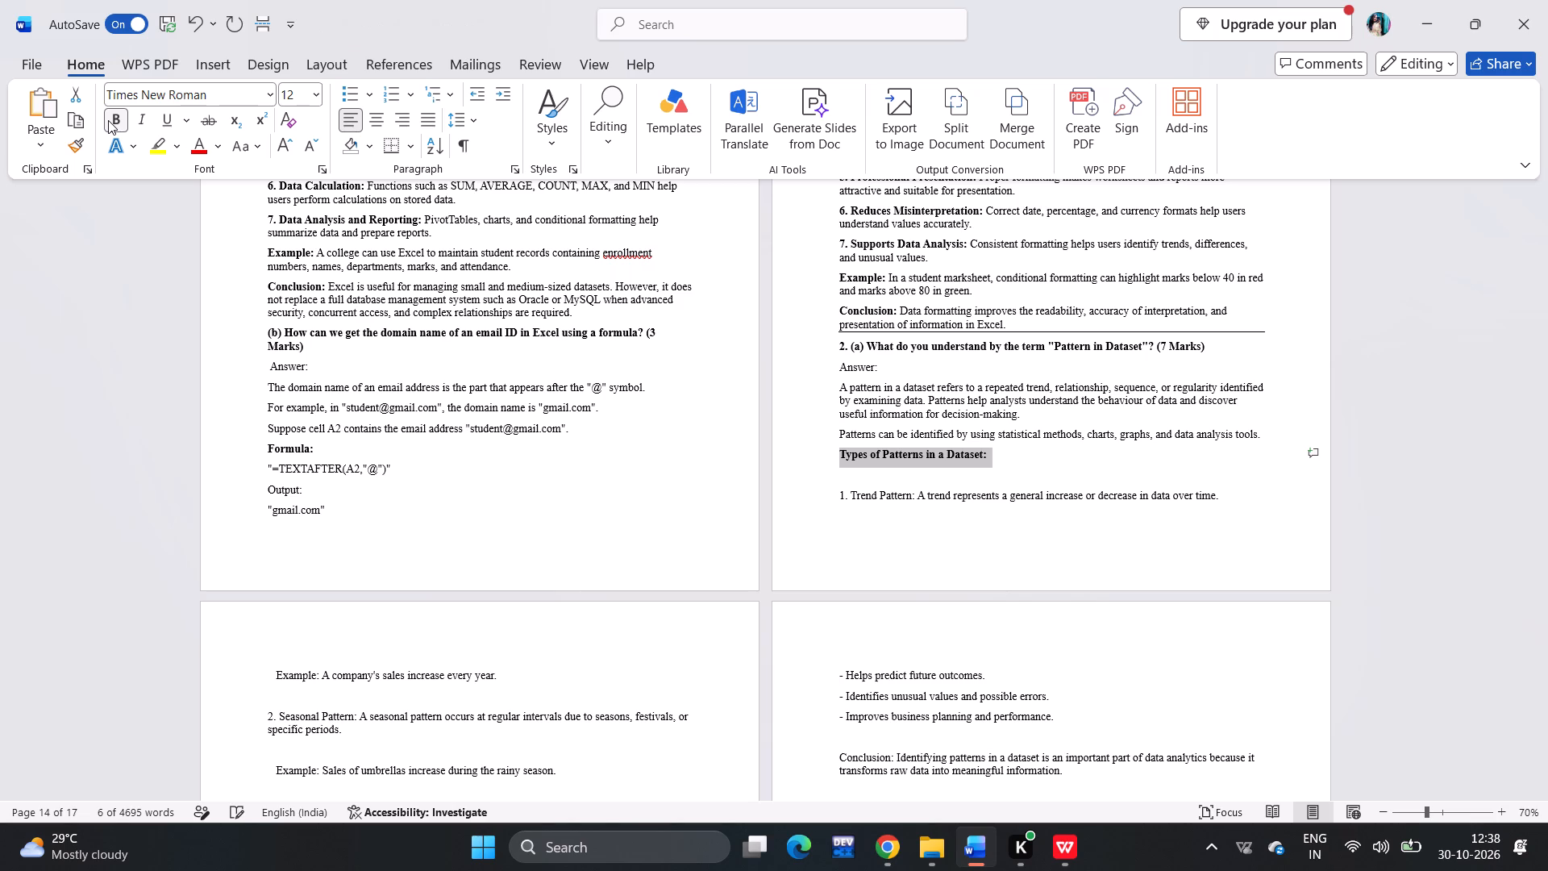
Remove the blank lines below the "Types of Patterns in a Dataset:" heading and between the Trend Pattern item and its example.
{"action": "left_click", "coordinate": [963, 484]}
{"action": "key", "text": "BackSpace"}
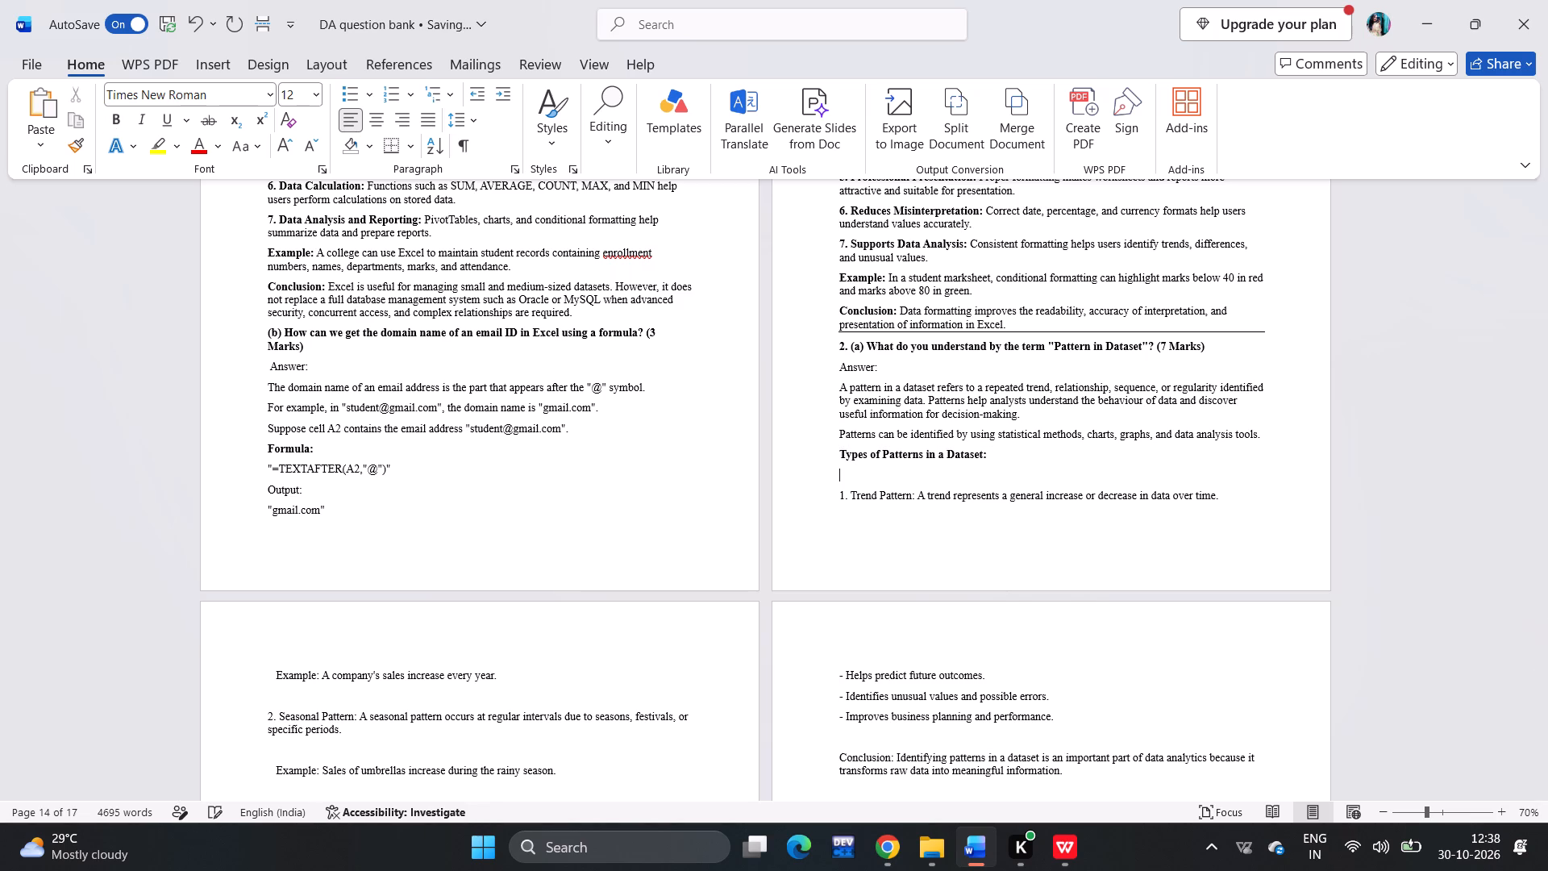
{"action": "key", "text": "BackSpace"}
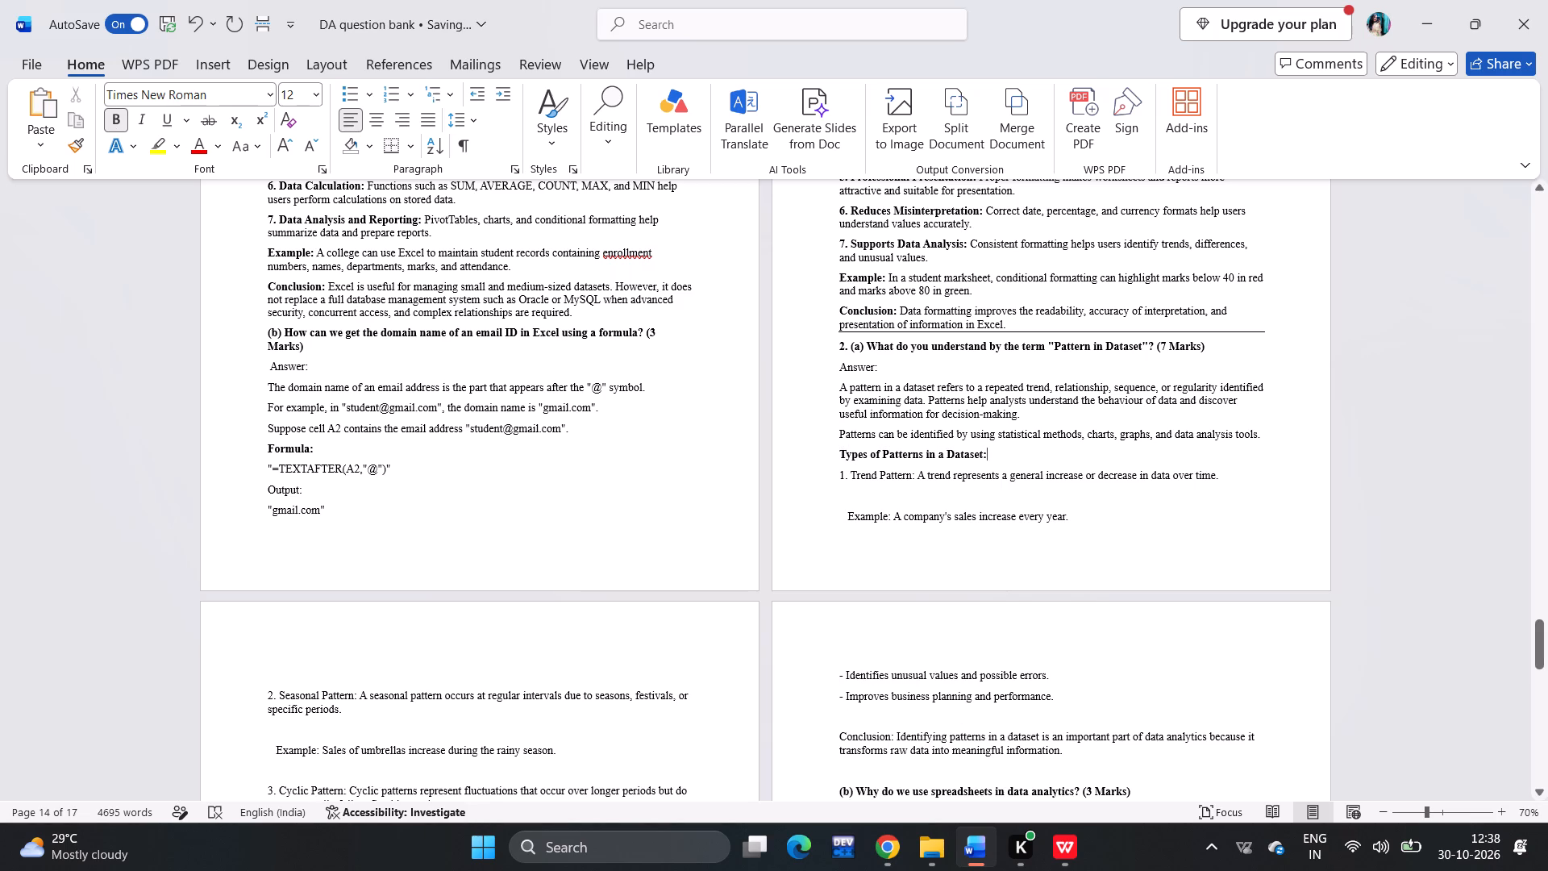
{"action": "left_click", "coordinate": [967, 510]}
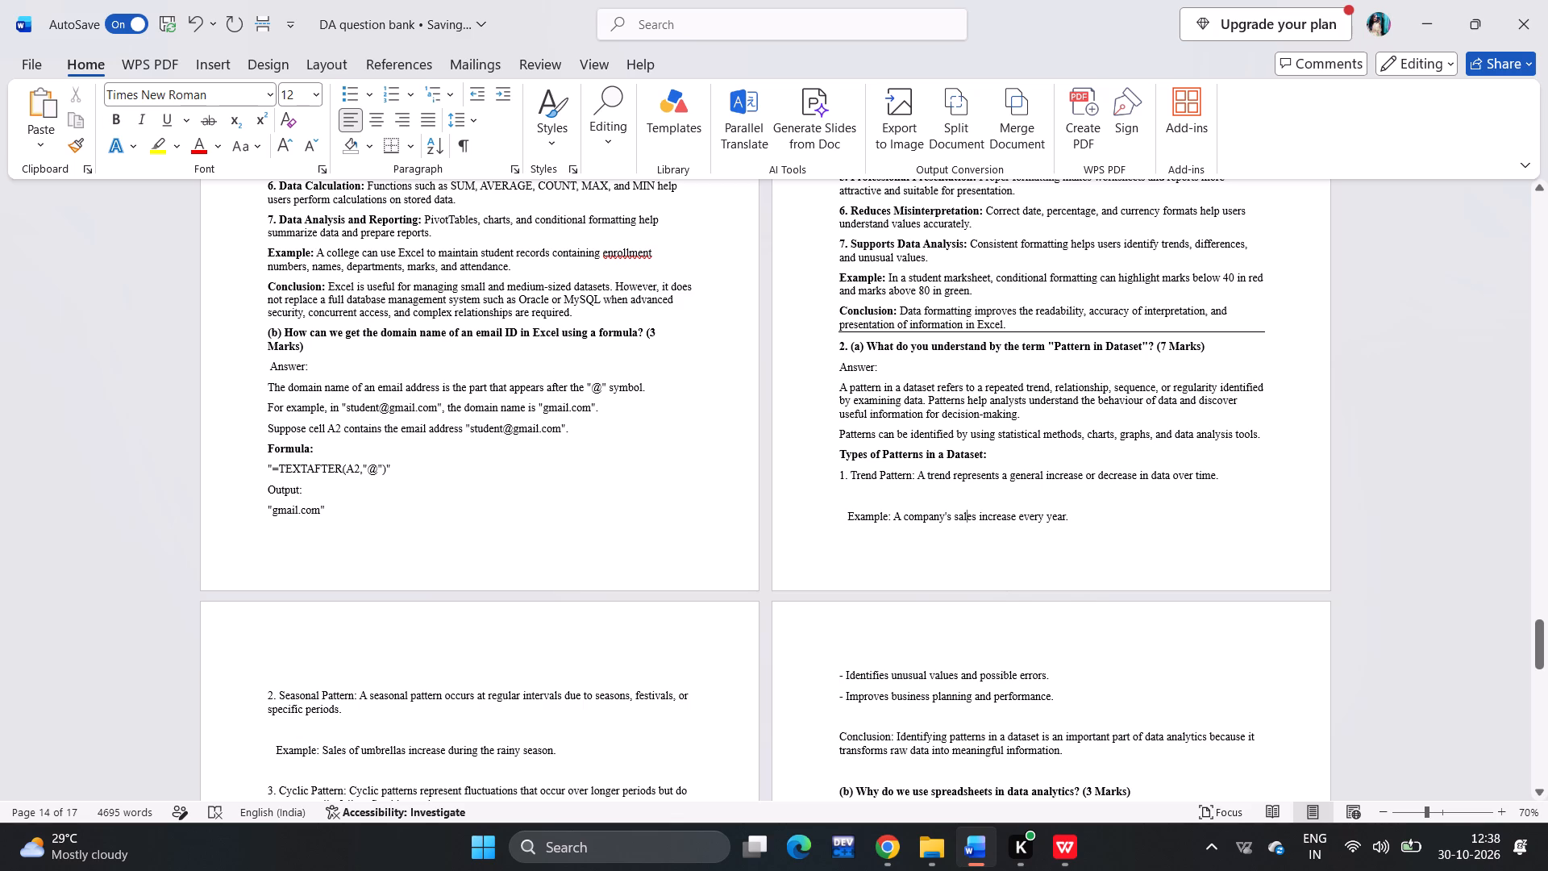
{"action": "left_click", "coordinate": [968, 496]}
{"action": "key", "text": "BackSpace"}
{"action": "key", "text": "BackSpace"}
{"action": "key", "text": "BackSpace"}
{"action": "key", "text": "BackSpace"}
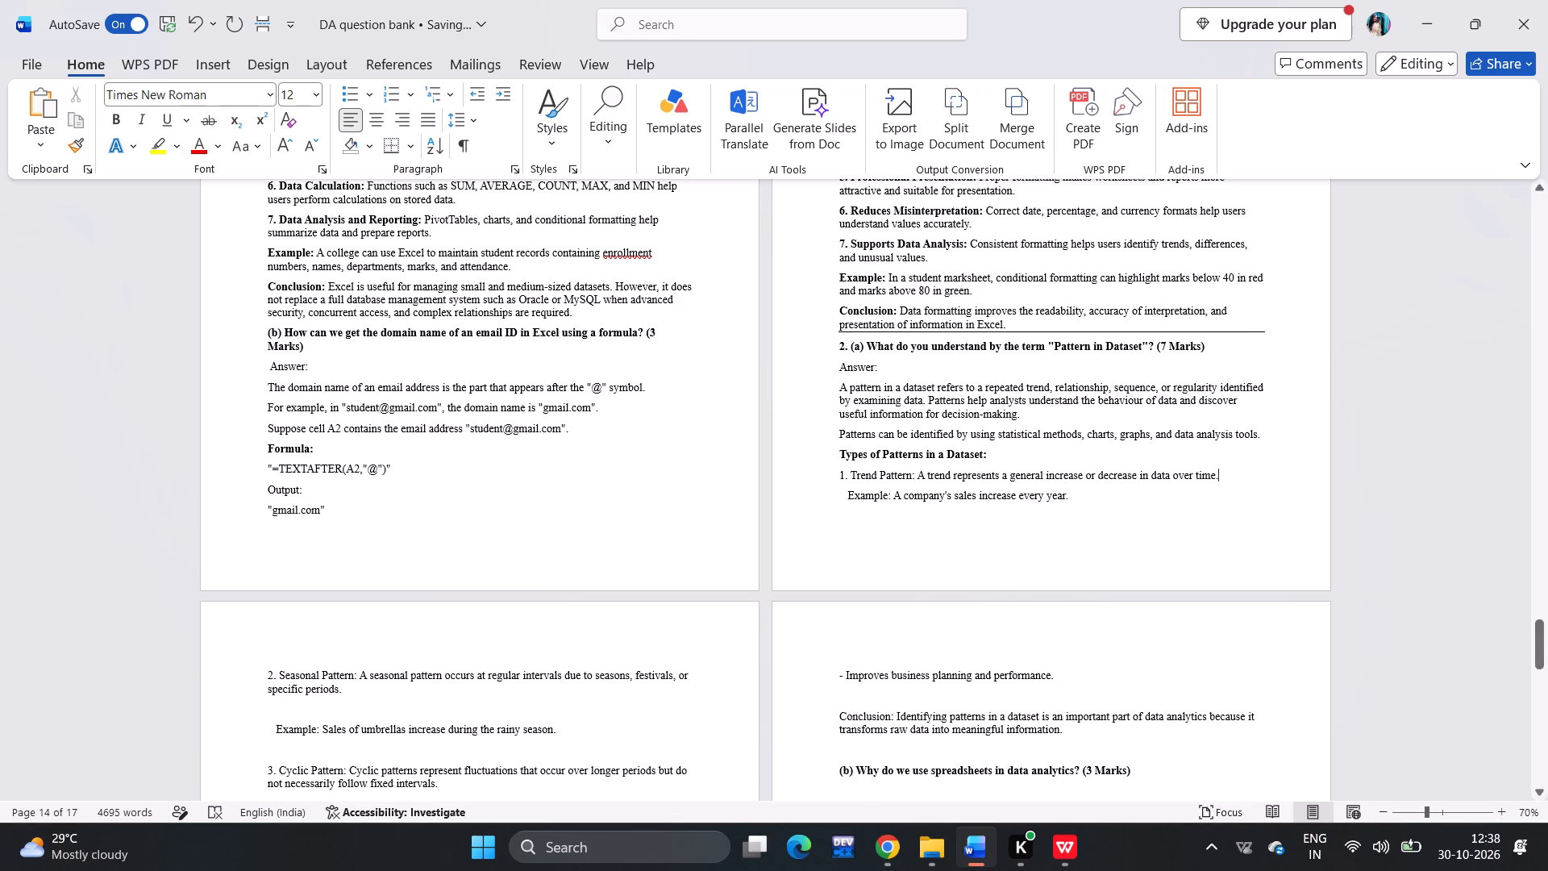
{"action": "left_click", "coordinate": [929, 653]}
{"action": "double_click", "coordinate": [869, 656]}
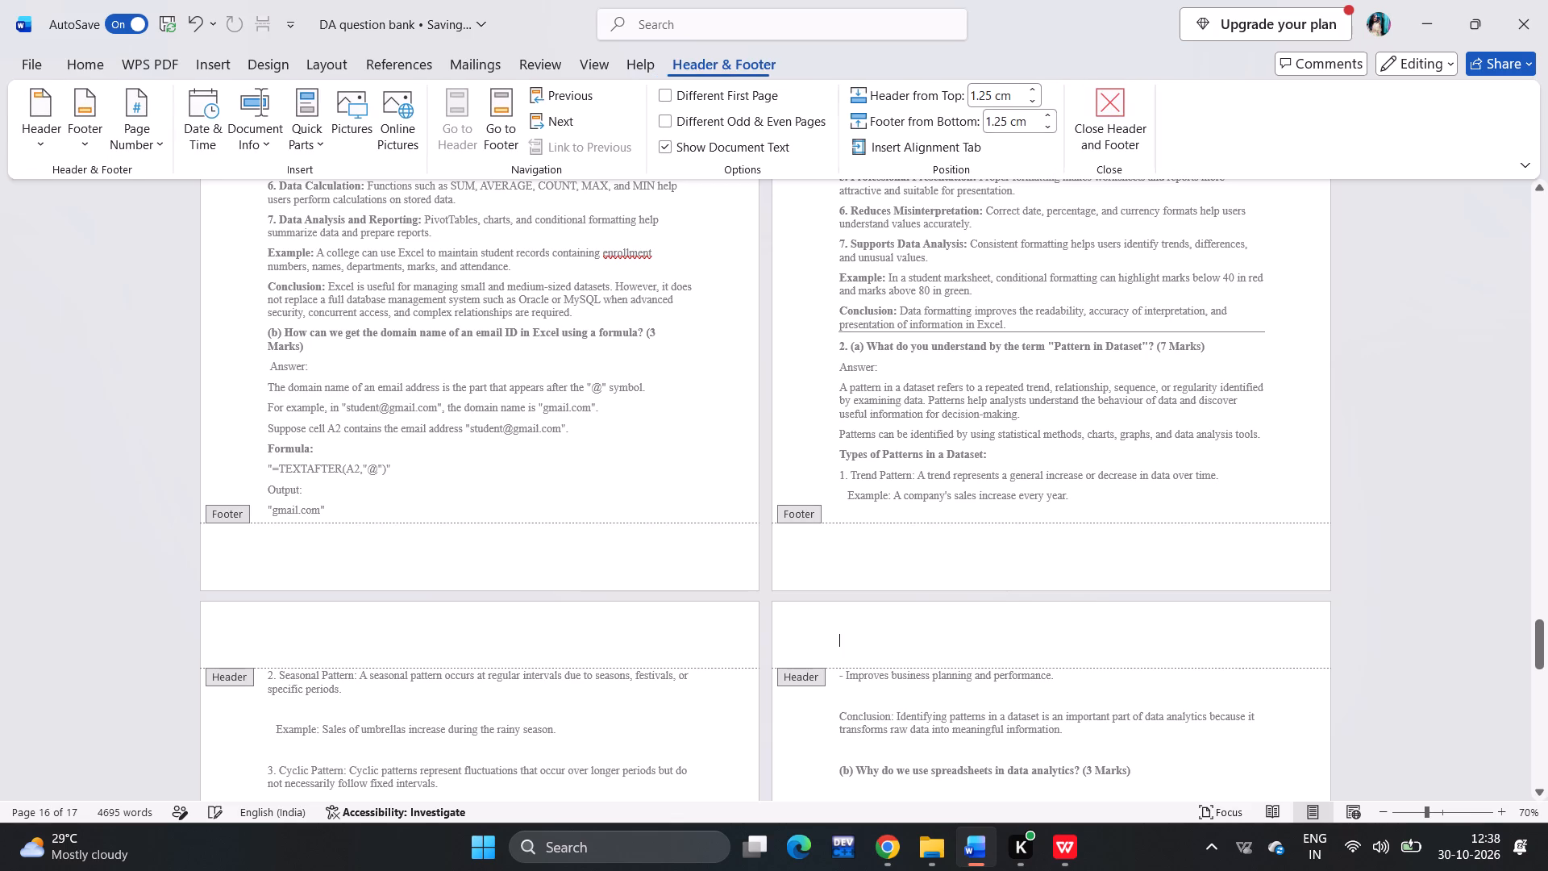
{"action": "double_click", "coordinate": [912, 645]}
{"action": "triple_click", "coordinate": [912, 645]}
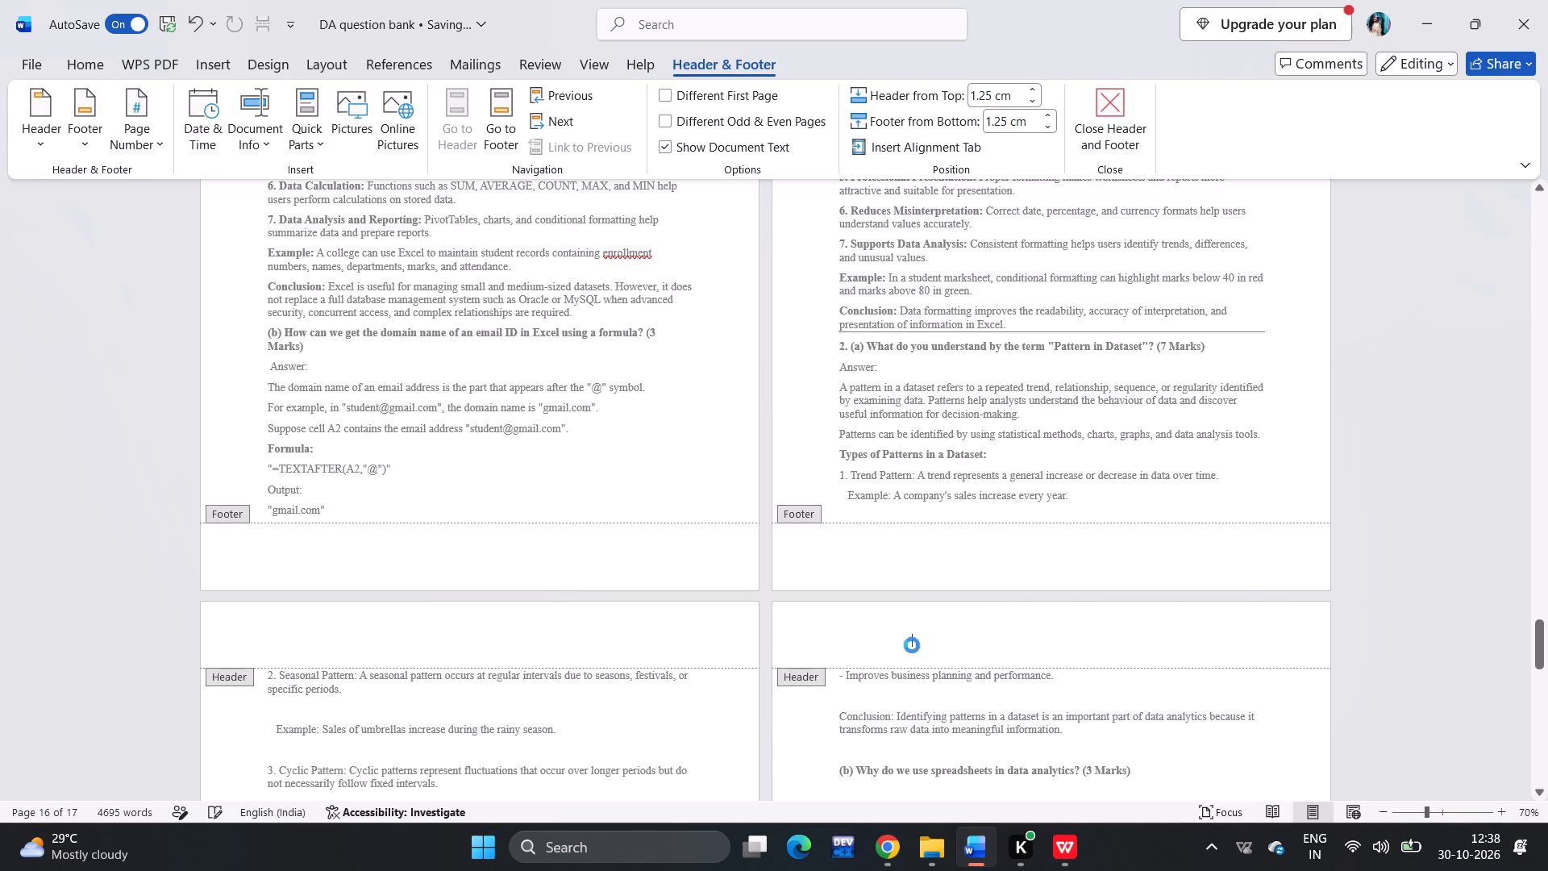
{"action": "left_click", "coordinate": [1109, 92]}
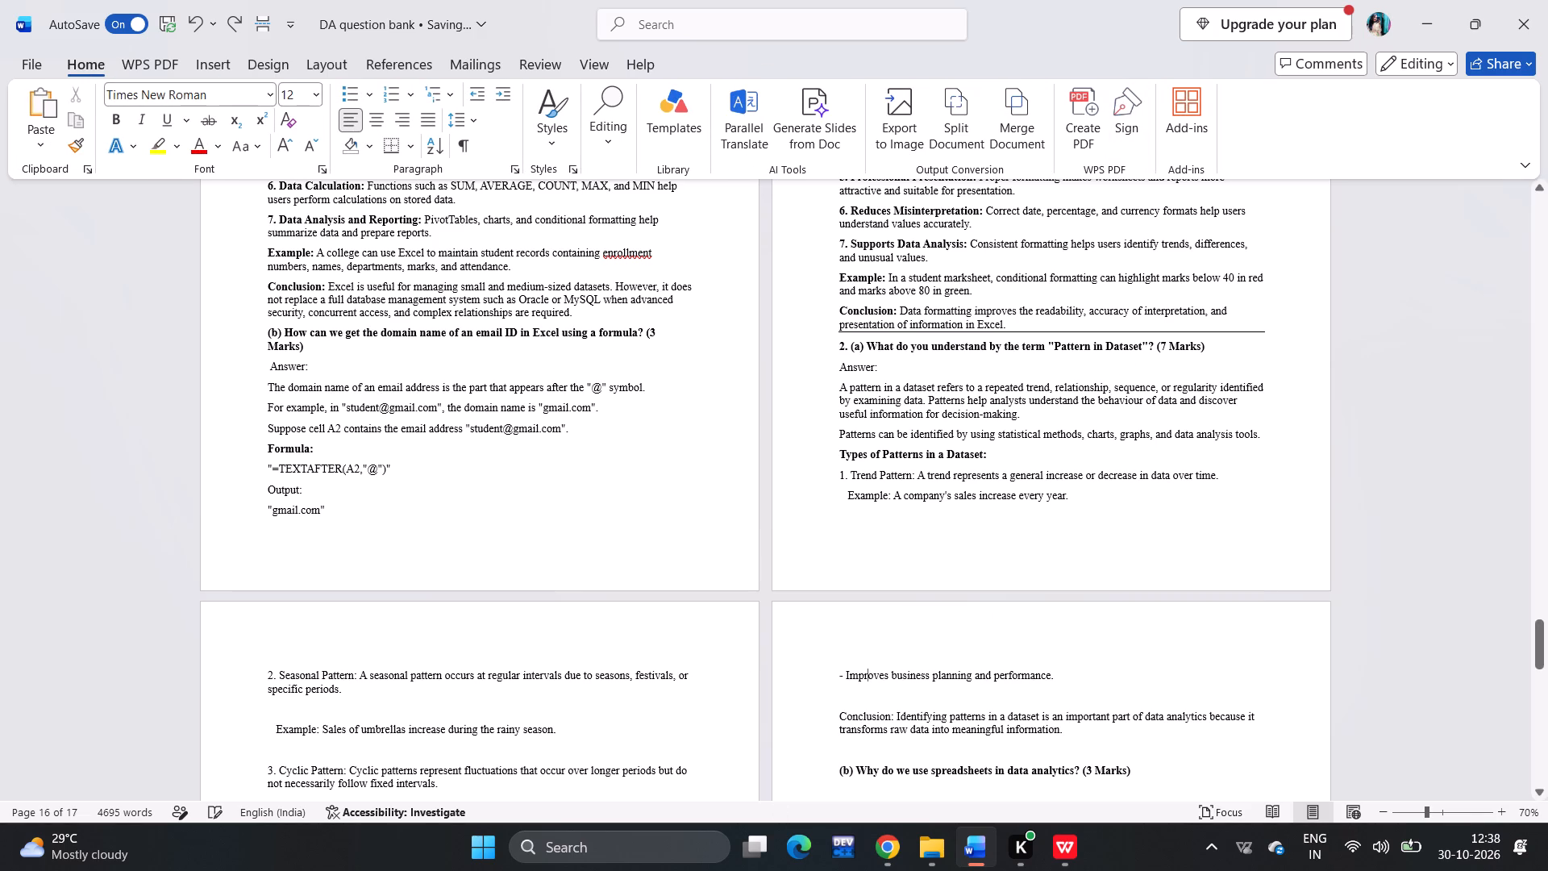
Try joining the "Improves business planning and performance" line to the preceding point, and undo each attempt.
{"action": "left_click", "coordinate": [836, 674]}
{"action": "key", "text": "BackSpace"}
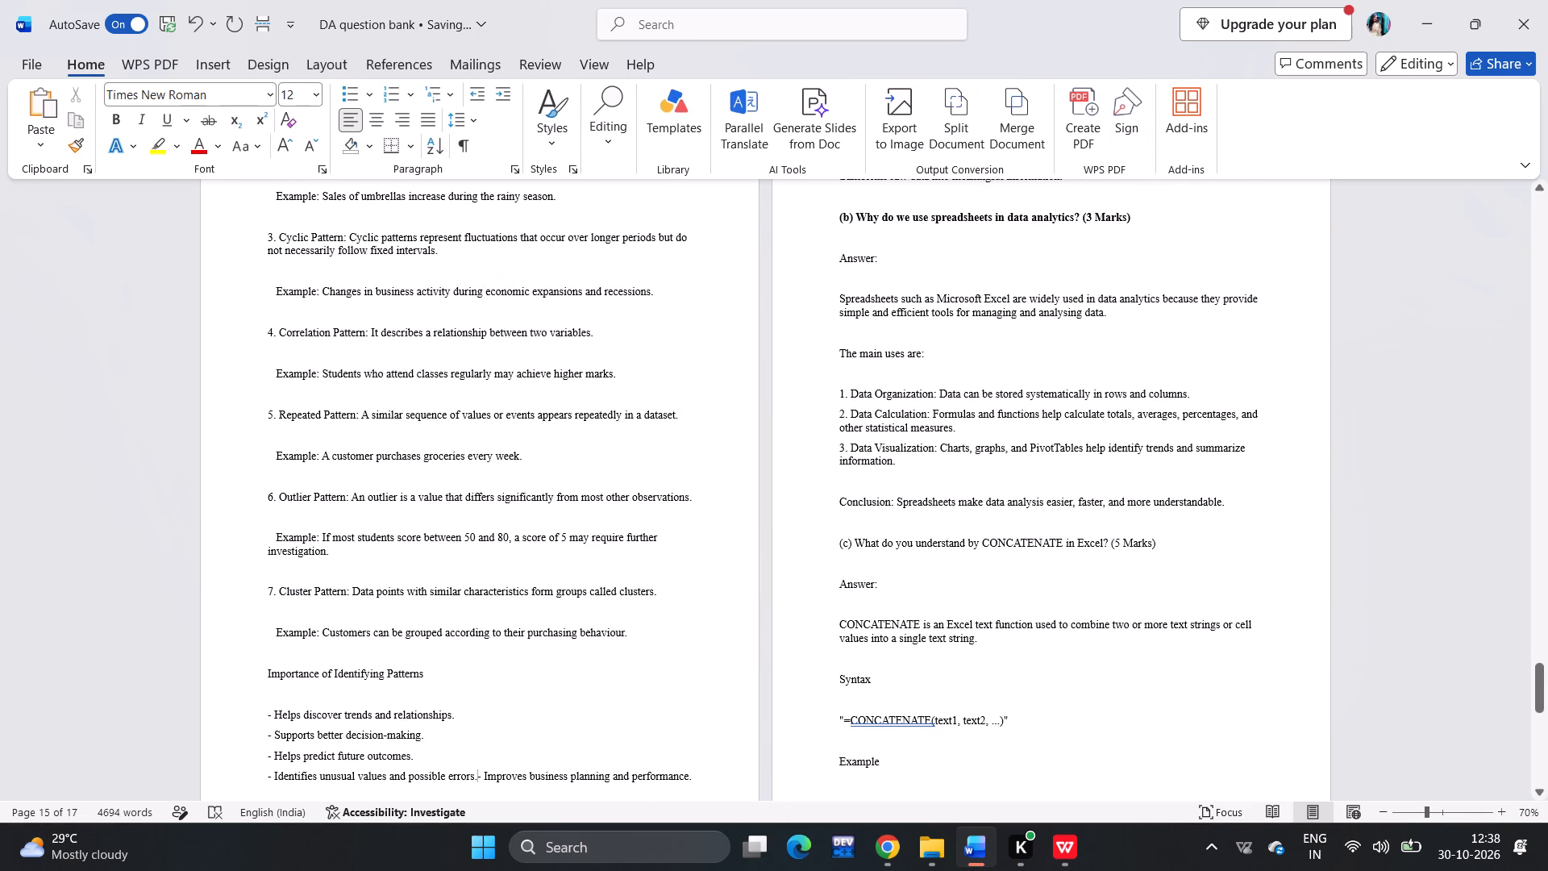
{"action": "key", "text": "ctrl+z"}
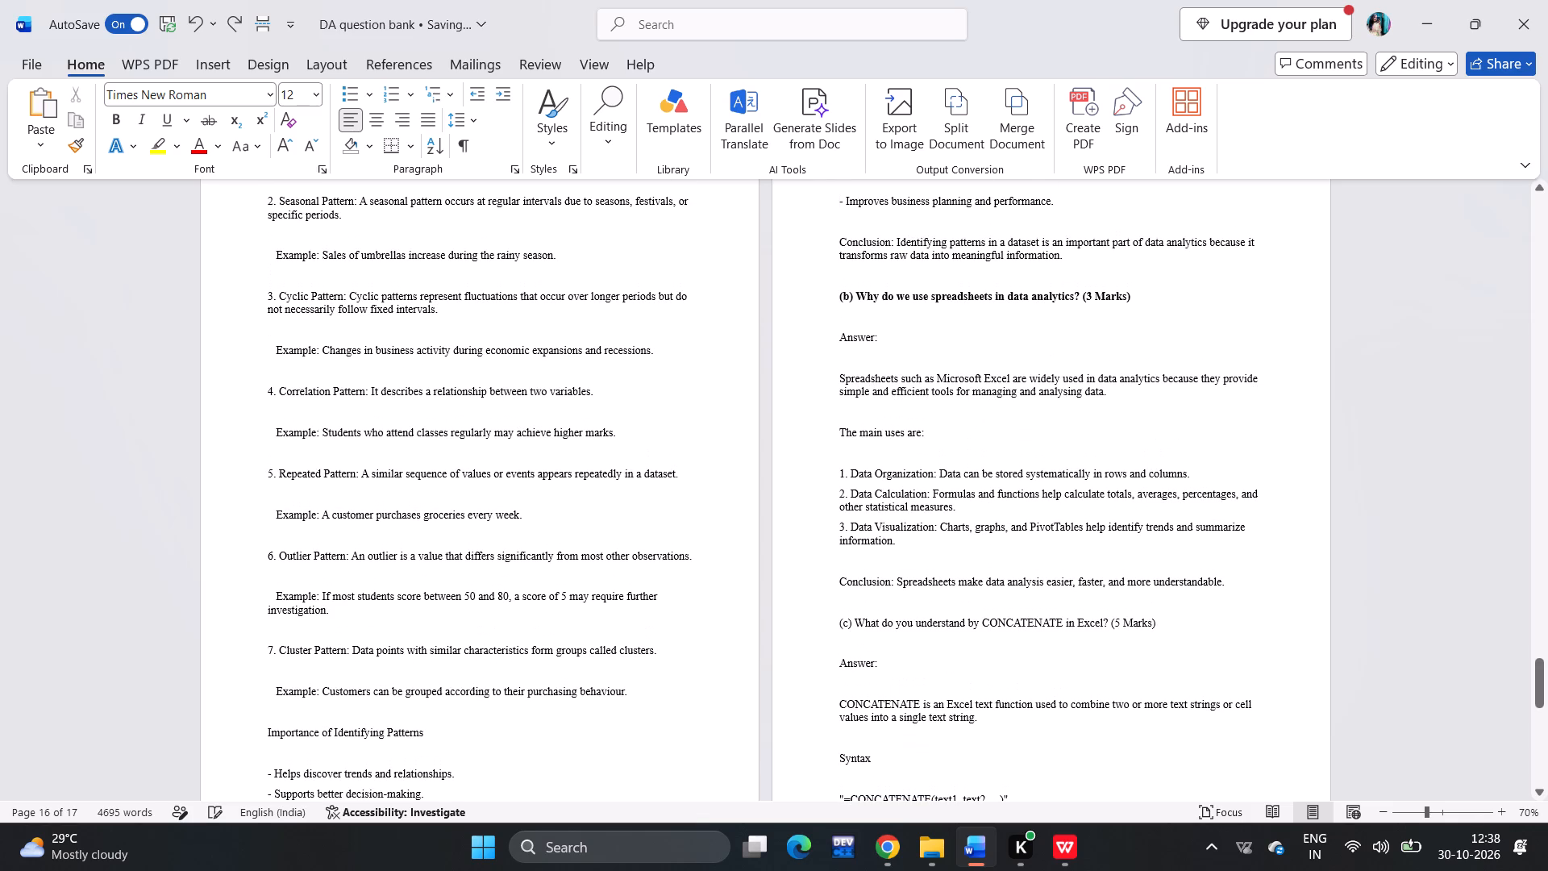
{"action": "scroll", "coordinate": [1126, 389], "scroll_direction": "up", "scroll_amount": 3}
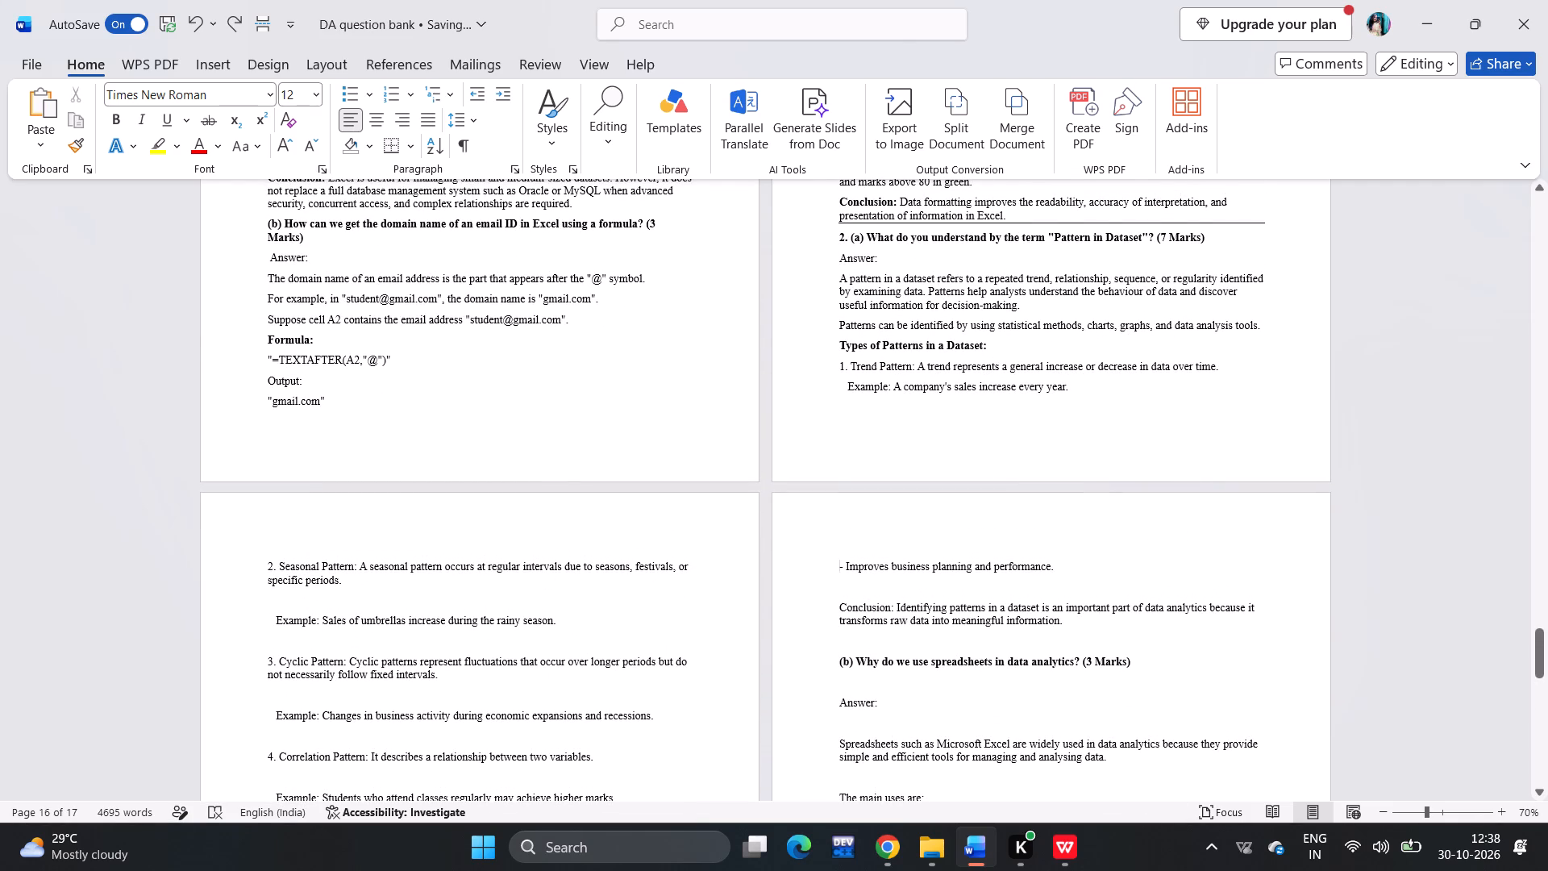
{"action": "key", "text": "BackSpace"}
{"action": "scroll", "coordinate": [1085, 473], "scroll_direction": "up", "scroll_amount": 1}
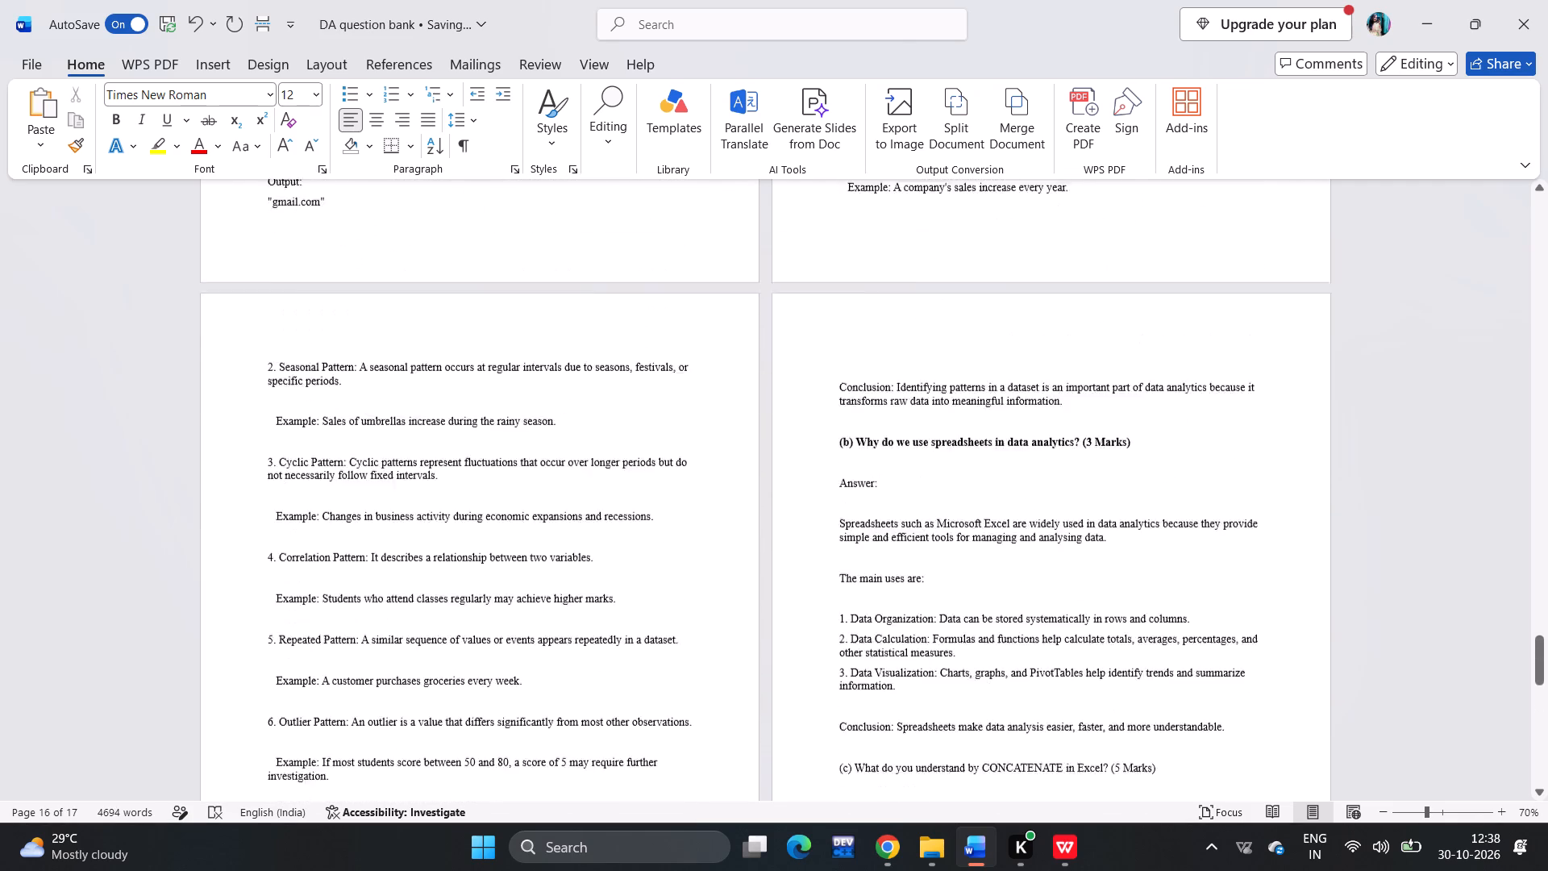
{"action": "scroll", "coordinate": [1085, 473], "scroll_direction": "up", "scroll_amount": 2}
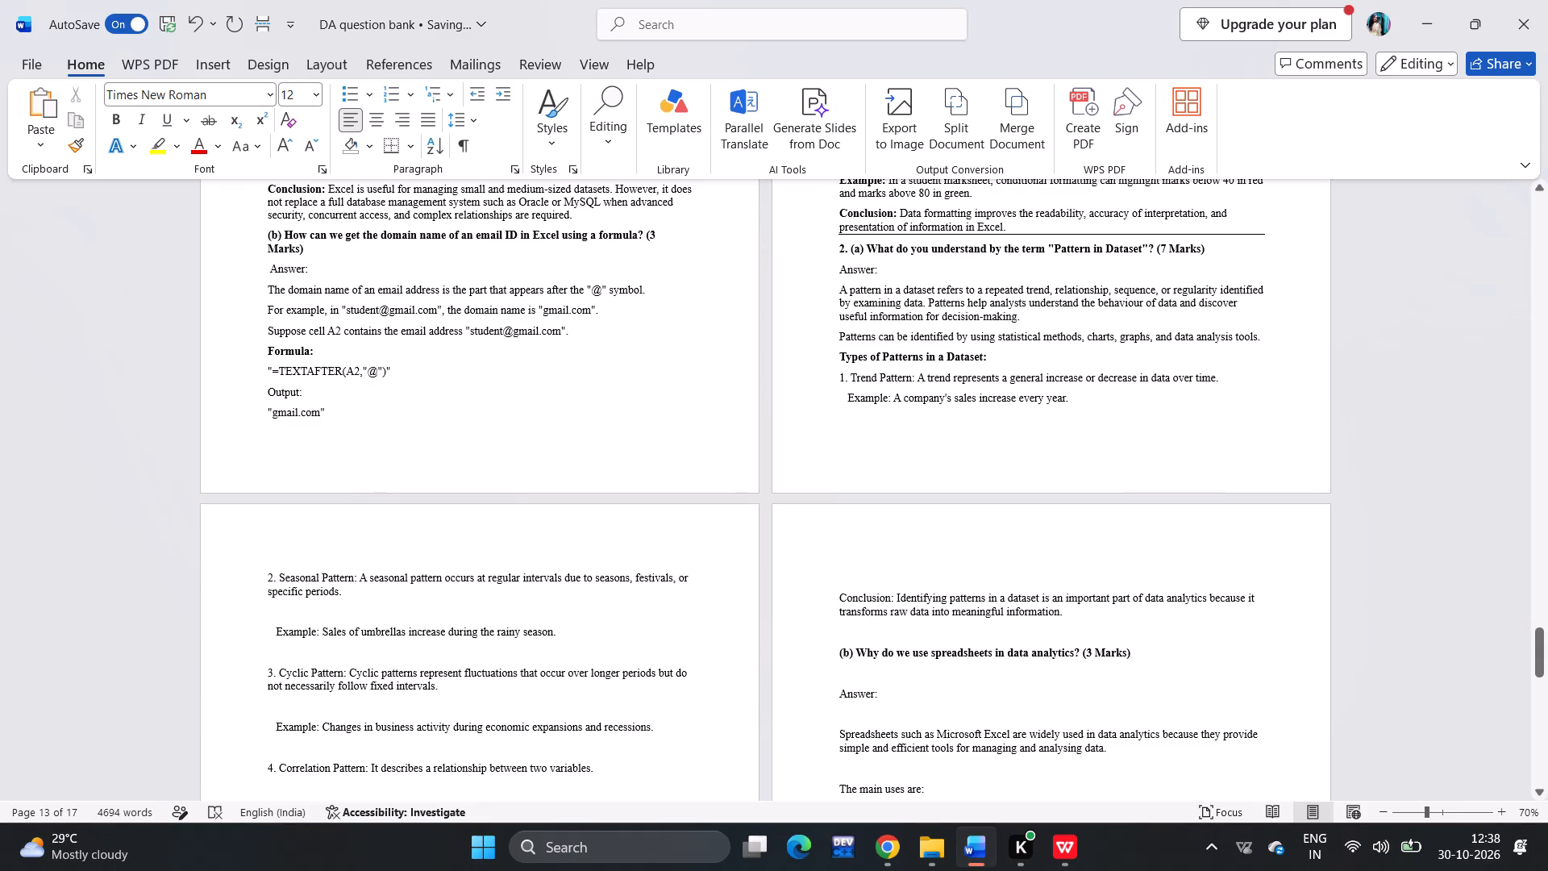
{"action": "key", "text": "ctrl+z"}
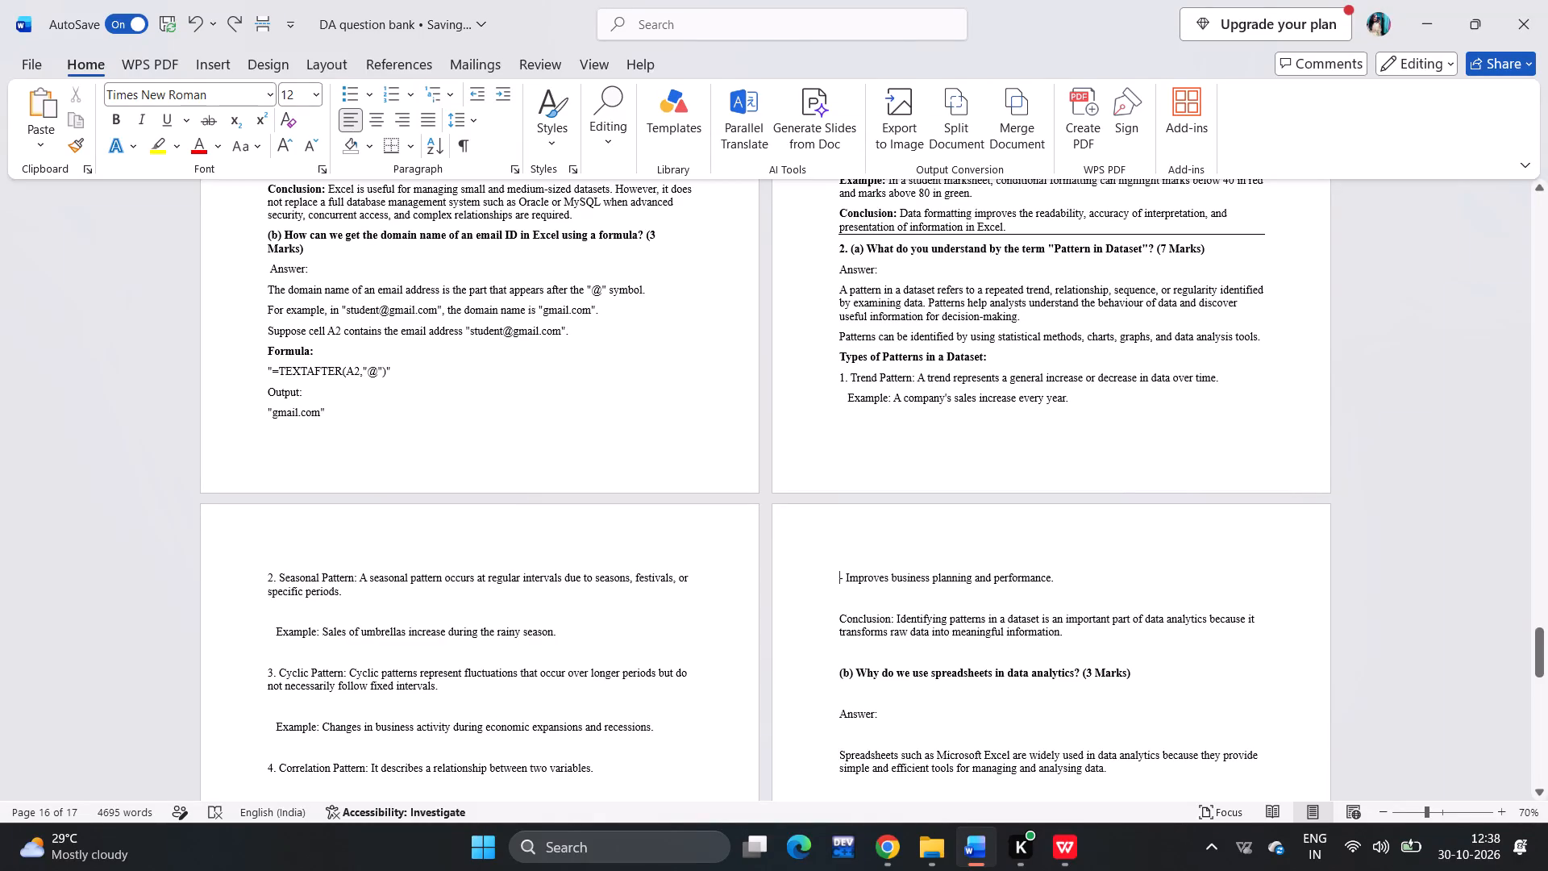
Bold the "Example:" label under Trend Pattern and the "Conclusion:" label of question 2 (a).
{"action": "left_click_drag", "start_coordinate": [894, 402], "coordinate": [851, 401]}
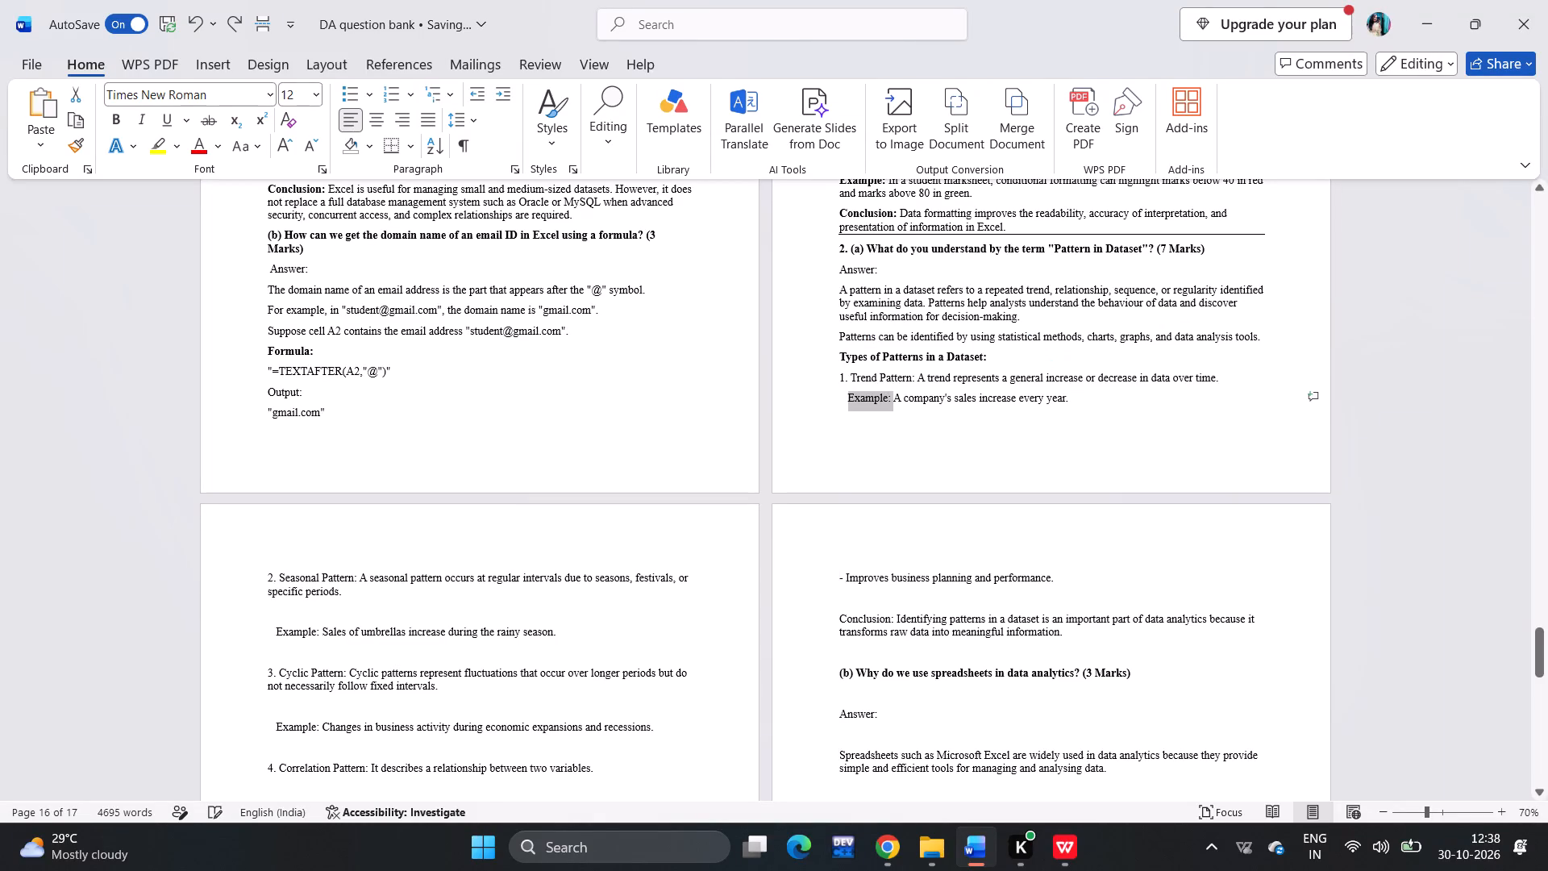
{"action": "left_click", "coordinate": [117, 131]}
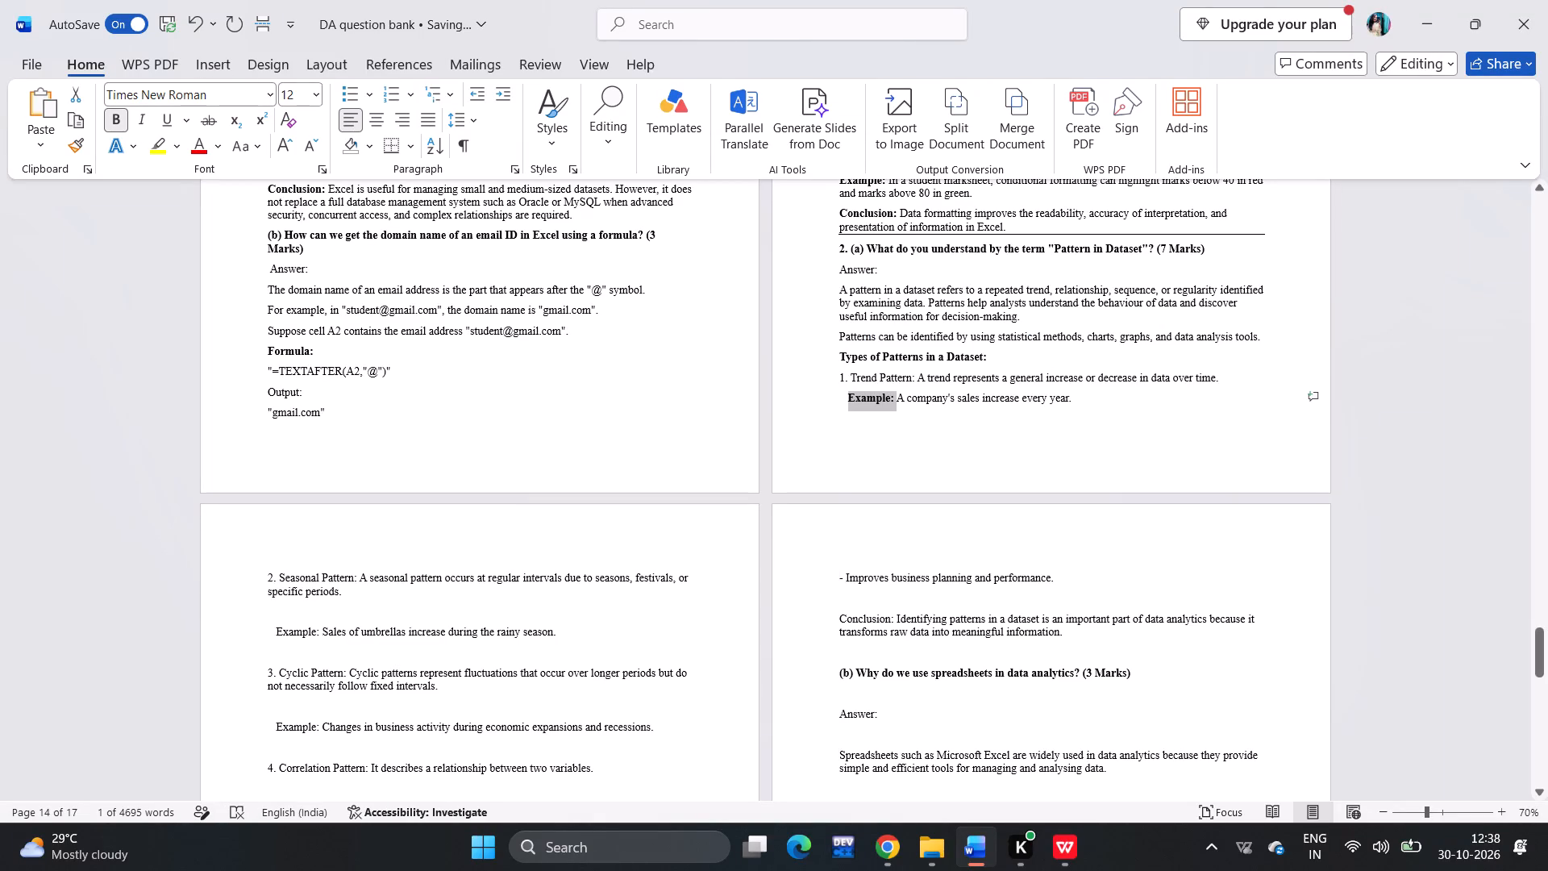
{"action": "left_click_drag", "start_coordinate": [893, 615], "coordinate": [854, 609]}
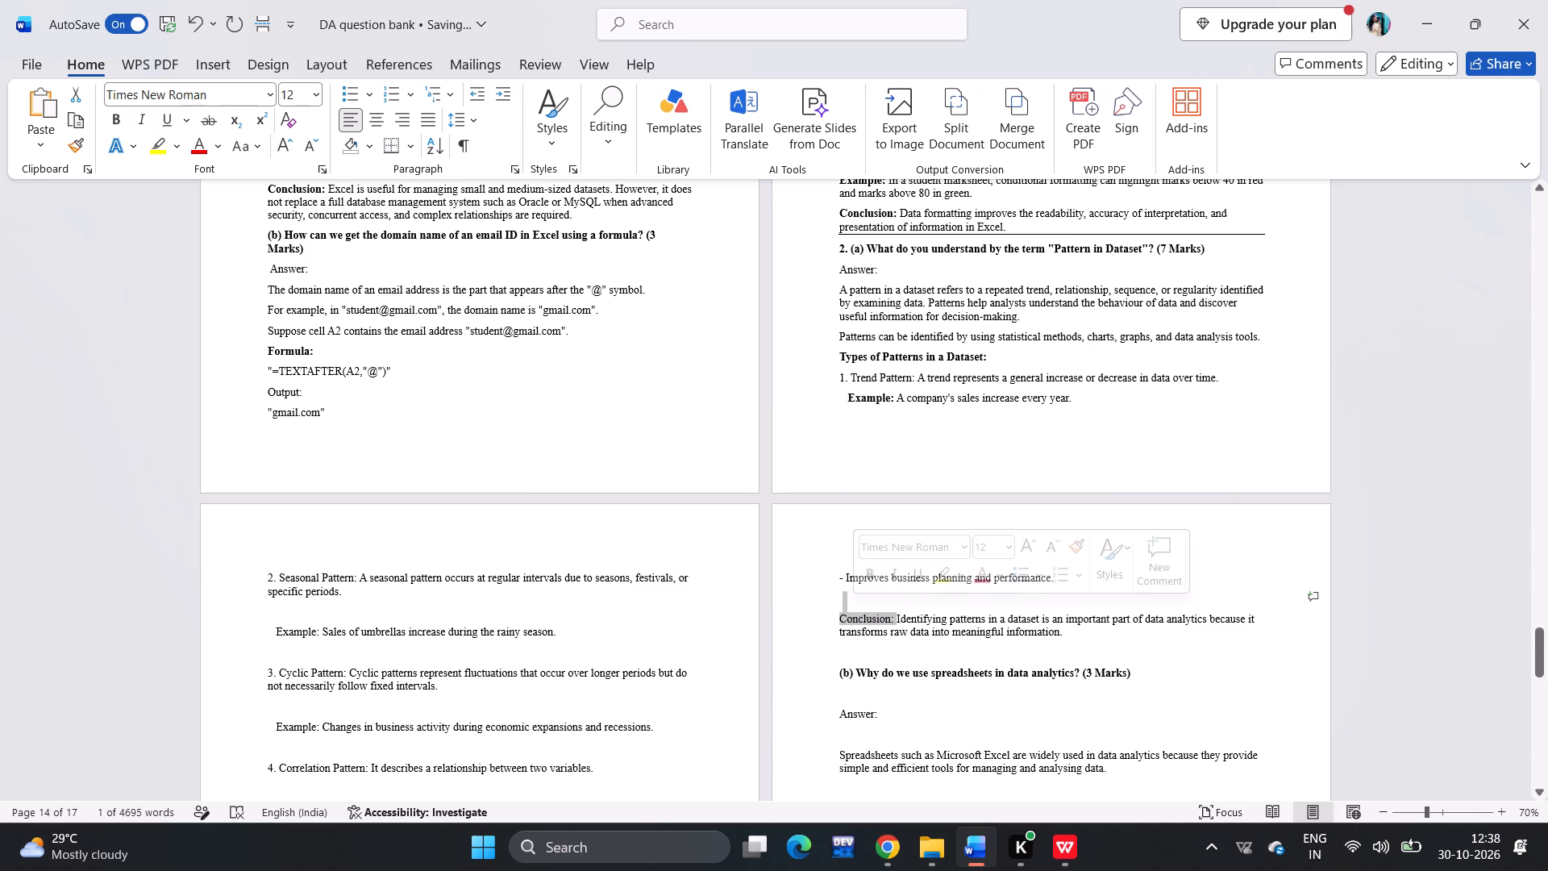
{"action": "left_click", "coordinate": [110, 119]}
Remove the blank line between "Improves business planning and performance." and the "Conclusion:" paragraph of question 2 (a).
{"action": "scroll", "coordinate": [1042, 689], "scroll_direction": "down", "scroll_amount": 1}
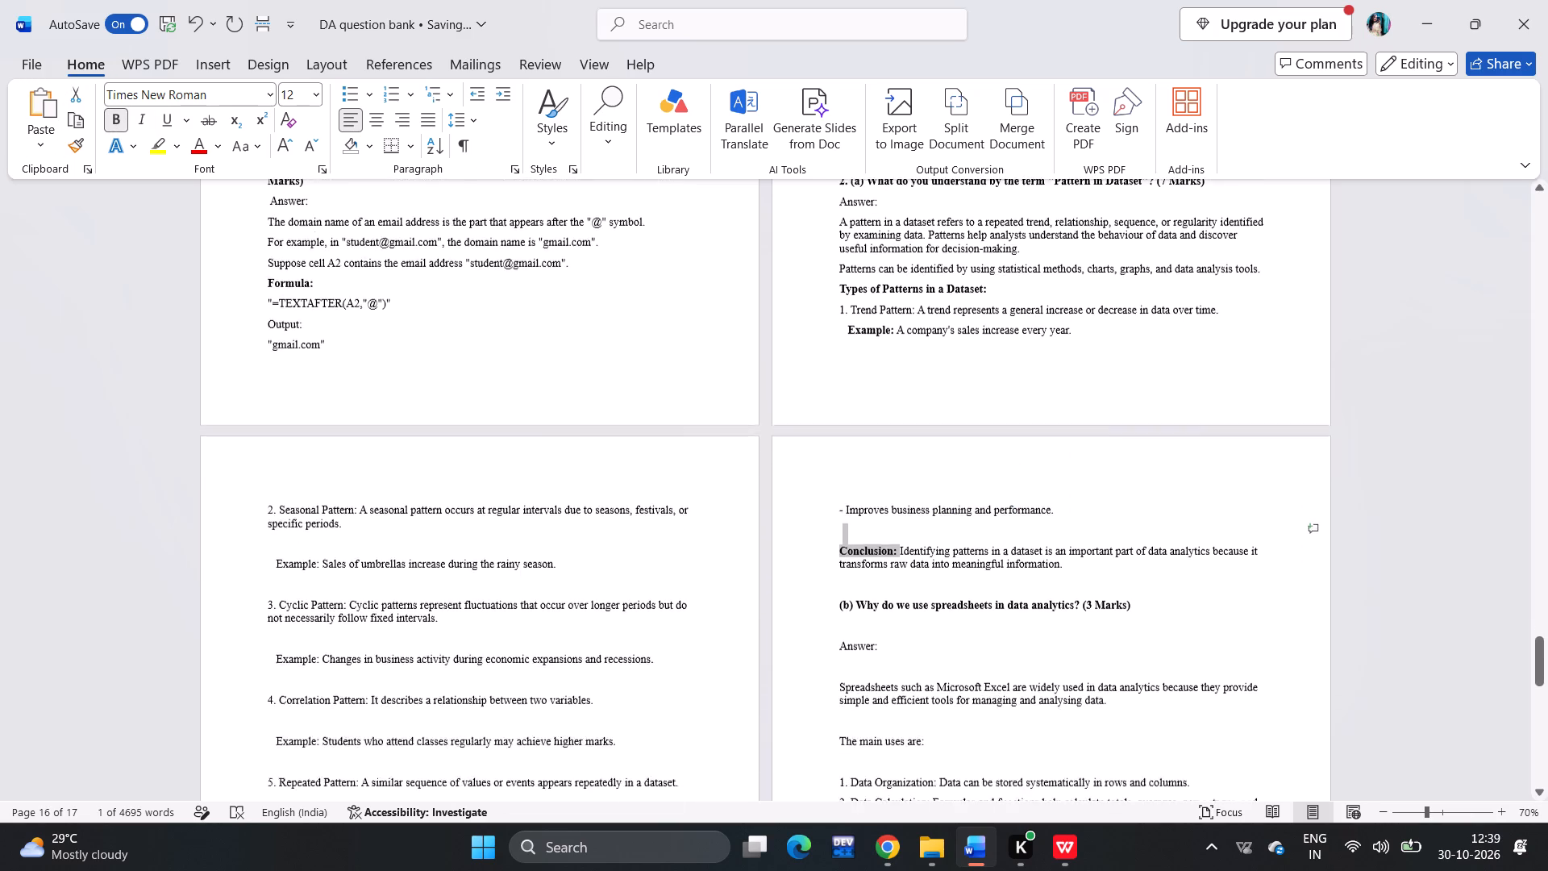
{"action": "scroll", "coordinate": [1042, 689], "scroll_direction": "down", "scroll_amount": 1}
{"action": "left_click", "coordinate": [977, 473]}
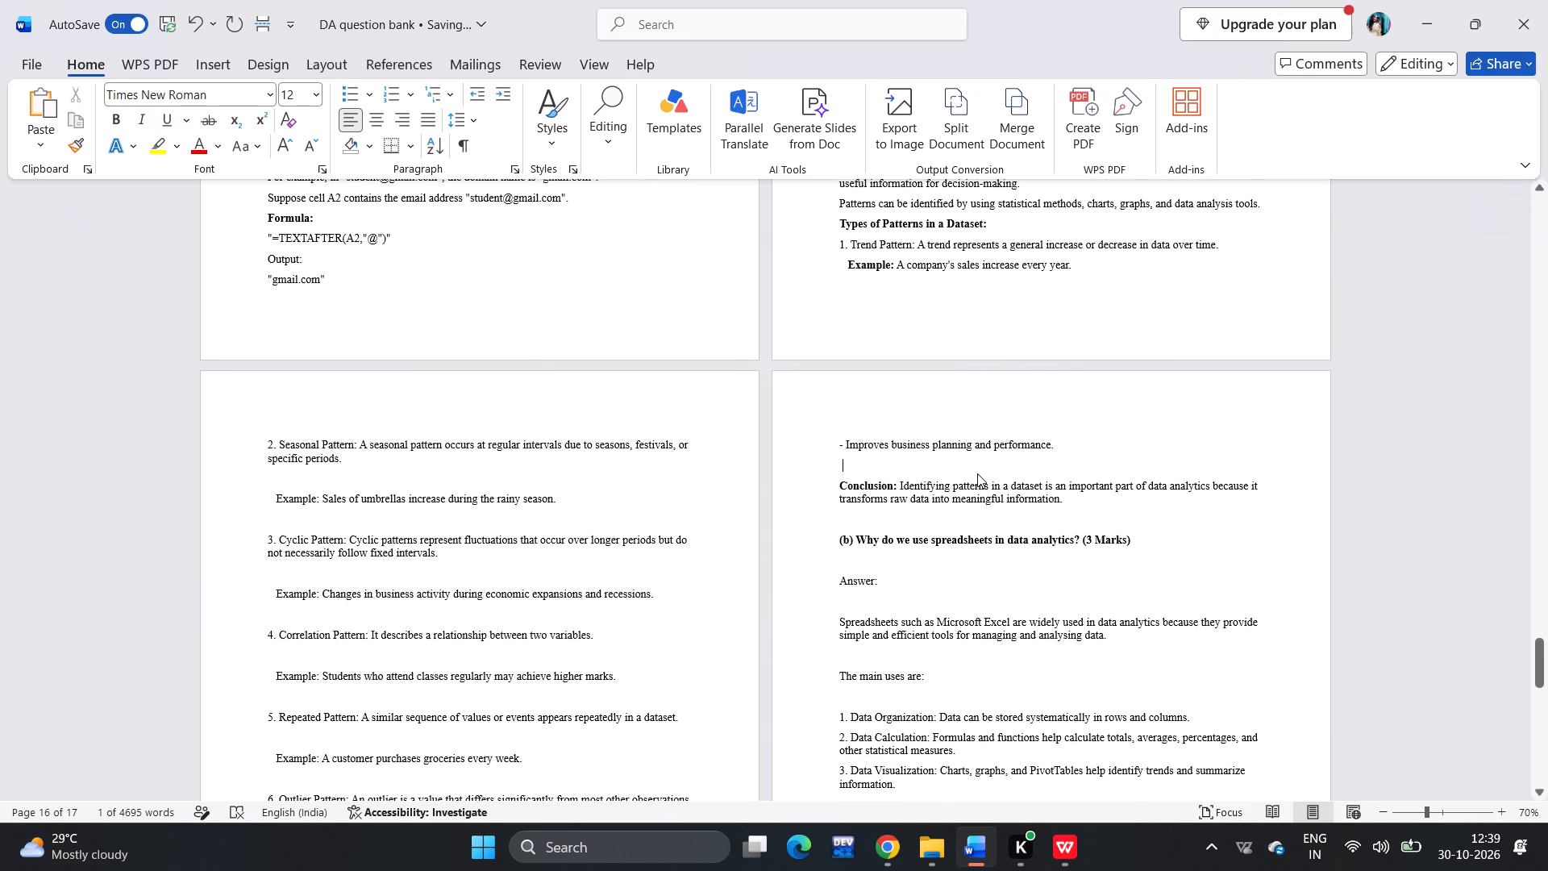
{"action": "key", "text": "BackSpace"}
{"action": "key", "text": "BackSpace"}
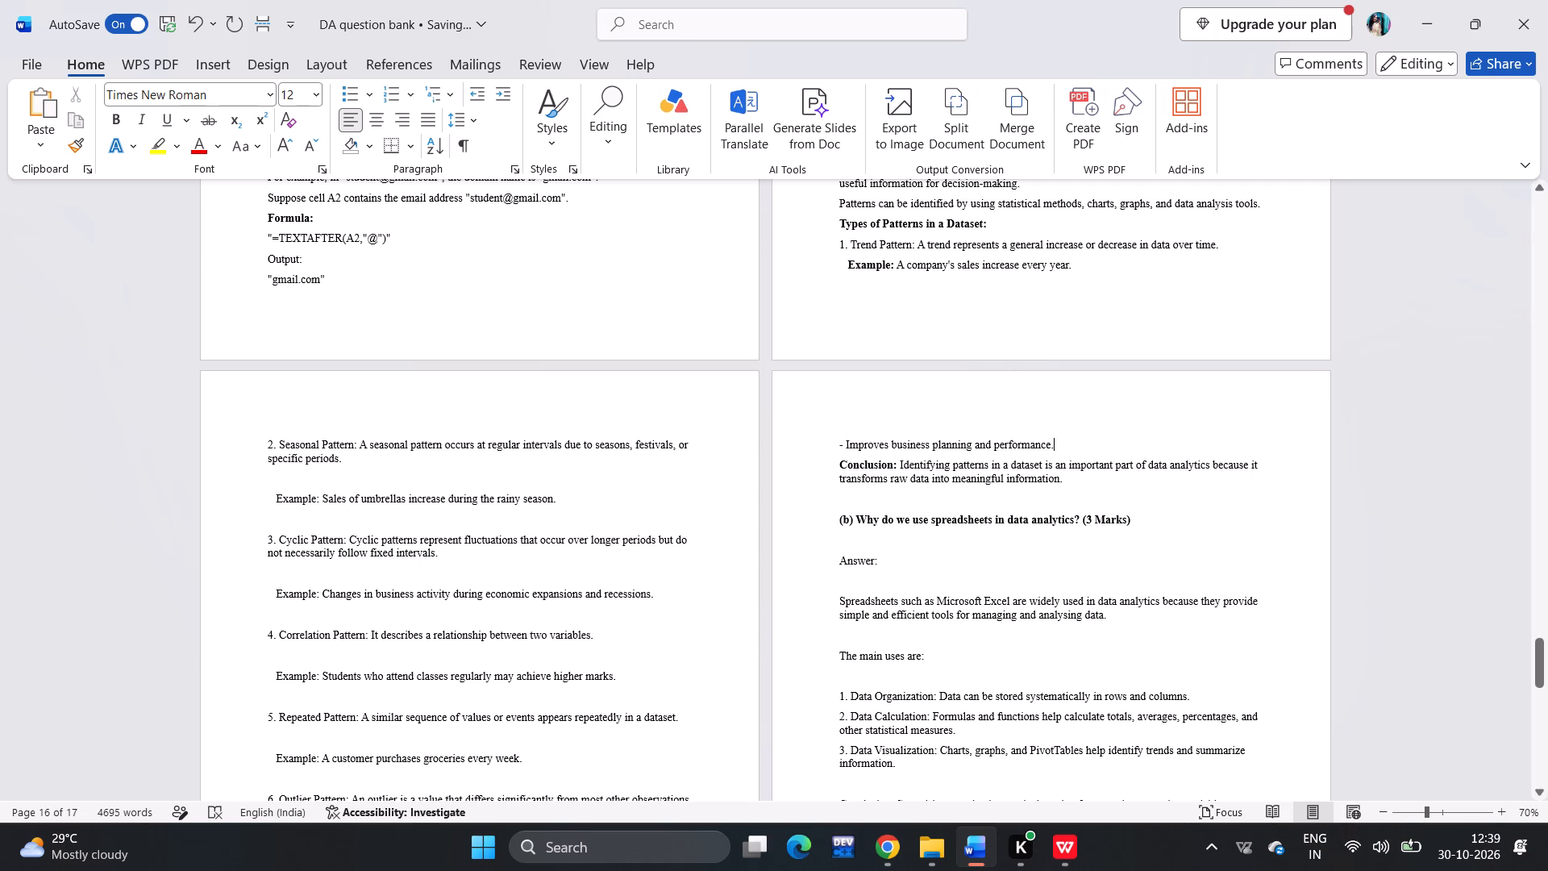
In question (b) on spreadsheets, remove the blank lines below the question heading, below "Answer:" and above "The main uses are:".
{"action": "left_click", "coordinate": [884, 542]}
{"action": "key", "text": "BackSpace"}
{"action": "key", "text": "BackSpace"}
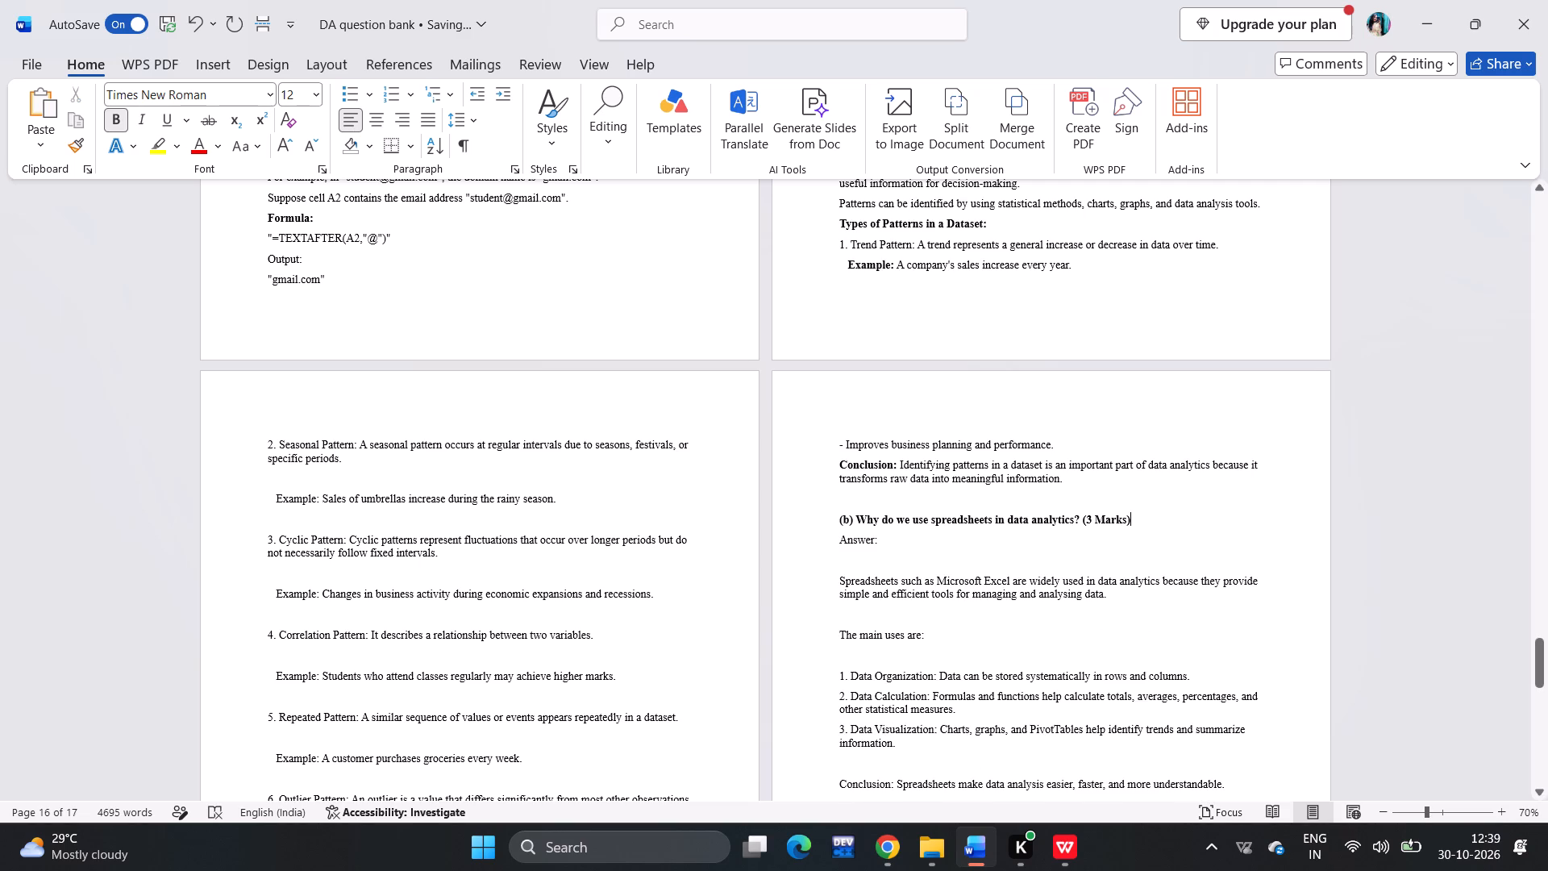
{"action": "left_click", "coordinate": [880, 557]}
{"action": "key", "text": "BackSpace"}
{"action": "key", "text": "BackSpace"}
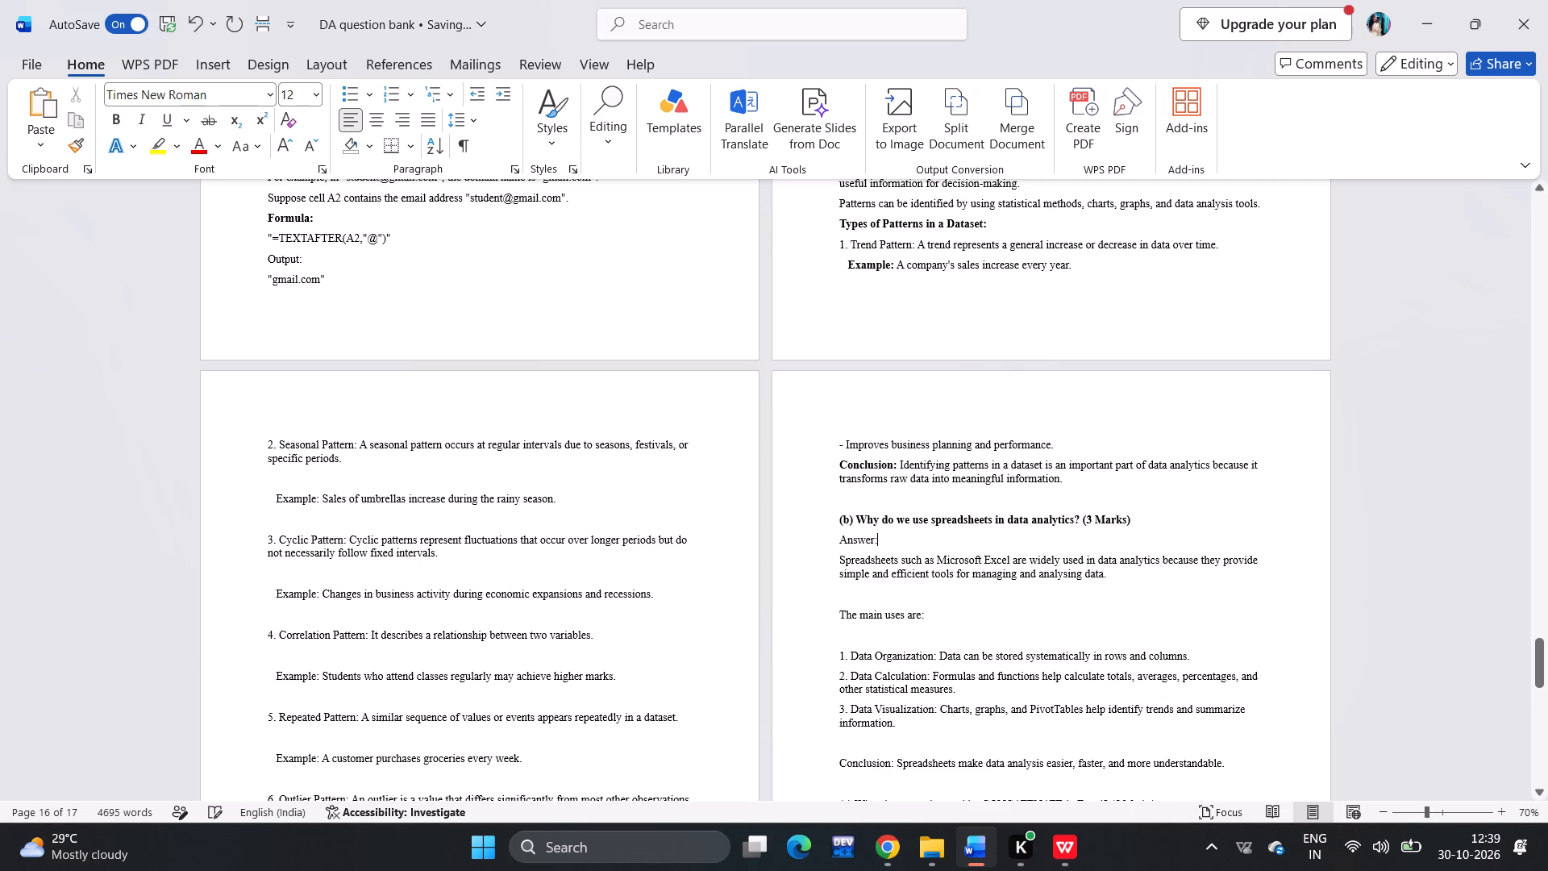
{"action": "left_click", "coordinate": [909, 599]}
{"action": "key", "text": "BackSpace"}
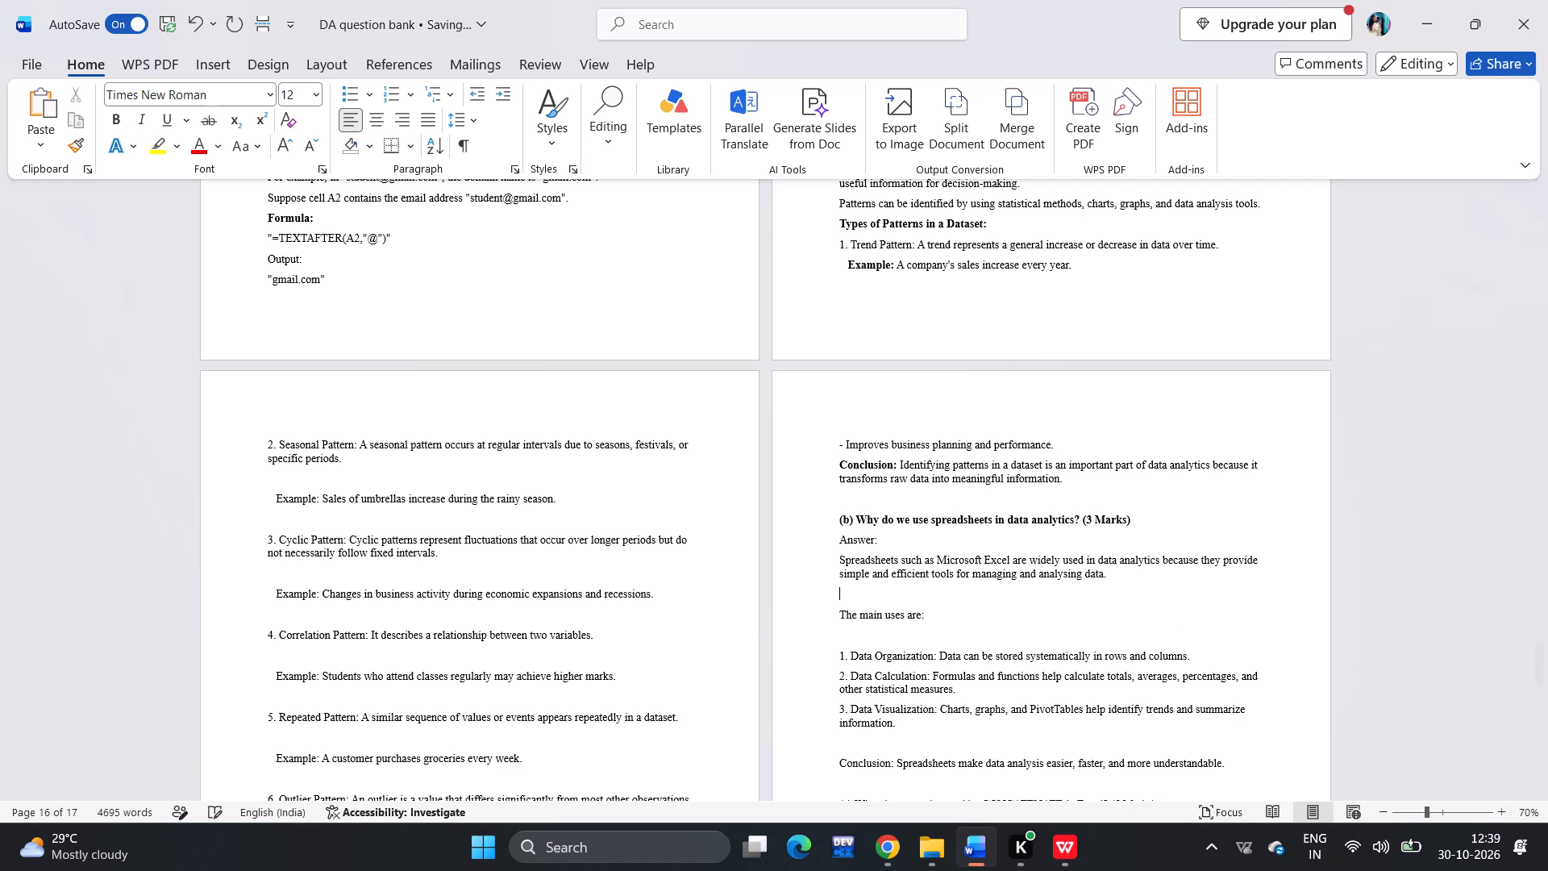
{"action": "key", "text": "BackSpace"}
Bold the "The main uses are:" line and remove the blank line between it and the Data Organization item.
{"action": "left_click_drag", "start_coordinate": [941, 590], "coordinate": [922, 600]}
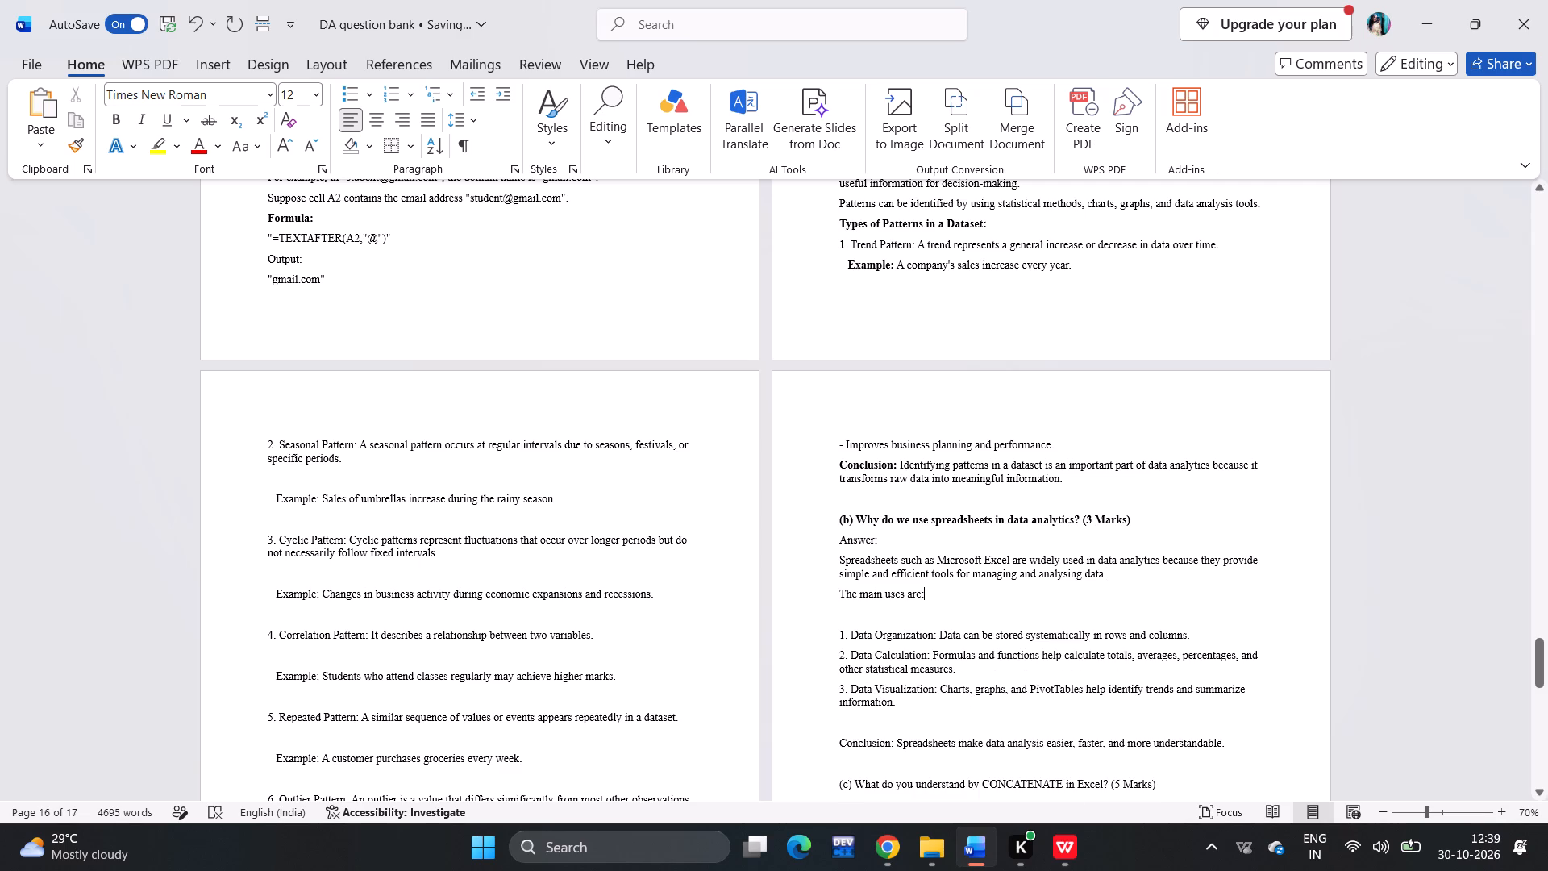
{"action": "left_click_drag", "start_coordinate": [922, 600], "coordinate": [847, 589]}
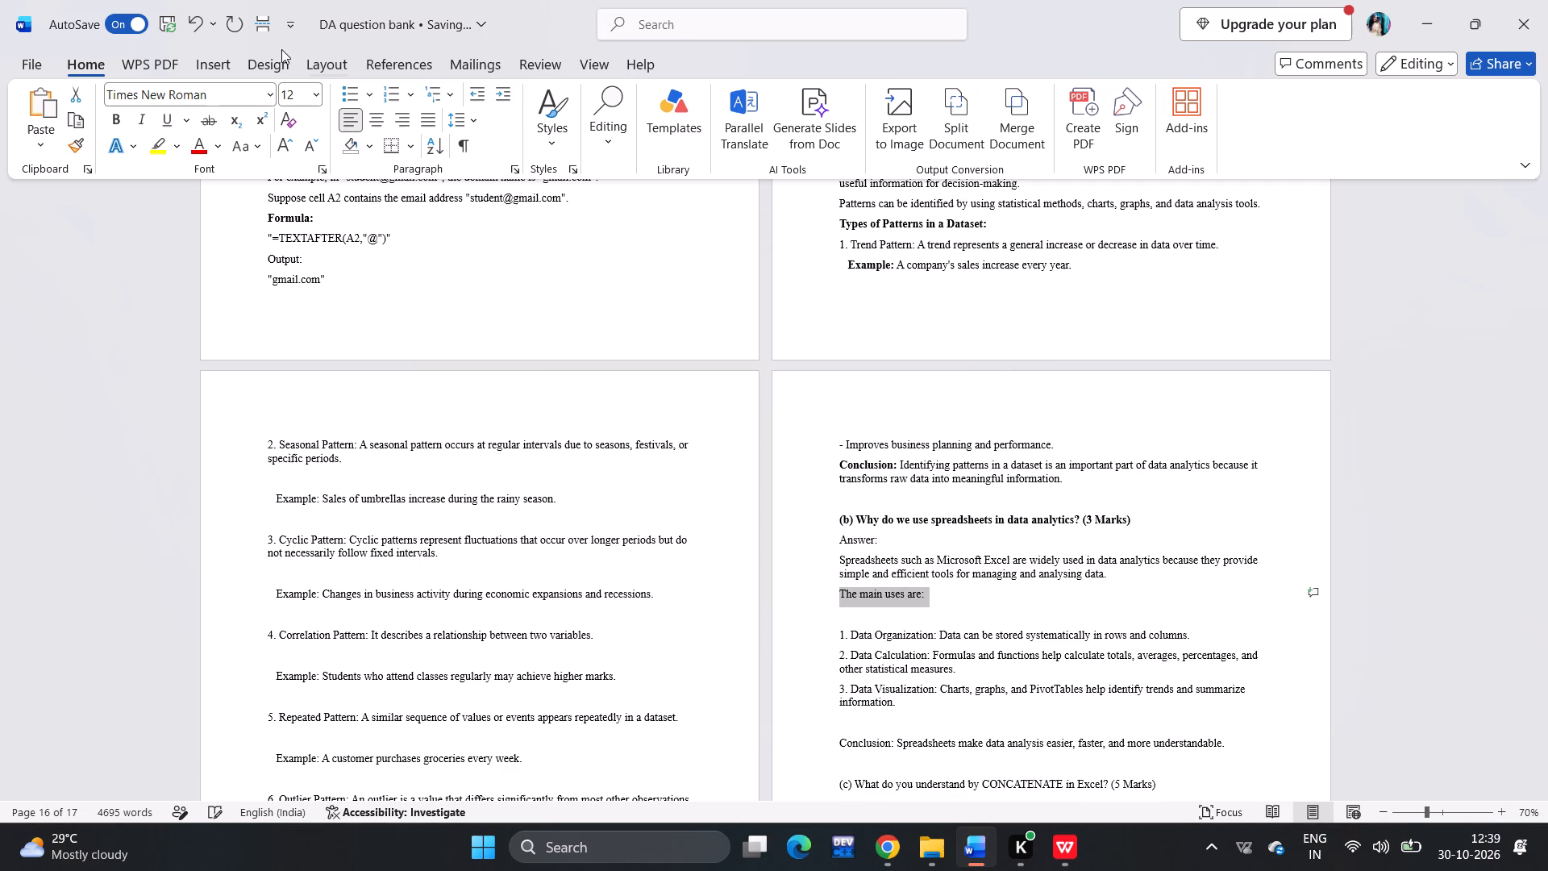
{"action": "left_click", "coordinate": [119, 119]}
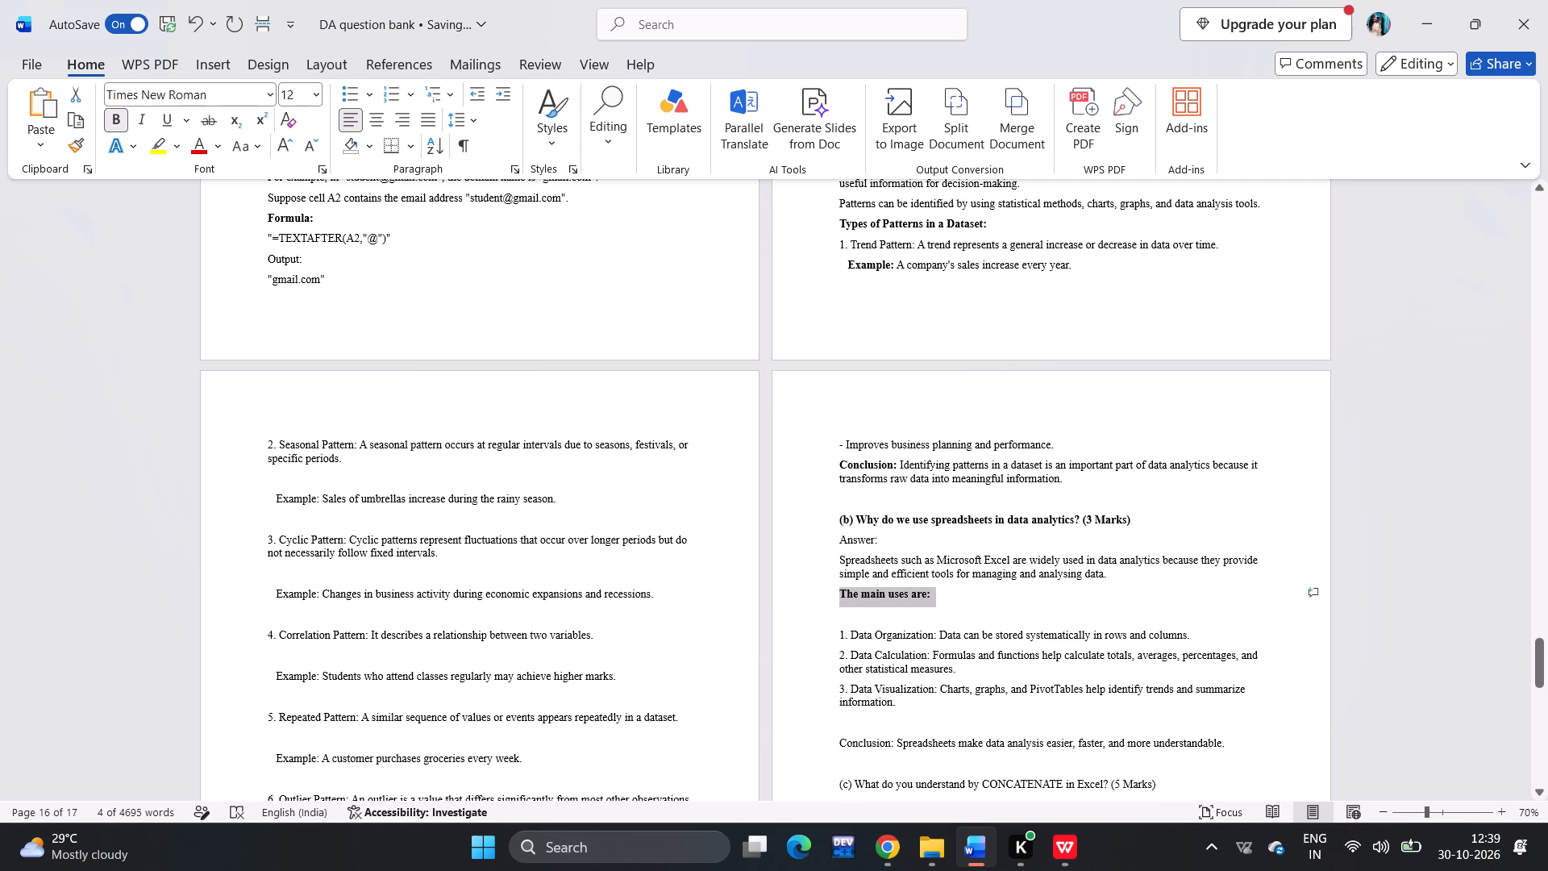
{"action": "left_click", "coordinate": [1025, 703]}
{"action": "scroll", "coordinate": [1025, 703], "scroll_direction": "down", "scroll_amount": 1}
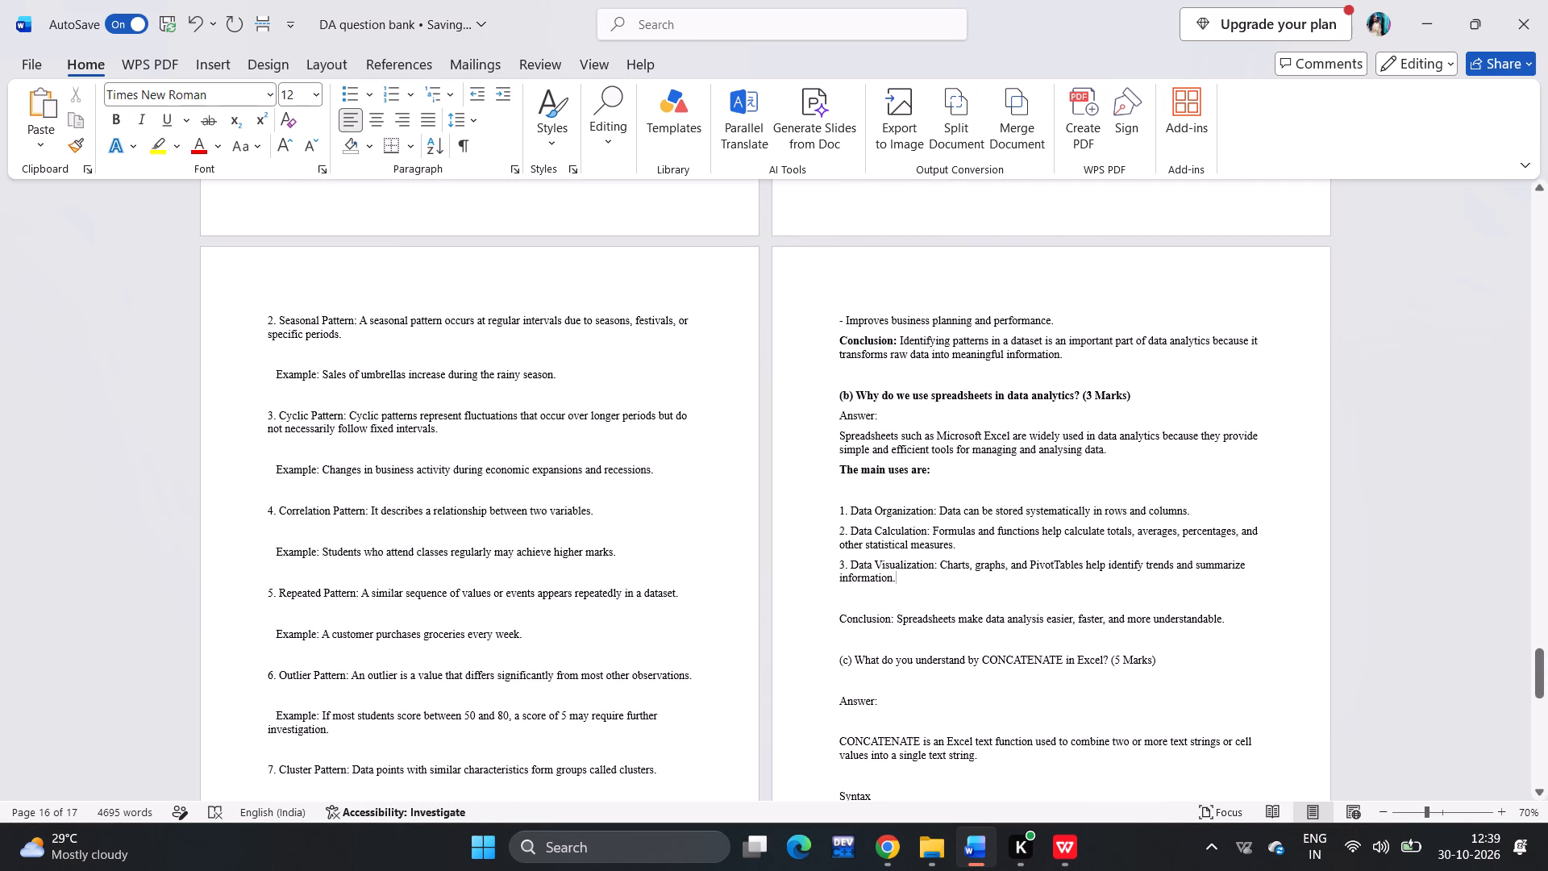
{"action": "scroll", "coordinate": [1025, 703], "scroll_direction": "down", "scroll_amount": 3}
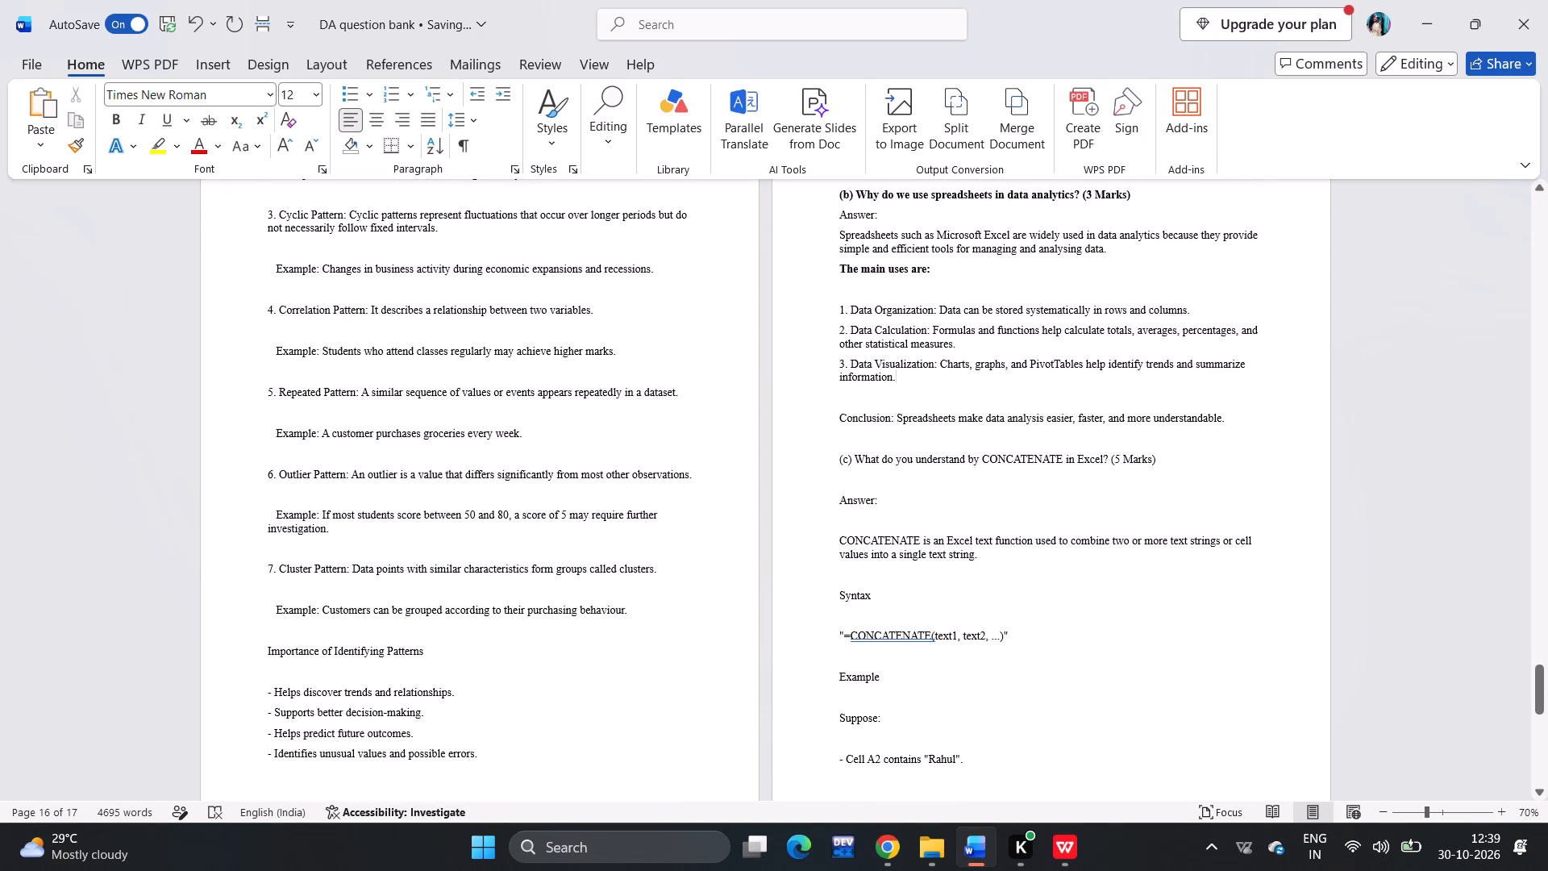
{"action": "left_click", "coordinate": [967, 290]}
{"action": "key", "text": "BackSpace"}
{"action": "key", "text": "BackSpace"}
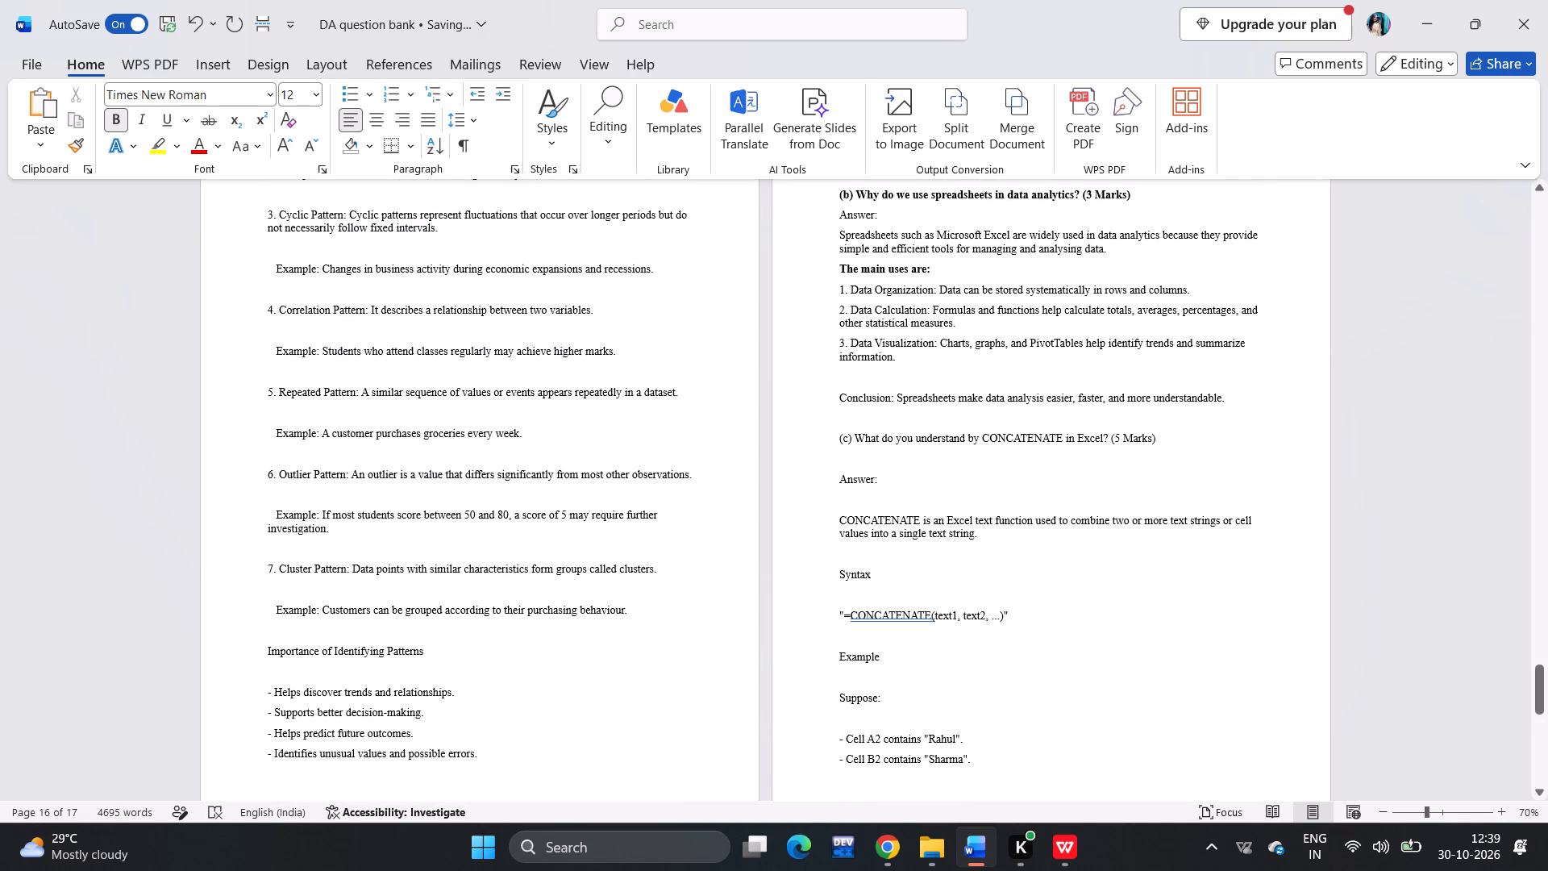
Bold the "Conclusion:" label of question (b) and remove the blank line above that paragraph.
{"action": "left_click_drag", "start_coordinate": [894, 401], "coordinate": [880, 398]}
{"action": "left_click_drag", "start_coordinate": [880, 398], "coordinate": [847, 402]}
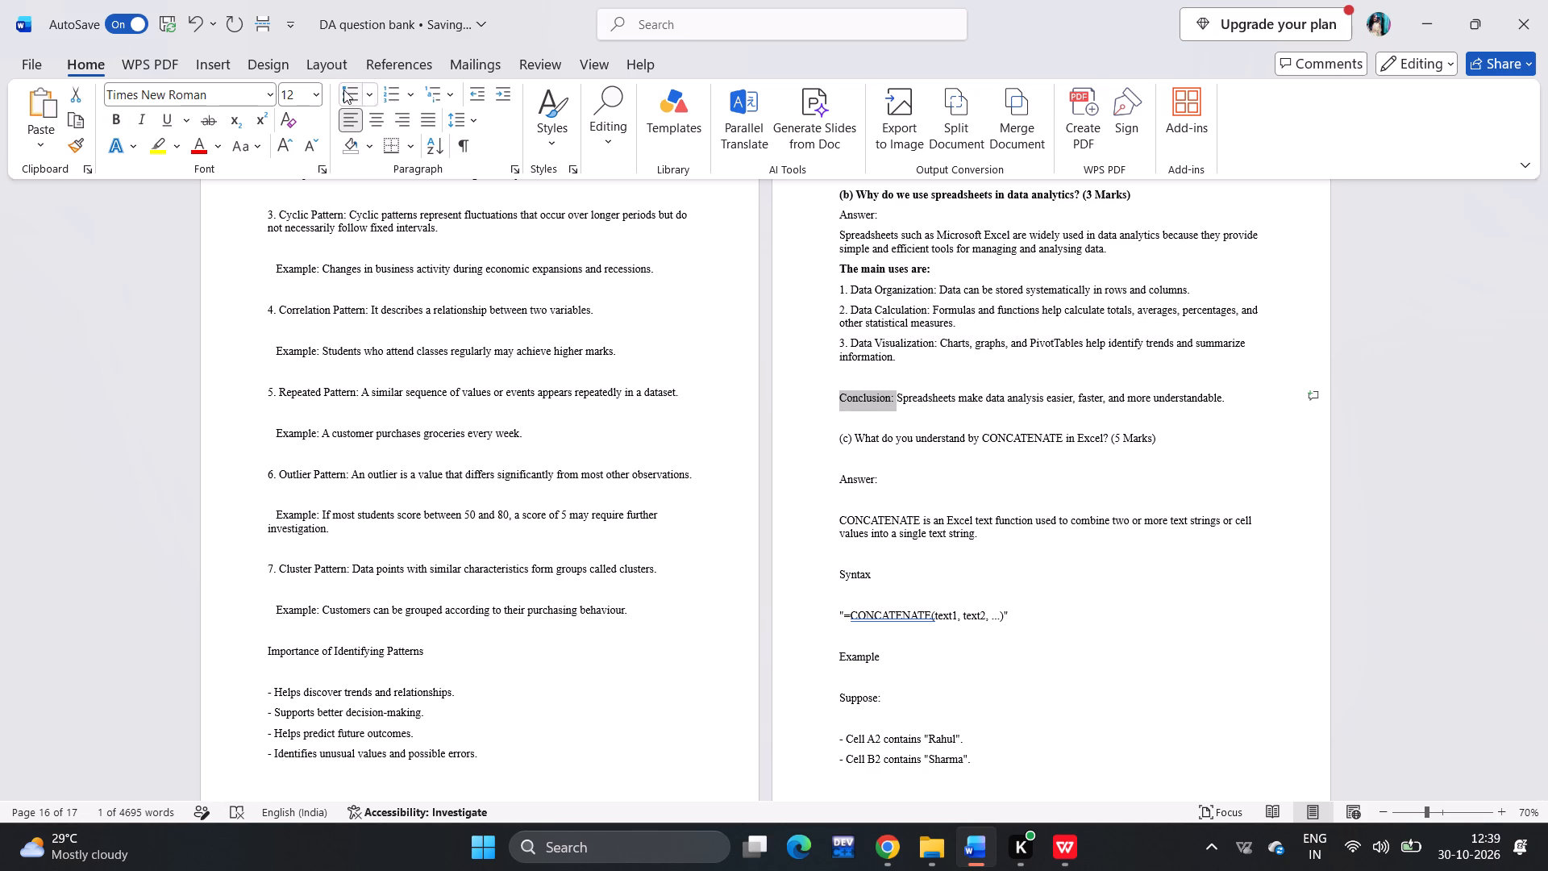
{"action": "left_click", "coordinate": [118, 129]}
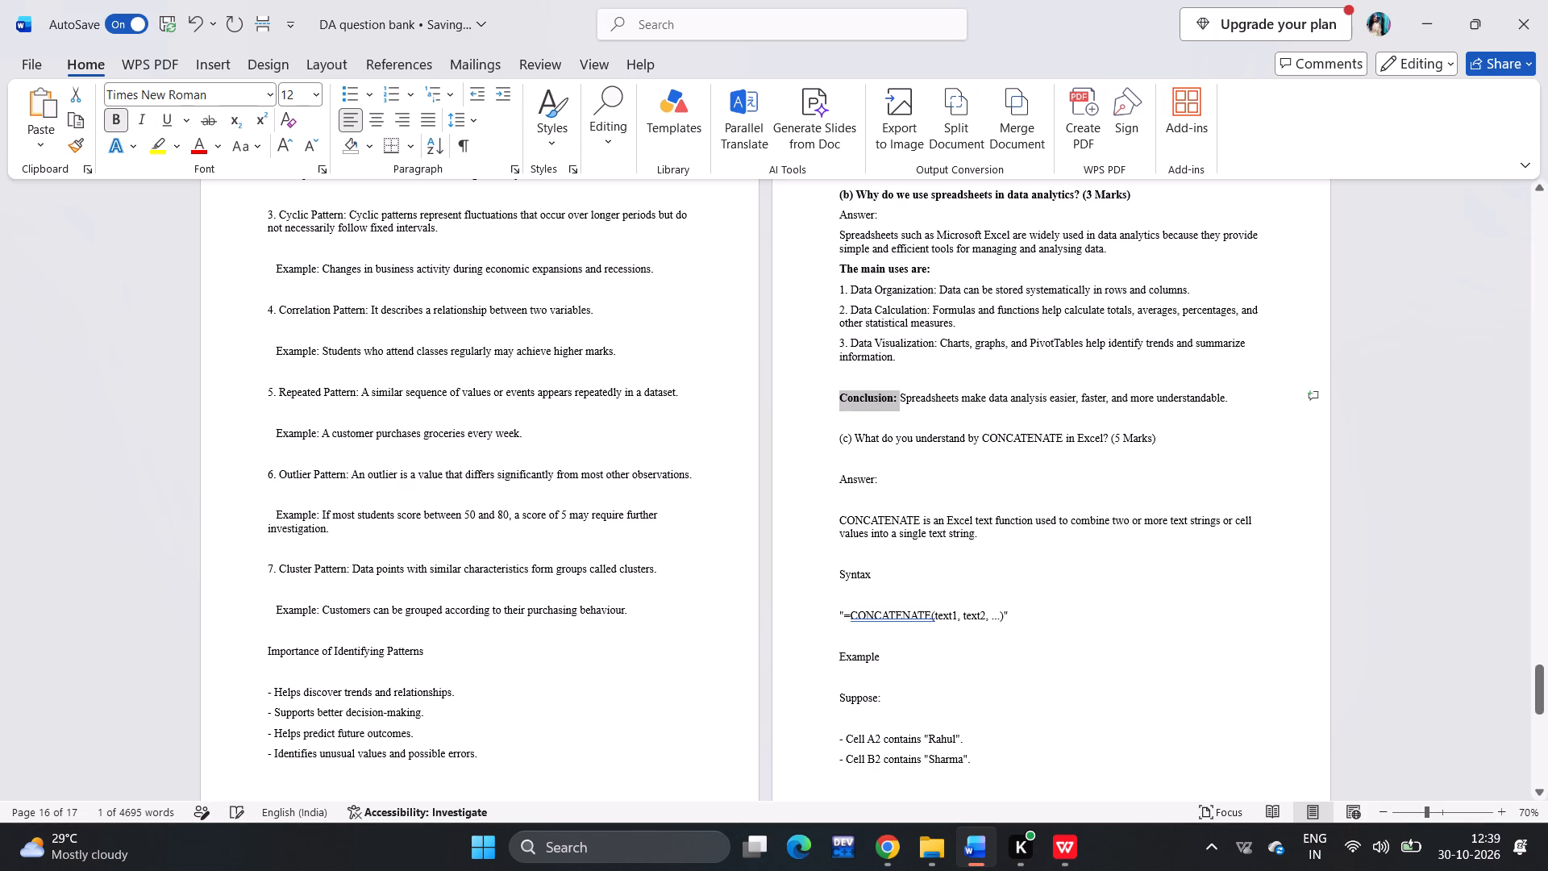
{"action": "left_click", "coordinate": [898, 379]}
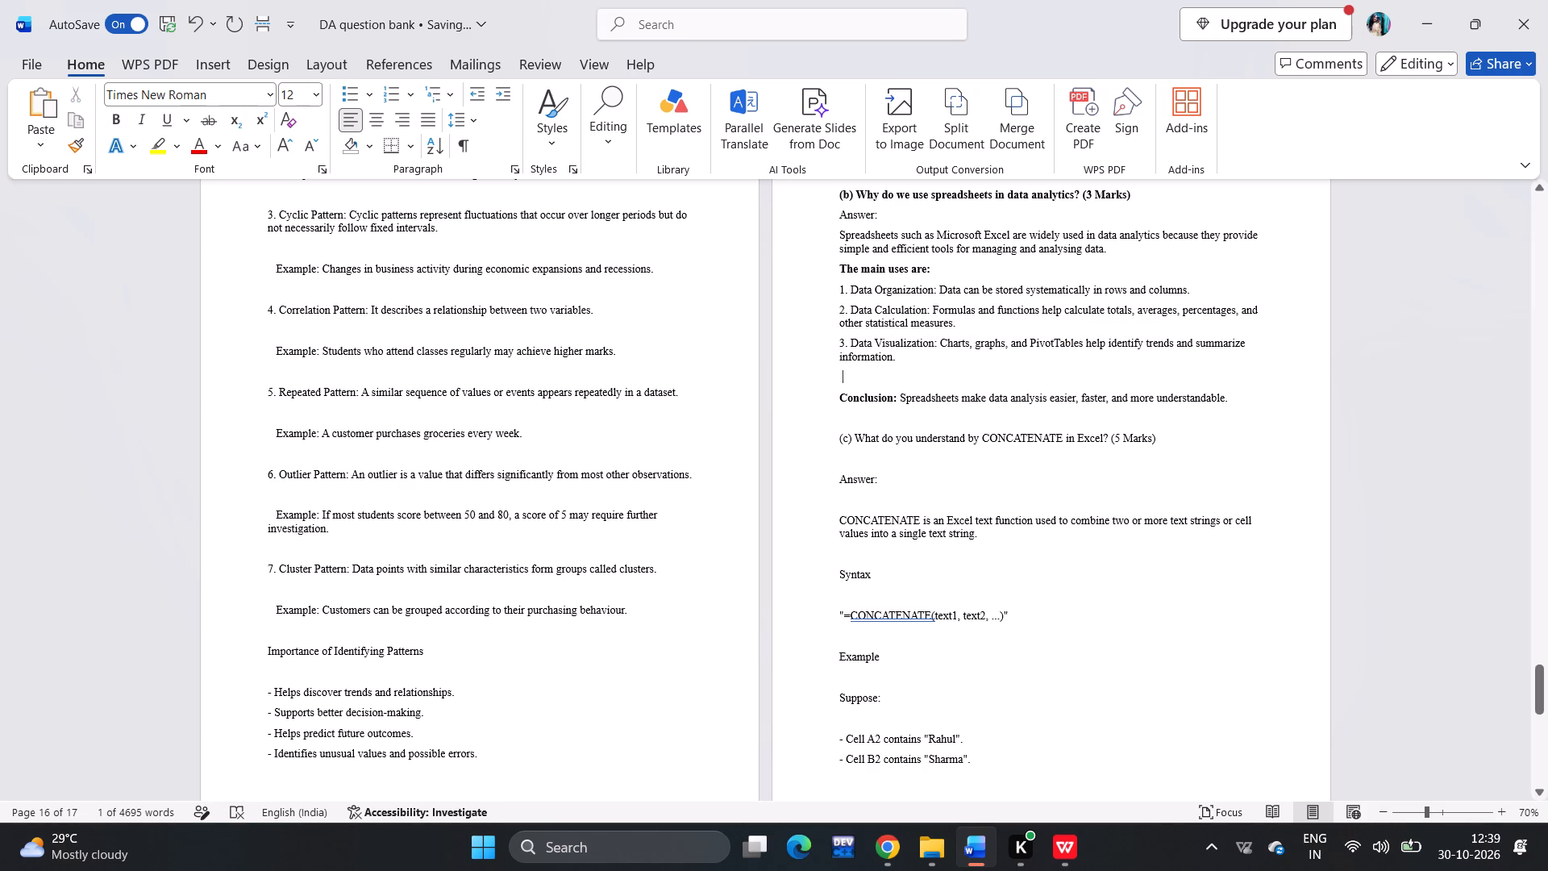
{"action": "key", "text": "BackSpace"}
{"action": "key", "text": "BackSpace"}
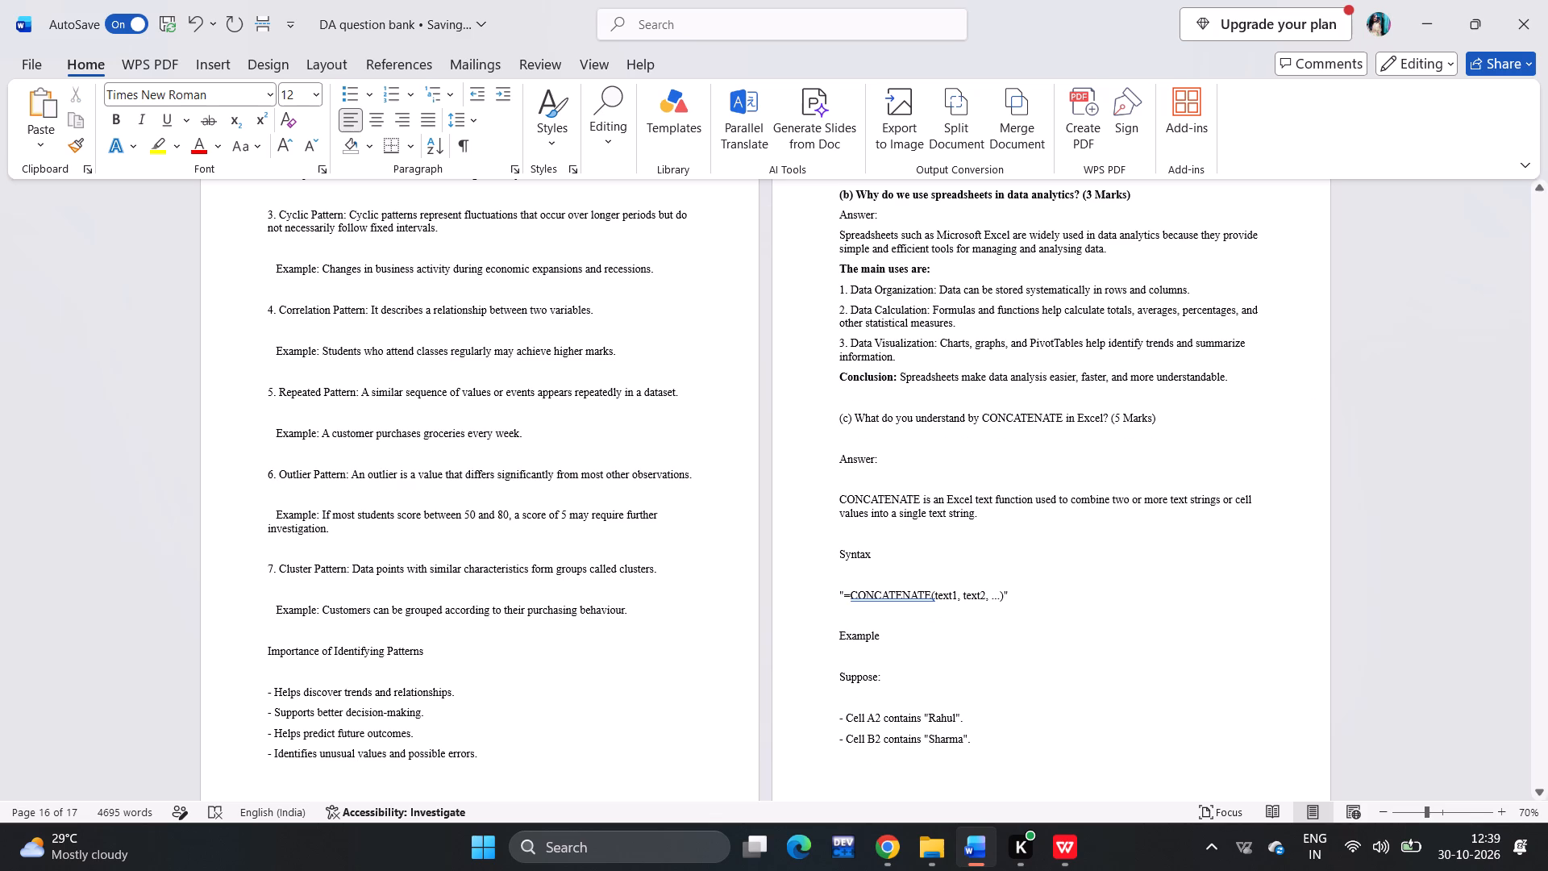
Bold the question heading "(c) What do you understand by CONCATENATE in Excel? (5 Marks)".
{"action": "left_click_drag", "start_coordinate": [838, 415], "coordinate": [1163, 425]}
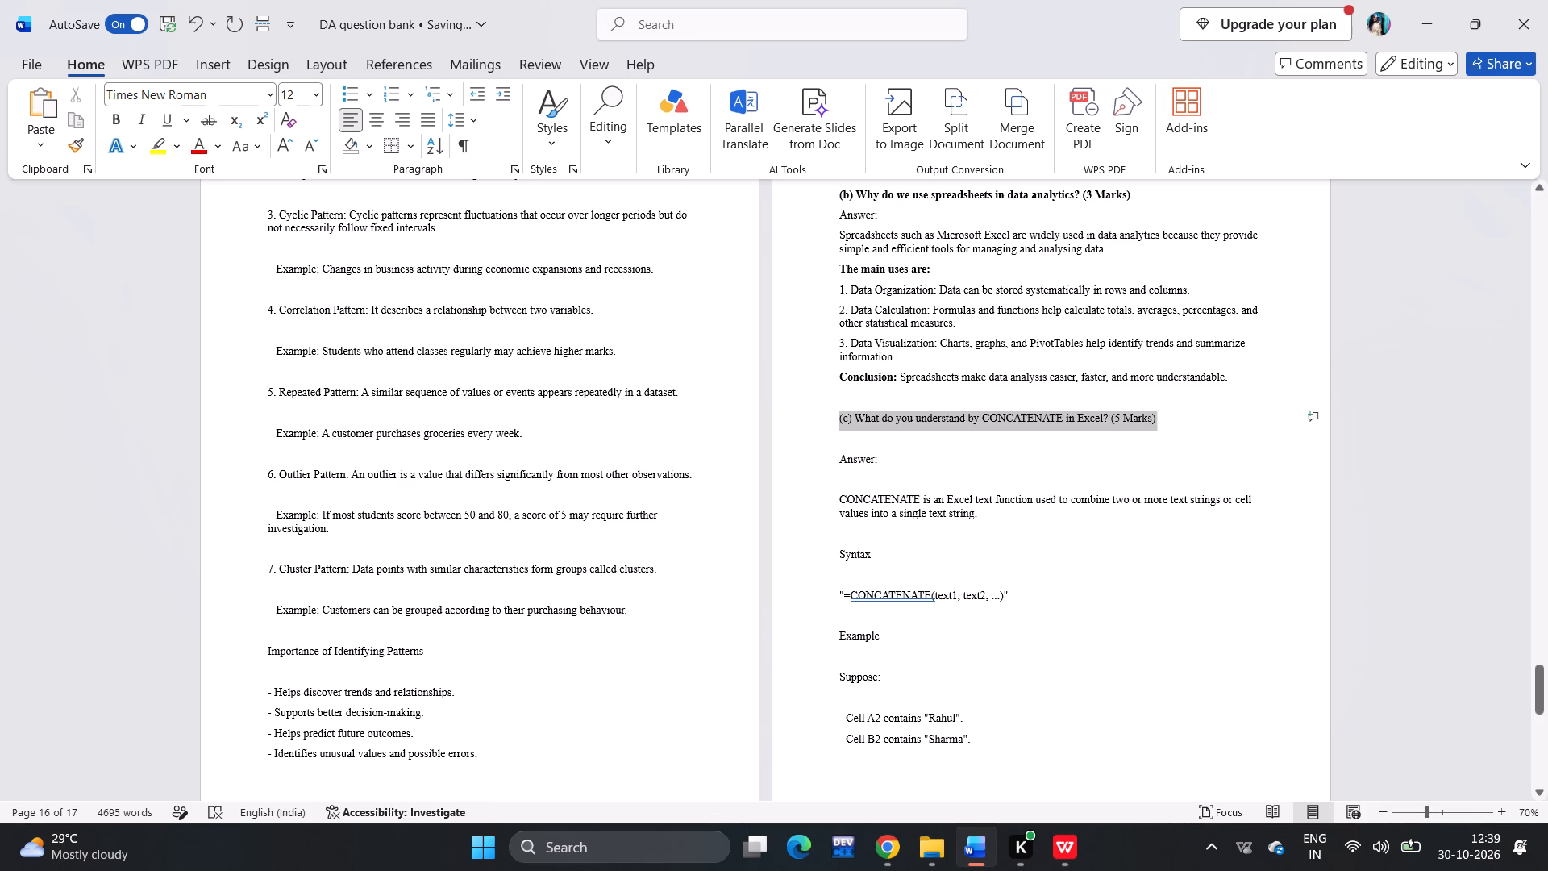
{"action": "left_click_drag", "start_coordinate": [1163, 425], "coordinate": [1206, 425]}
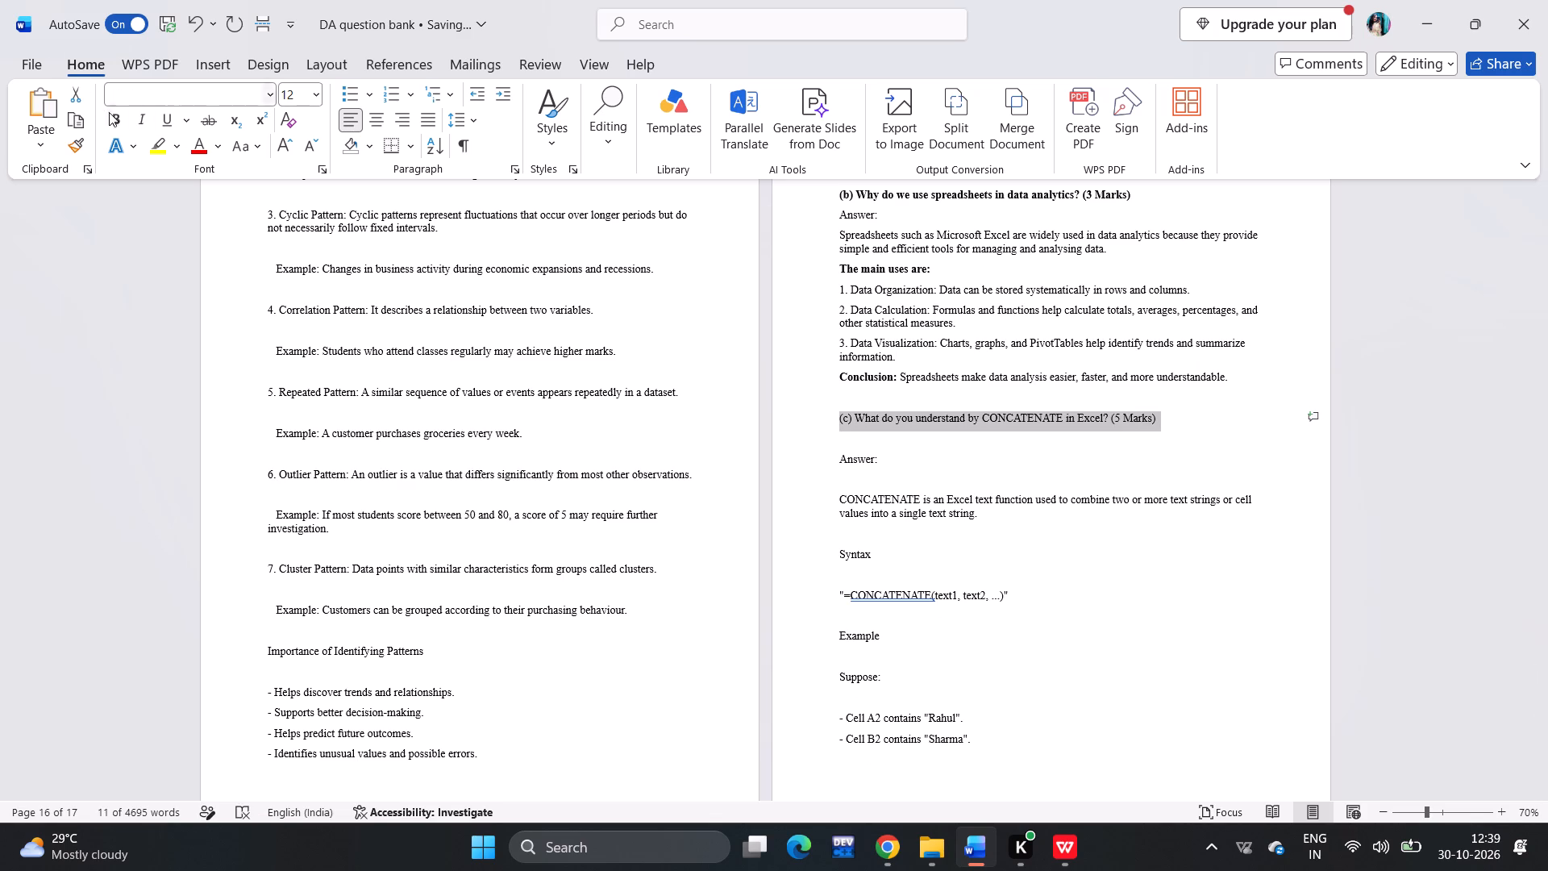
{"action": "left_click", "coordinate": [111, 123]}
{"action": "left_click", "coordinate": [1133, 488]}
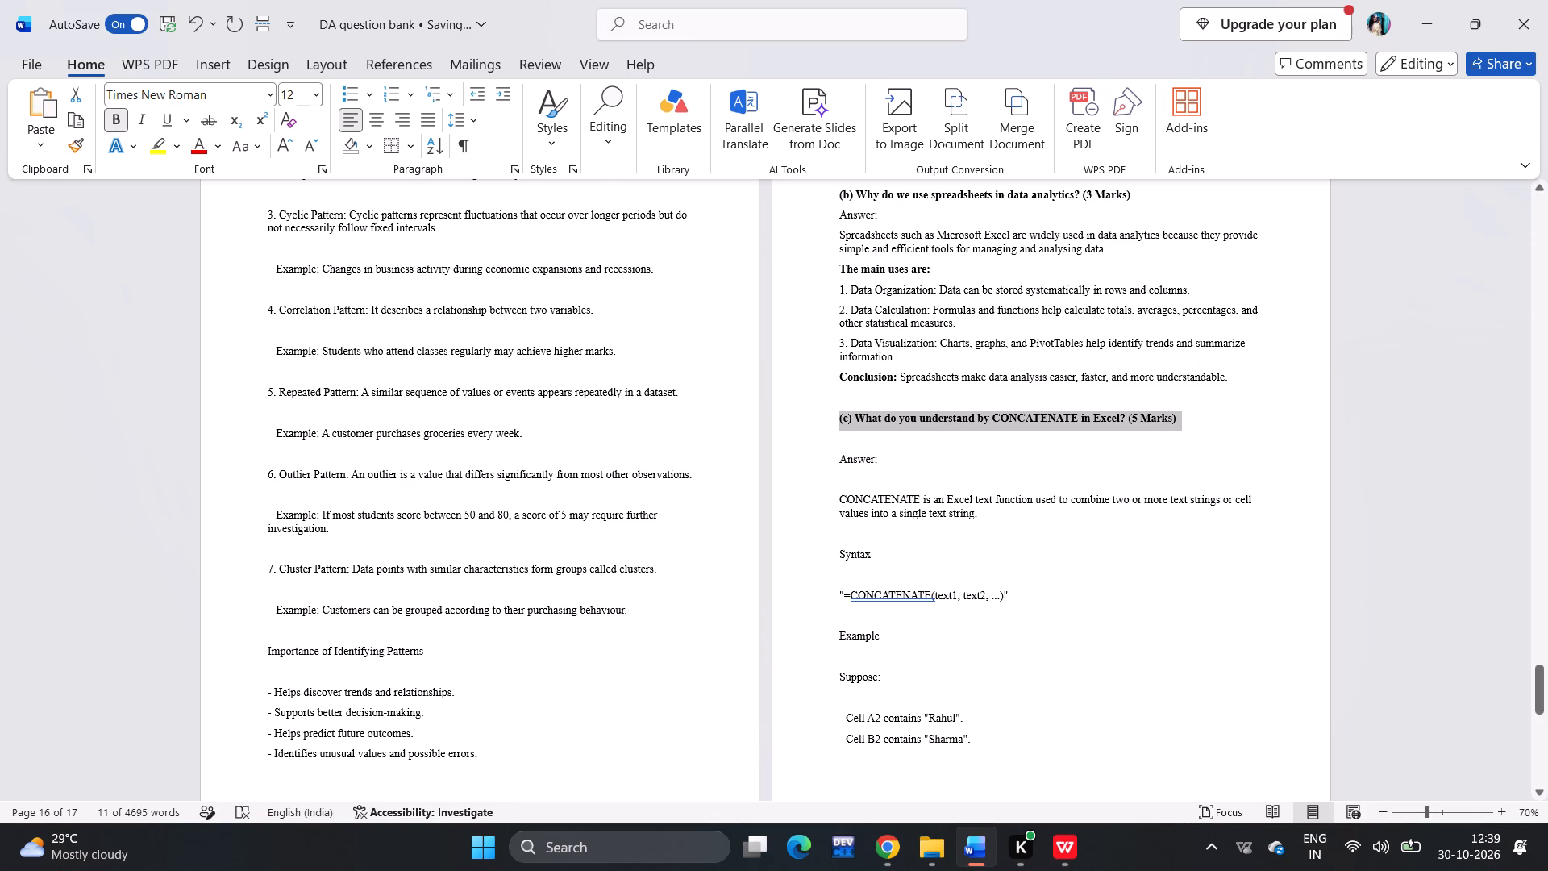
Remove the blank lines below the question (c) heading and below its "Answer:" line.
{"action": "left_click", "coordinate": [912, 452]}
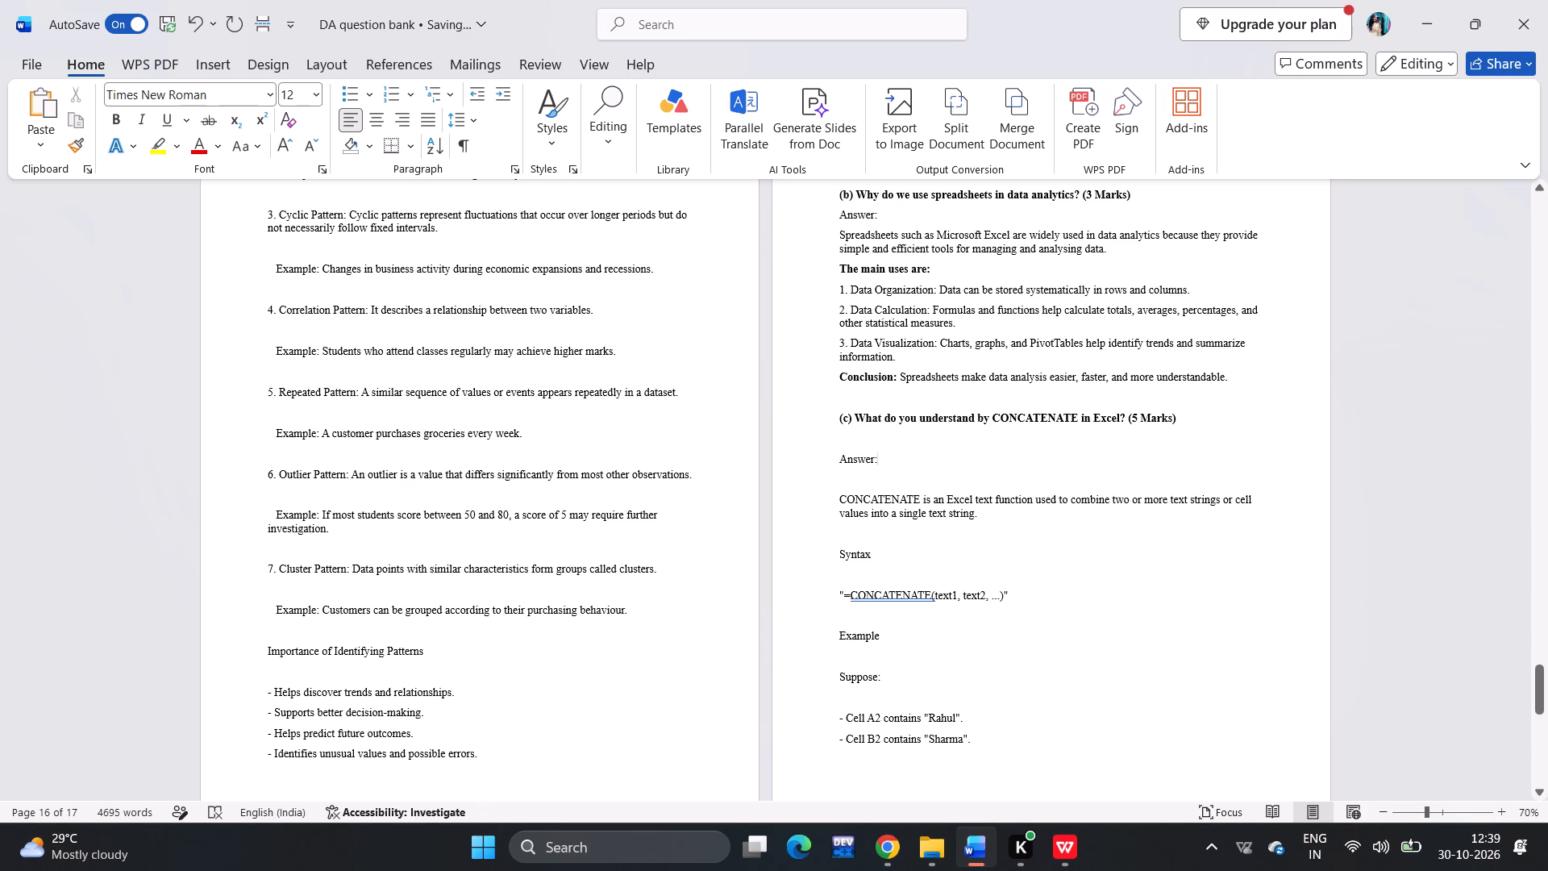
{"action": "left_click", "coordinate": [904, 440]}
{"action": "key", "text": "BackSpace"}
{"action": "key", "text": "BackSpace"}
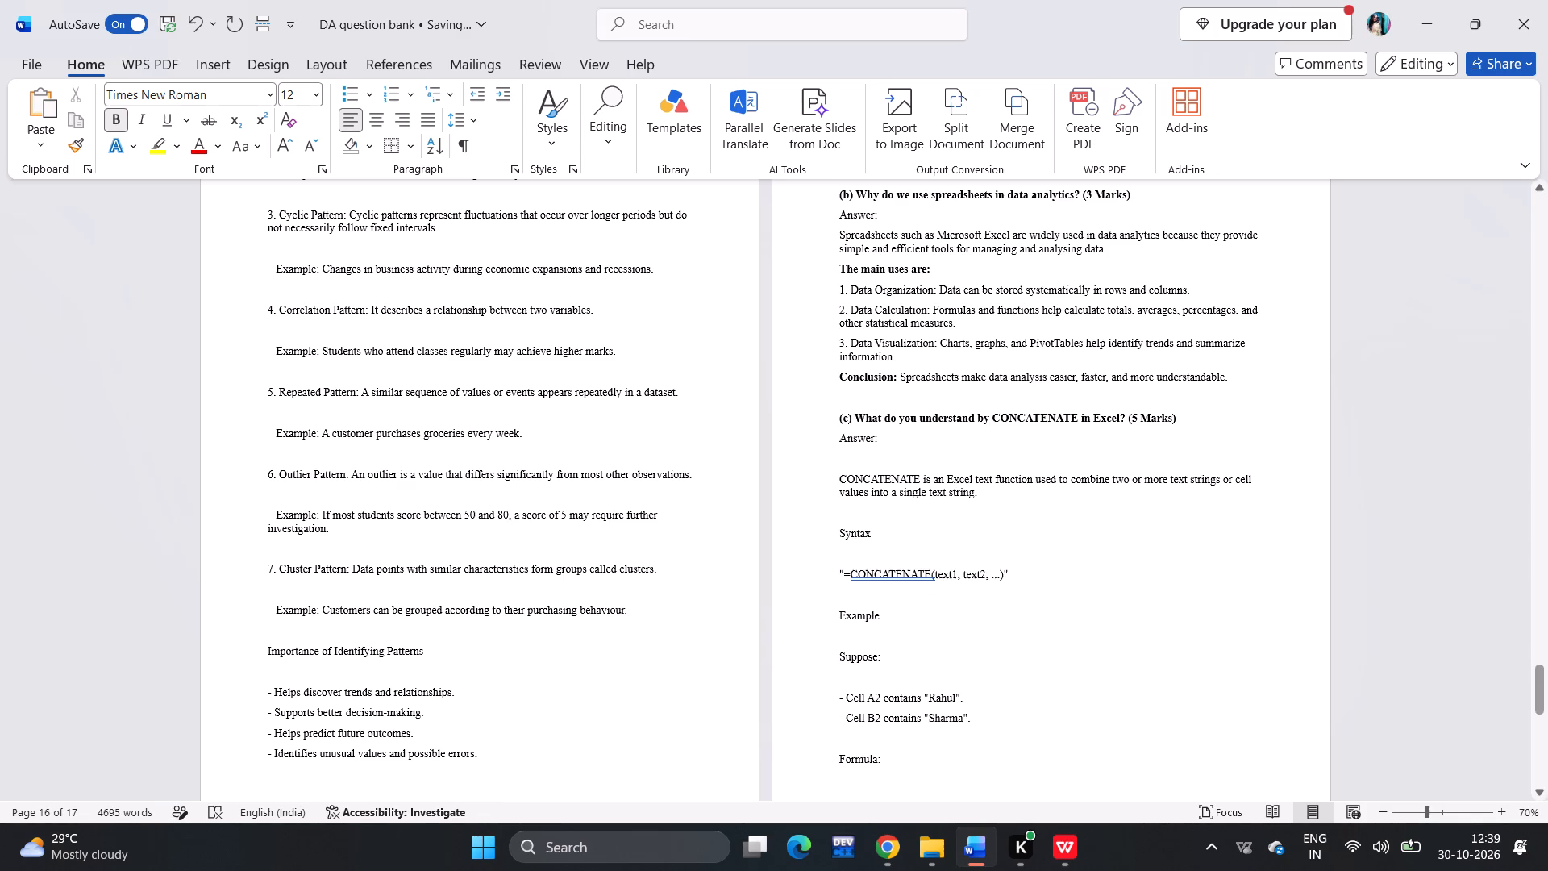
{"action": "scroll", "coordinate": [809, 523], "scroll_direction": "up", "scroll_amount": 3}
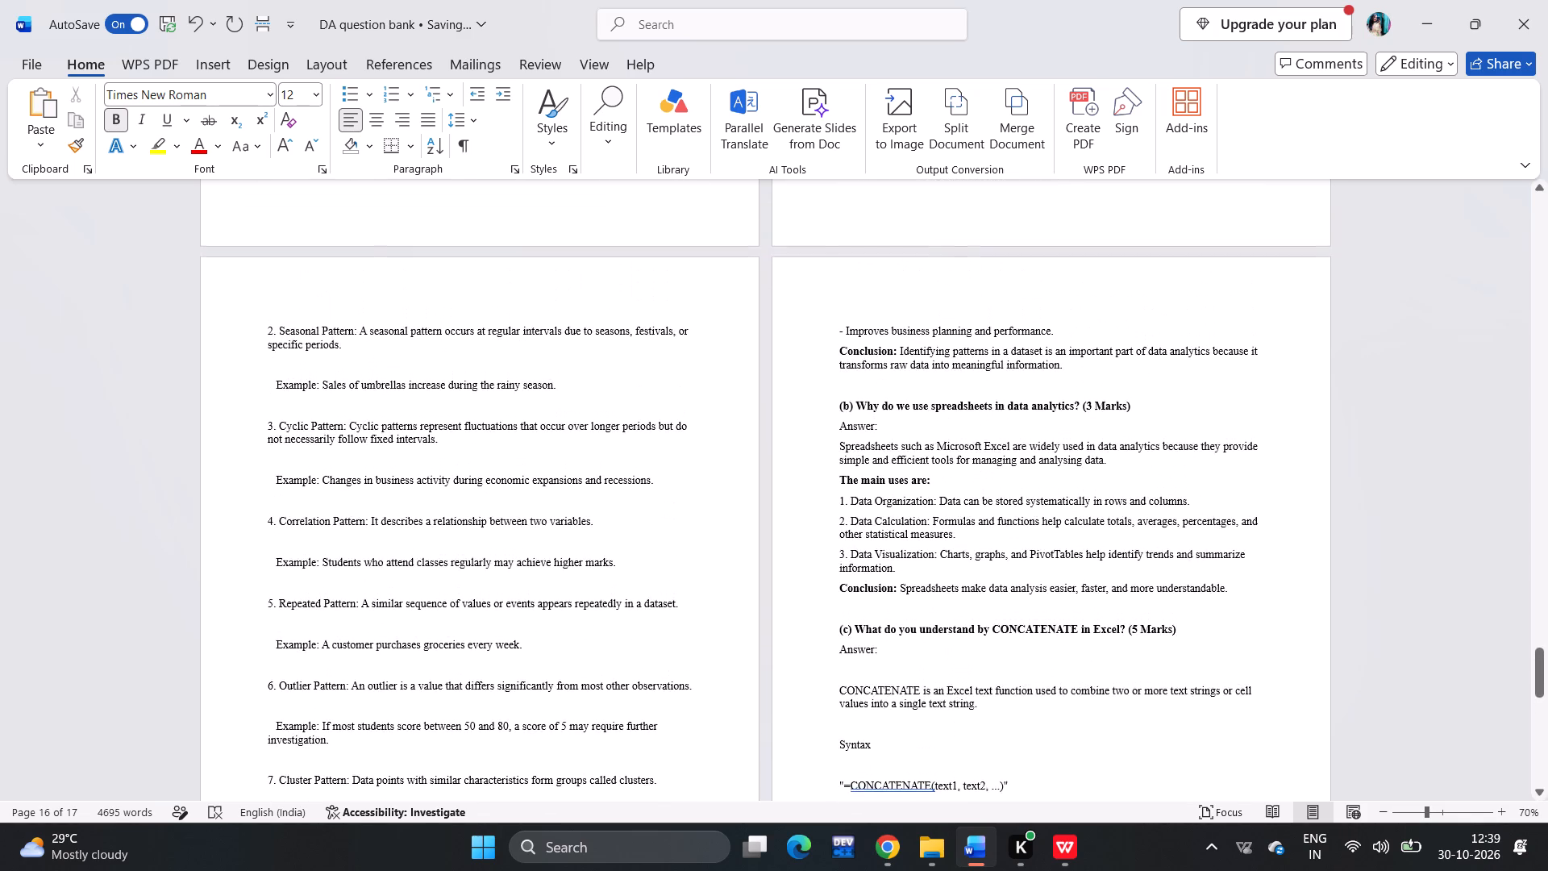
{"action": "scroll", "coordinate": [809, 523], "scroll_direction": "up", "scroll_amount": 3}
{"action": "scroll", "coordinate": [809, 523], "scroll_direction": "right", "scroll_amount": 2}
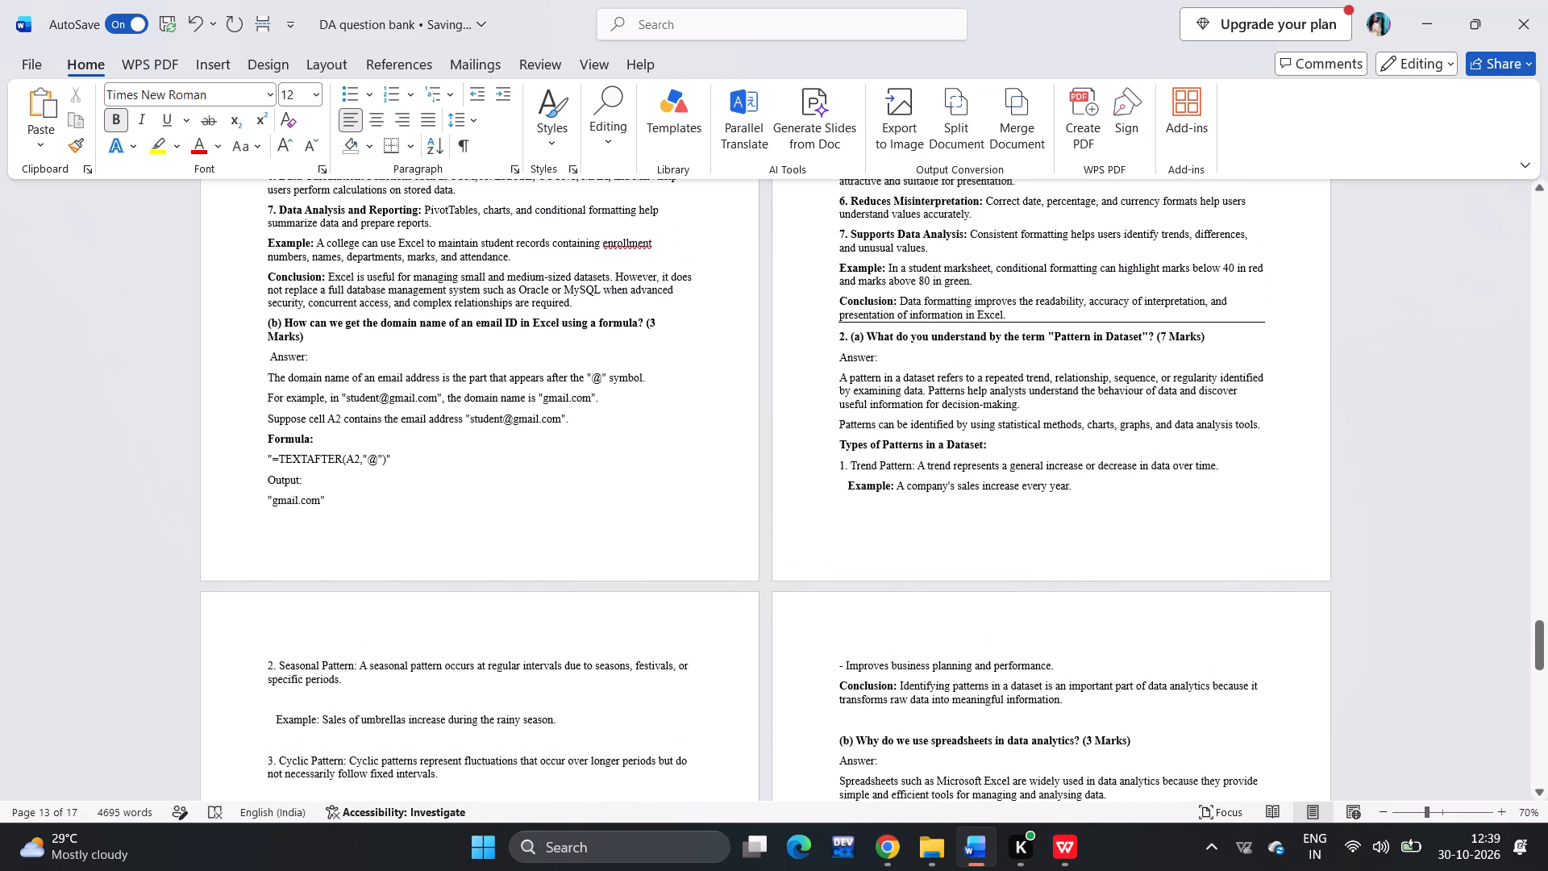
{"action": "scroll", "coordinate": [809, 523], "scroll_direction": "right", "scroll_amount": 3}
{"action": "scroll", "coordinate": [809, 523], "scroll_direction": "down", "scroll_amount": 1}
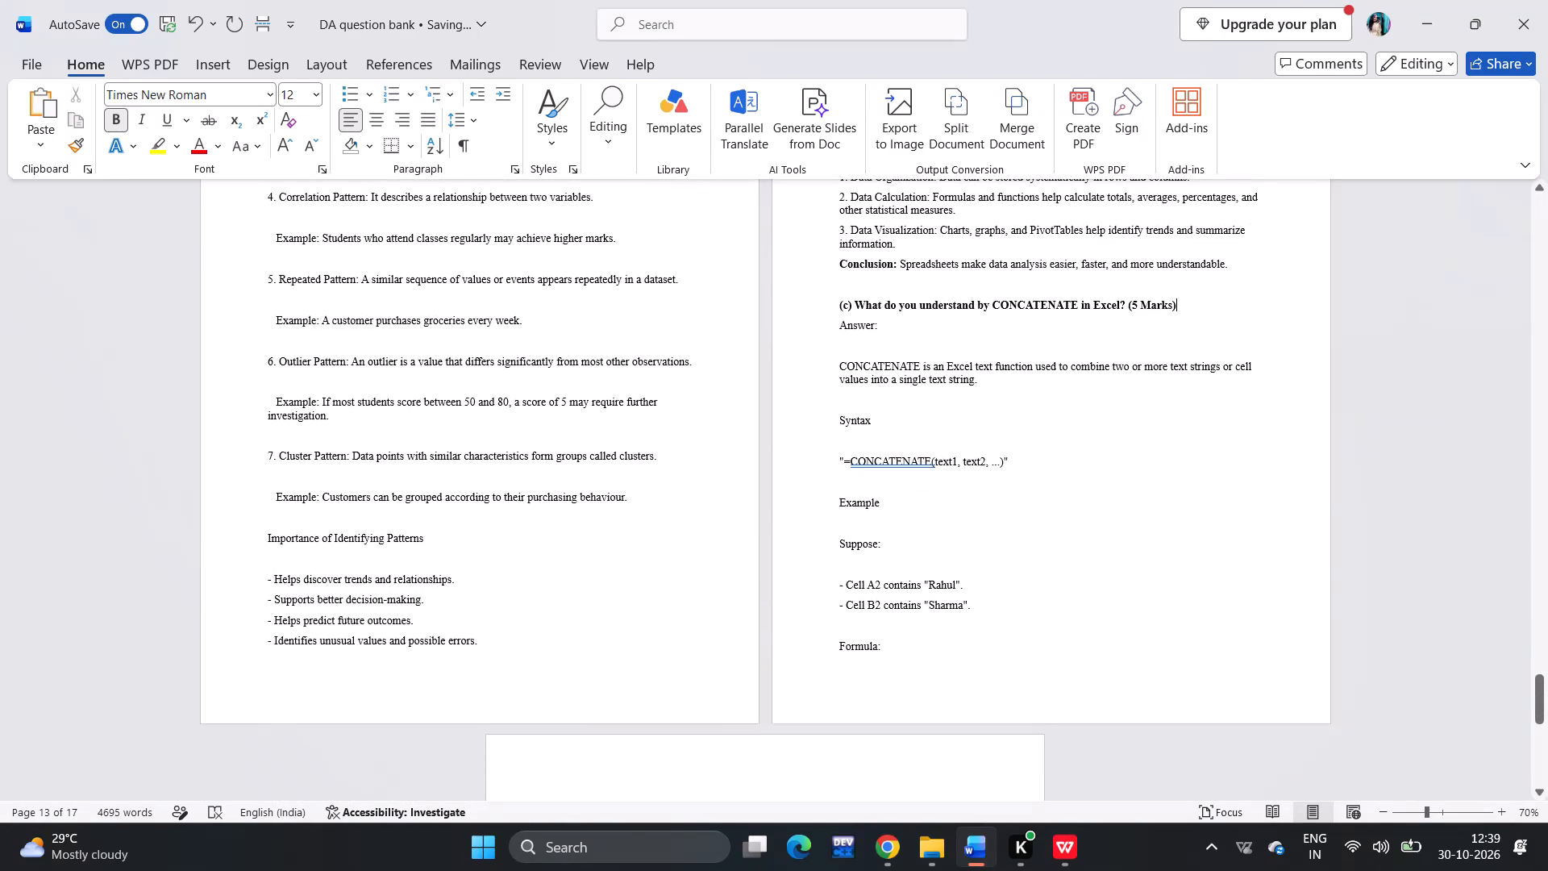
{"action": "left_click", "coordinate": [892, 349]}
{"action": "key", "text": "BackSpace"}
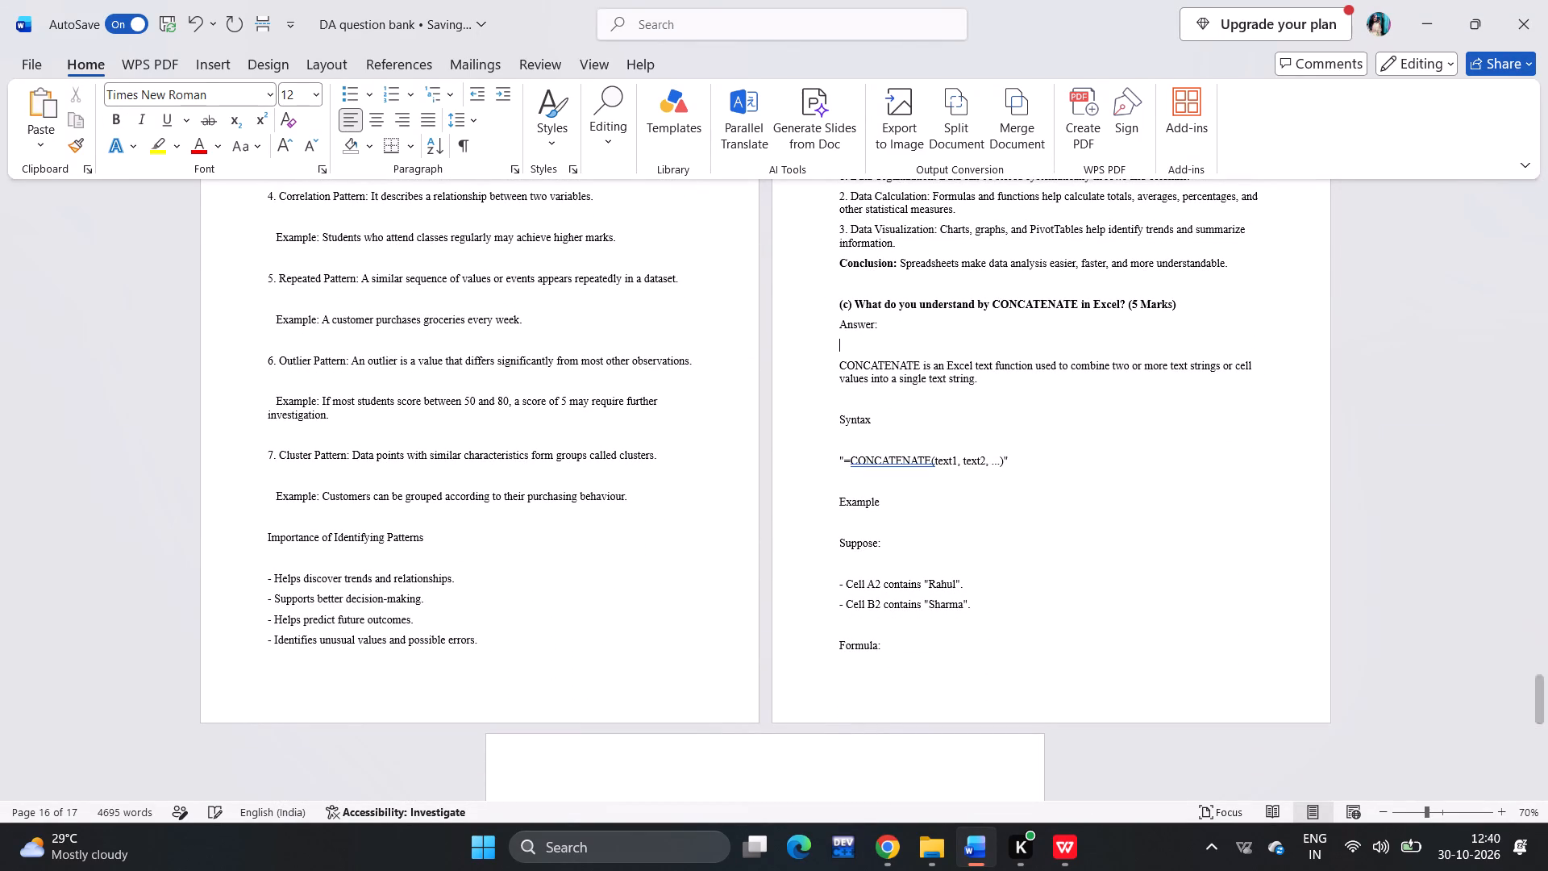
{"action": "key", "text": "BackSpace"}
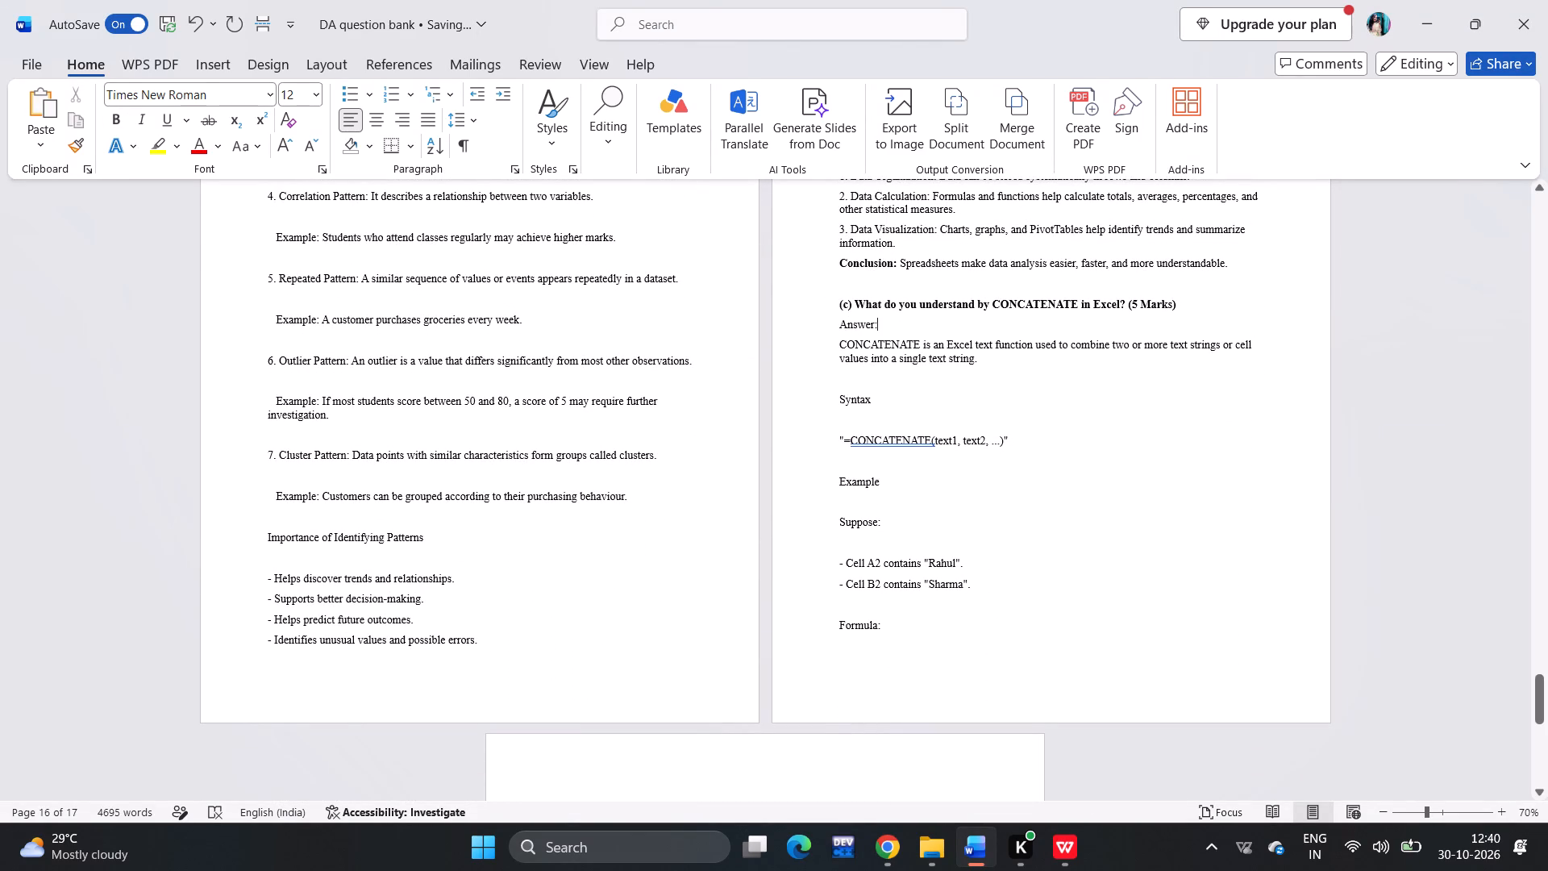
Bold the "Syntax" label in question (c) and remove the blank lines above and below it.
{"action": "left_click_drag", "start_coordinate": [884, 397], "coordinate": [809, 404]}
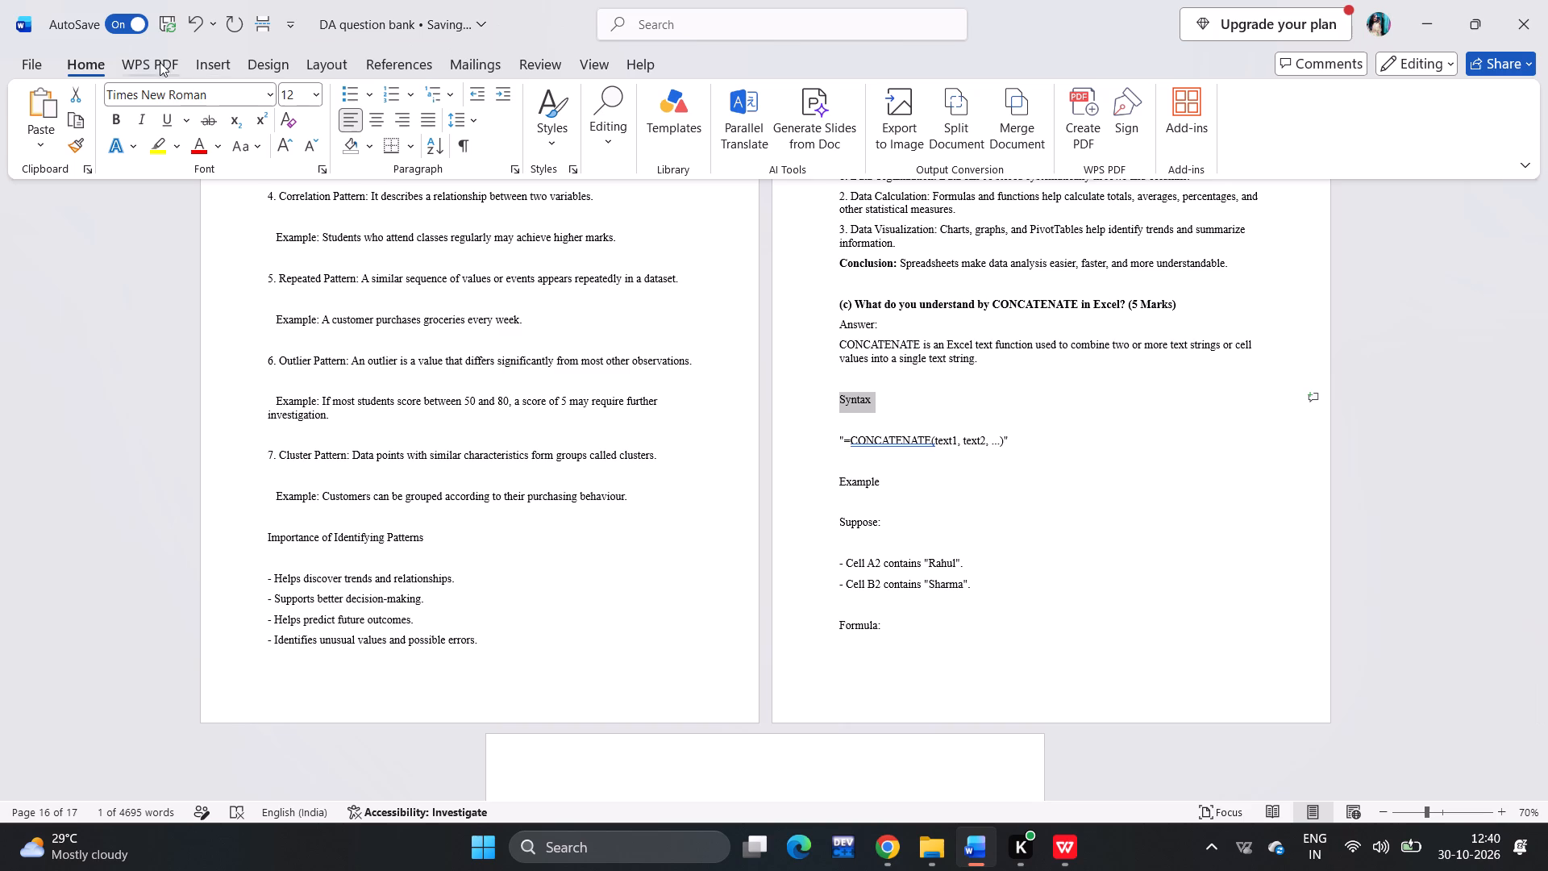
{"action": "left_click", "coordinate": [123, 119]}
{"action": "left_click", "coordinate": [889, 381]}
{"action": "key", "text": "BackSpace"}
{"action": "key", "text": "BackSpace"}
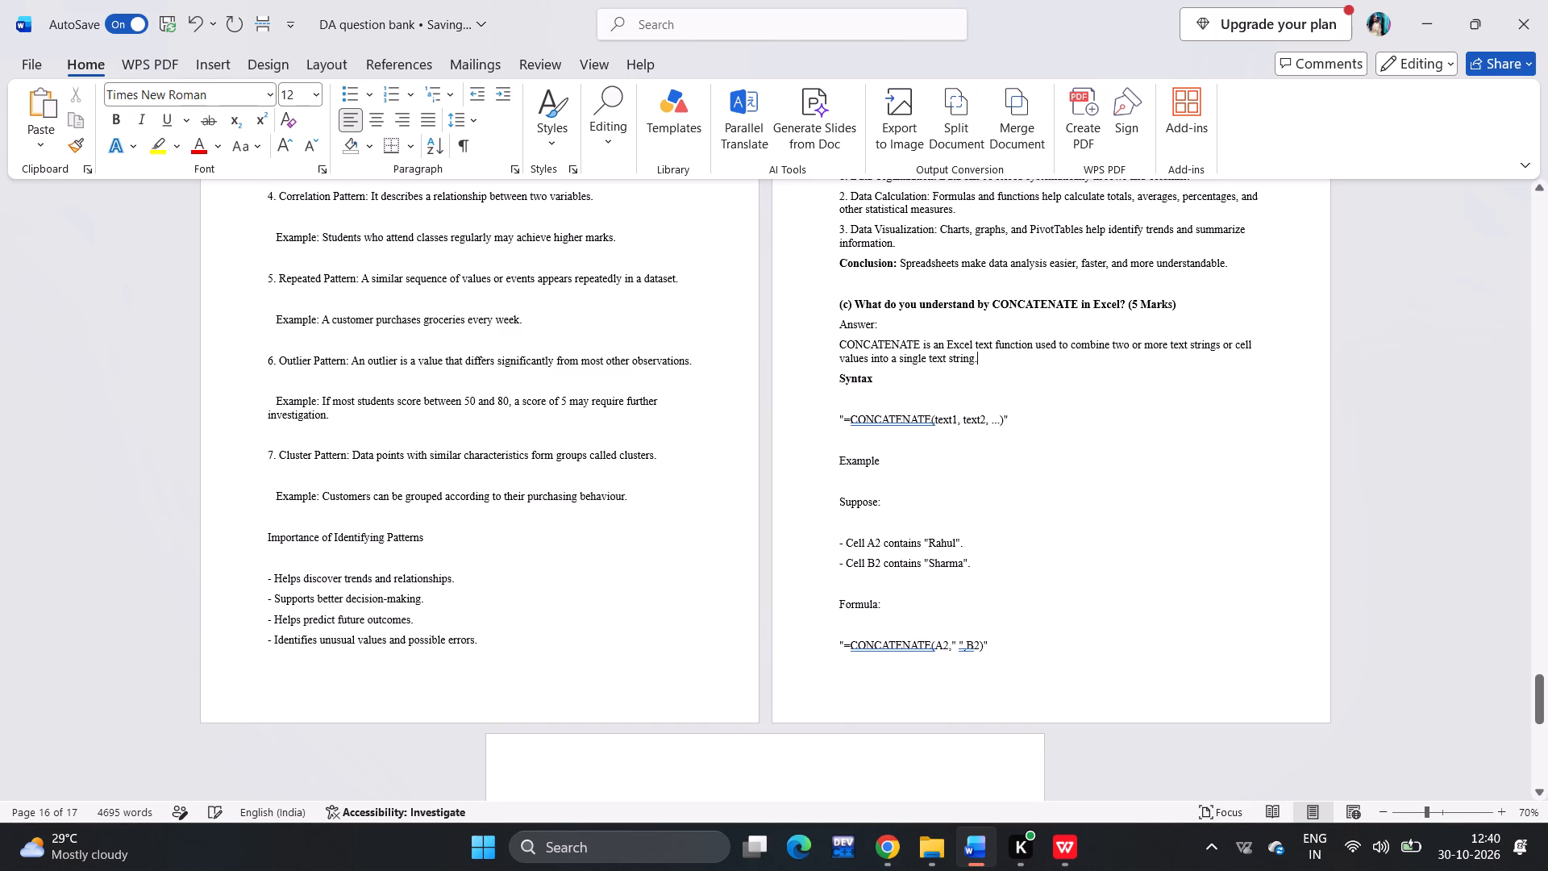
{"action": "left_click", "coordinate": [893, 400]}
{"action": "left_click", "coordinate": [893, 400]}
{"action": "key", "text": "BackSpace"}
{"action": "key", "text": "BackSpace"}
{"action": "key", "text": "BackSpace"}
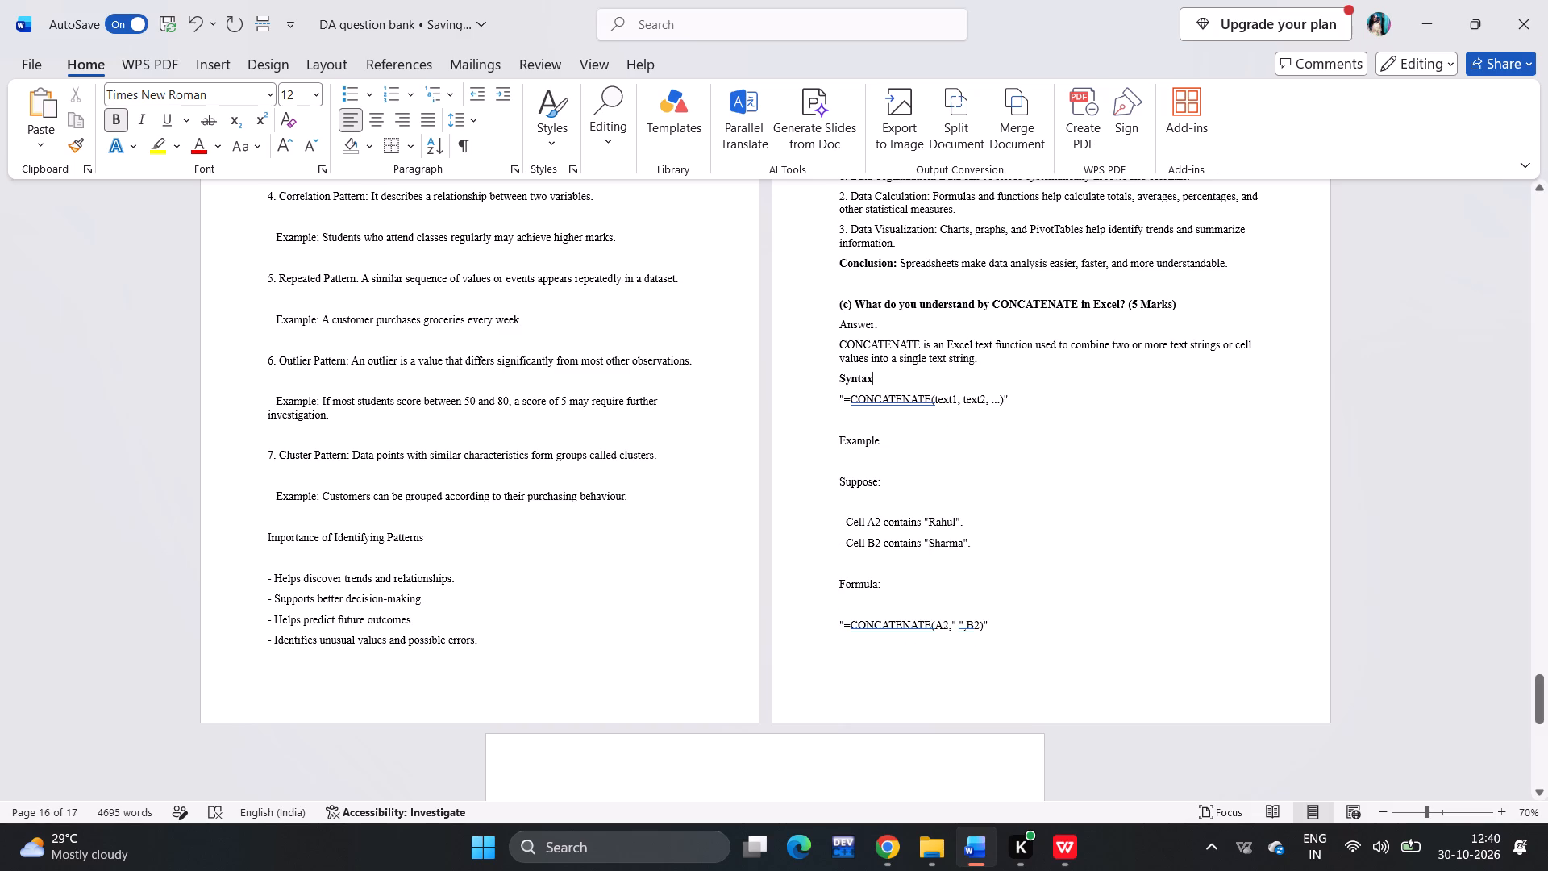
Bold the "Example" label in question (c) and remove the blank lines above it, below it and below "Suppose:".
{"action": "left_click_drag", "start_coordinate": [879, 440], "coordinate": [833, 434]}
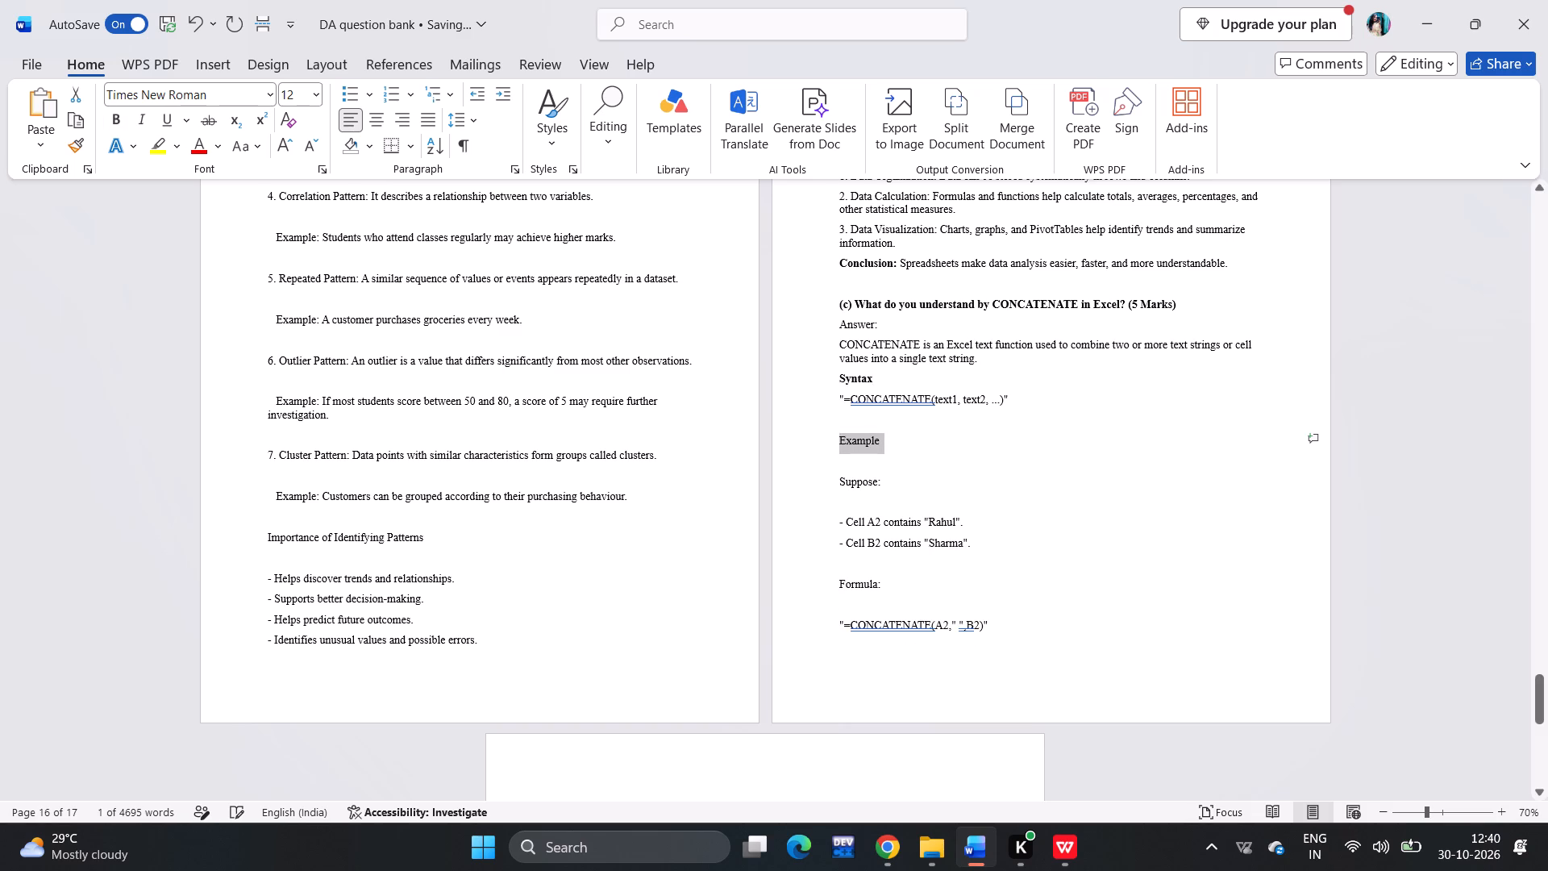
{"action": "left_click", "coordinate": [106, 115]}
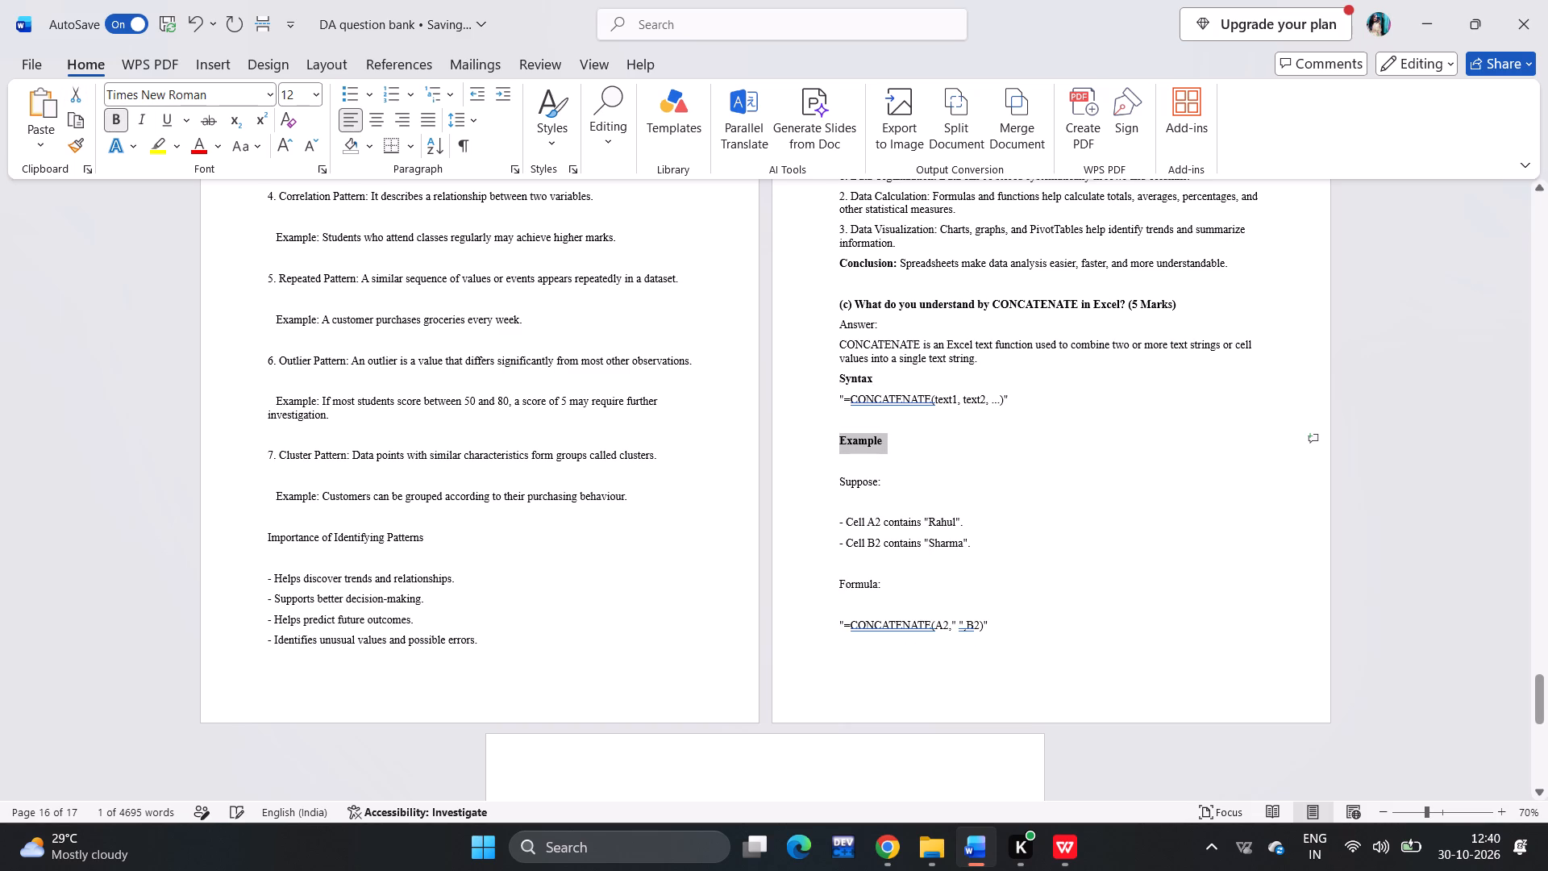
{"action": "left_click", "coordinate": [934, 418]}
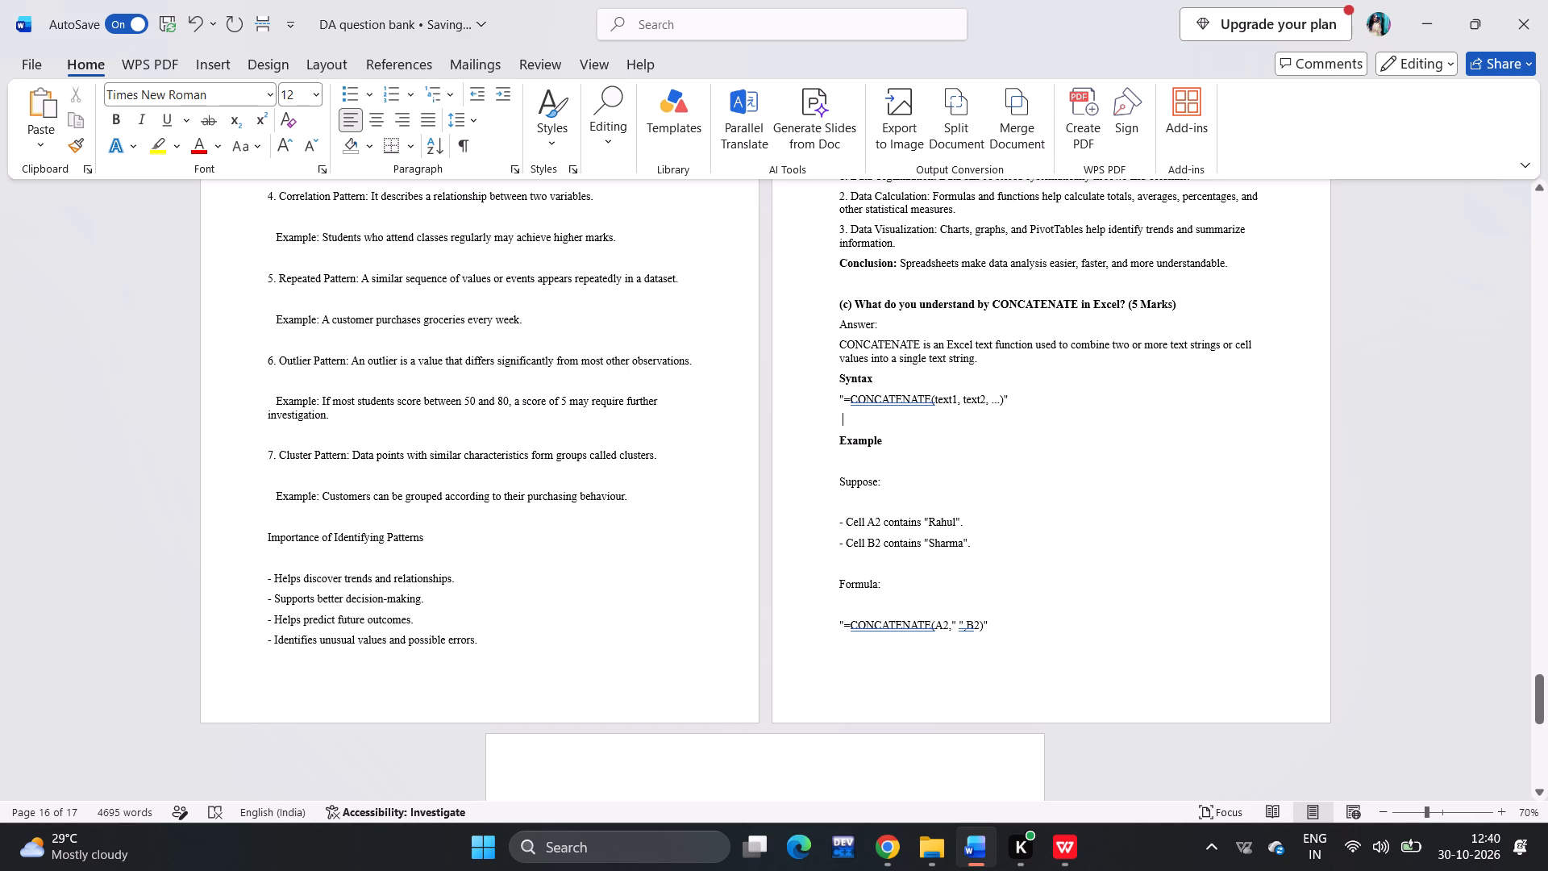
{"action": "key", "text": "BackSpace"}
{"action": "key", "text": "BackSpace"}
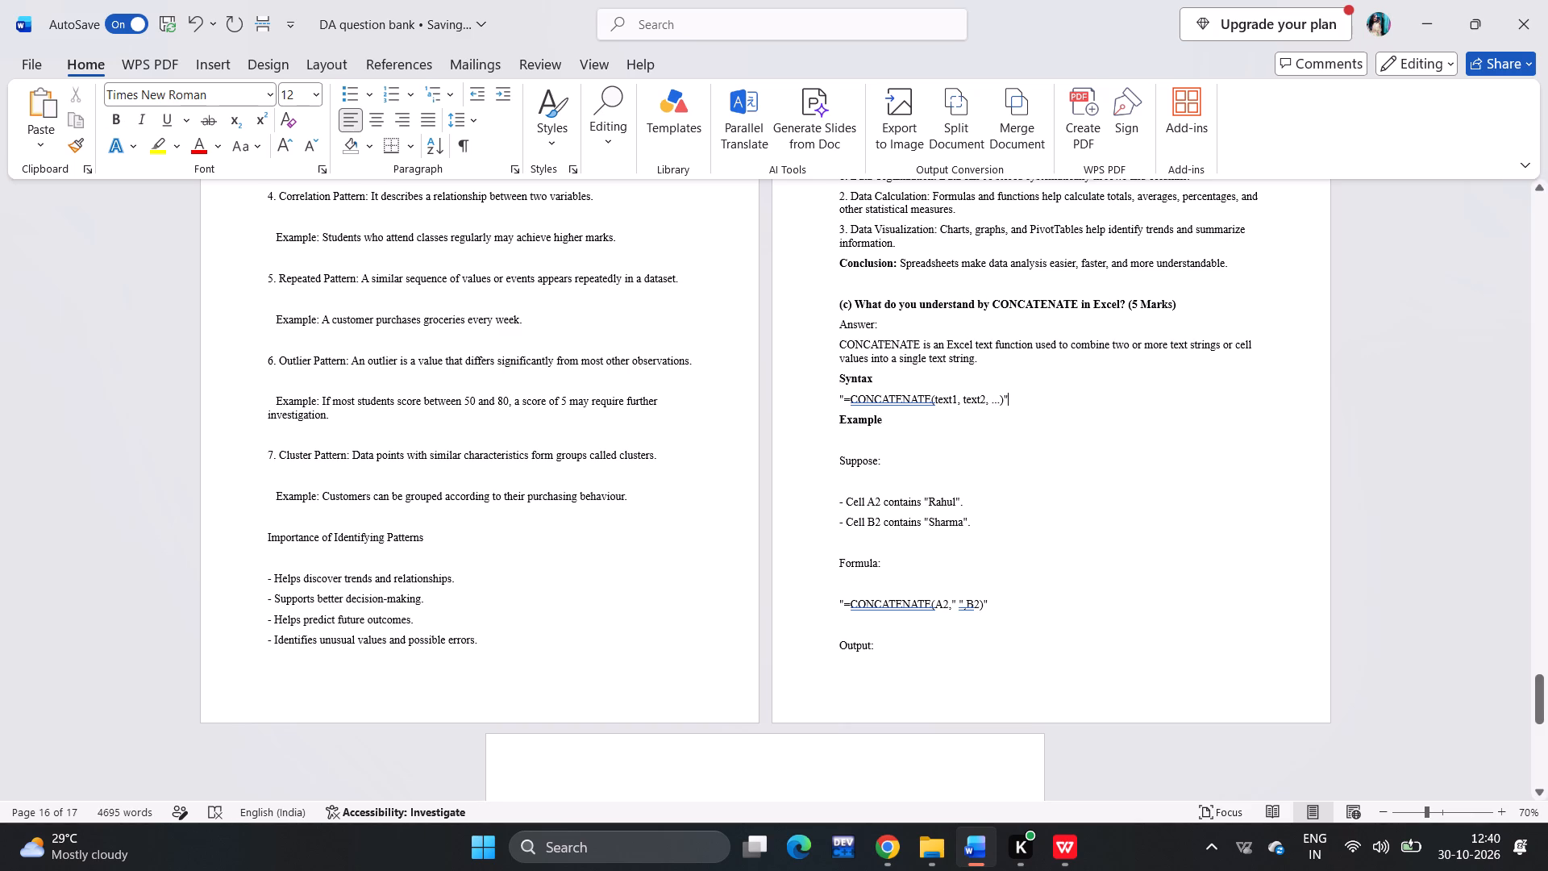
{"action": "left_click", "coordinate": [872, 447]}
{"action": "key", "text": "BackSpace"}
{"action": "key", "text": "BackSpace"}
{"action": "double_click", "coordinate": [885, 468]}
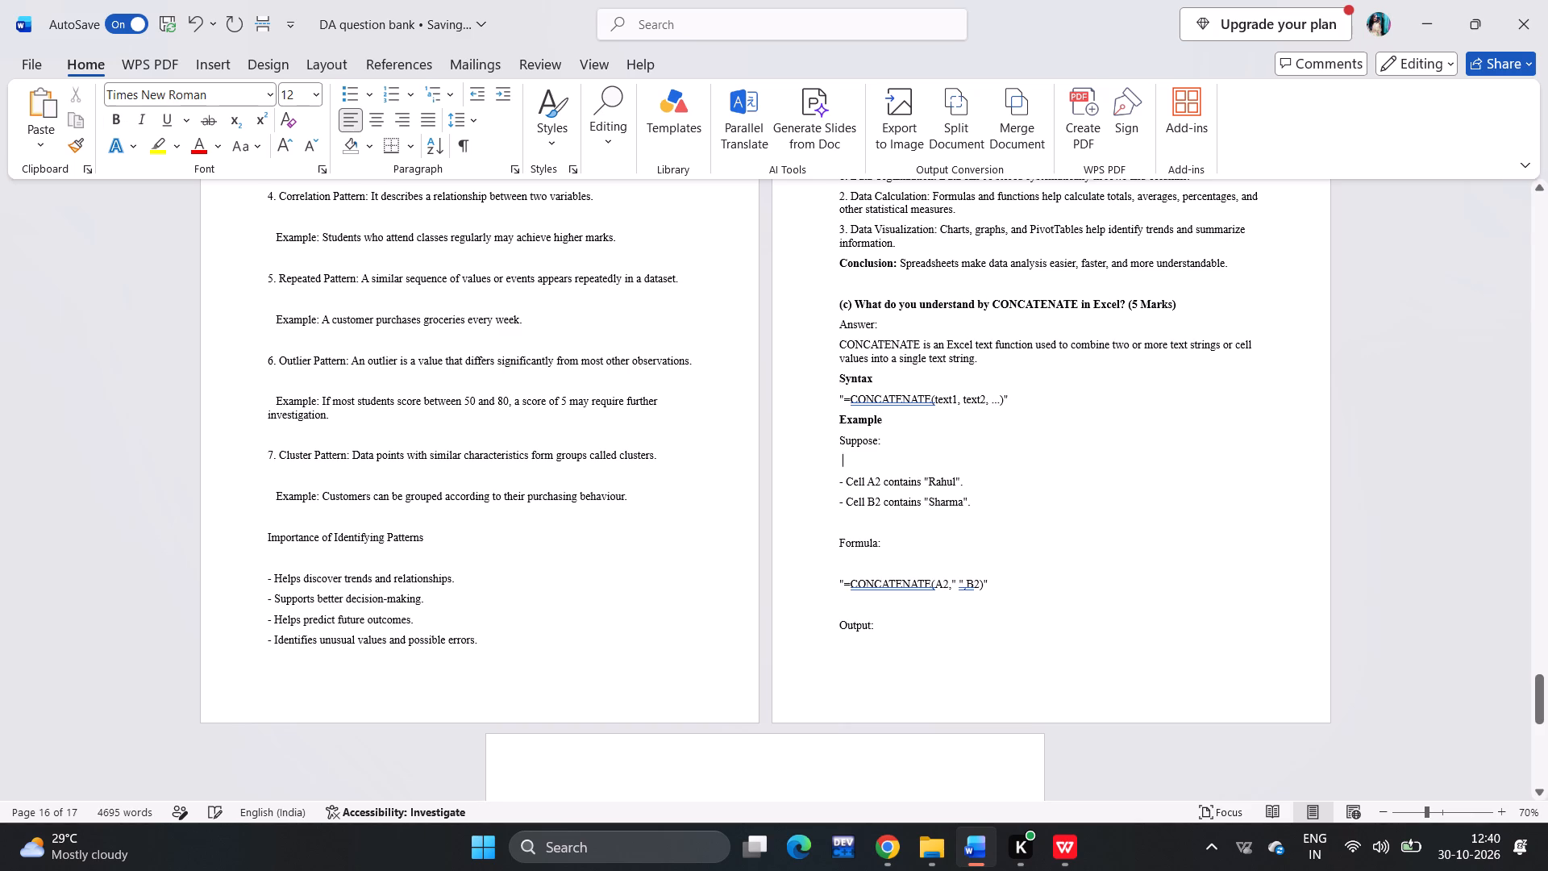
{"action": "key", "text": "BackSpace"}
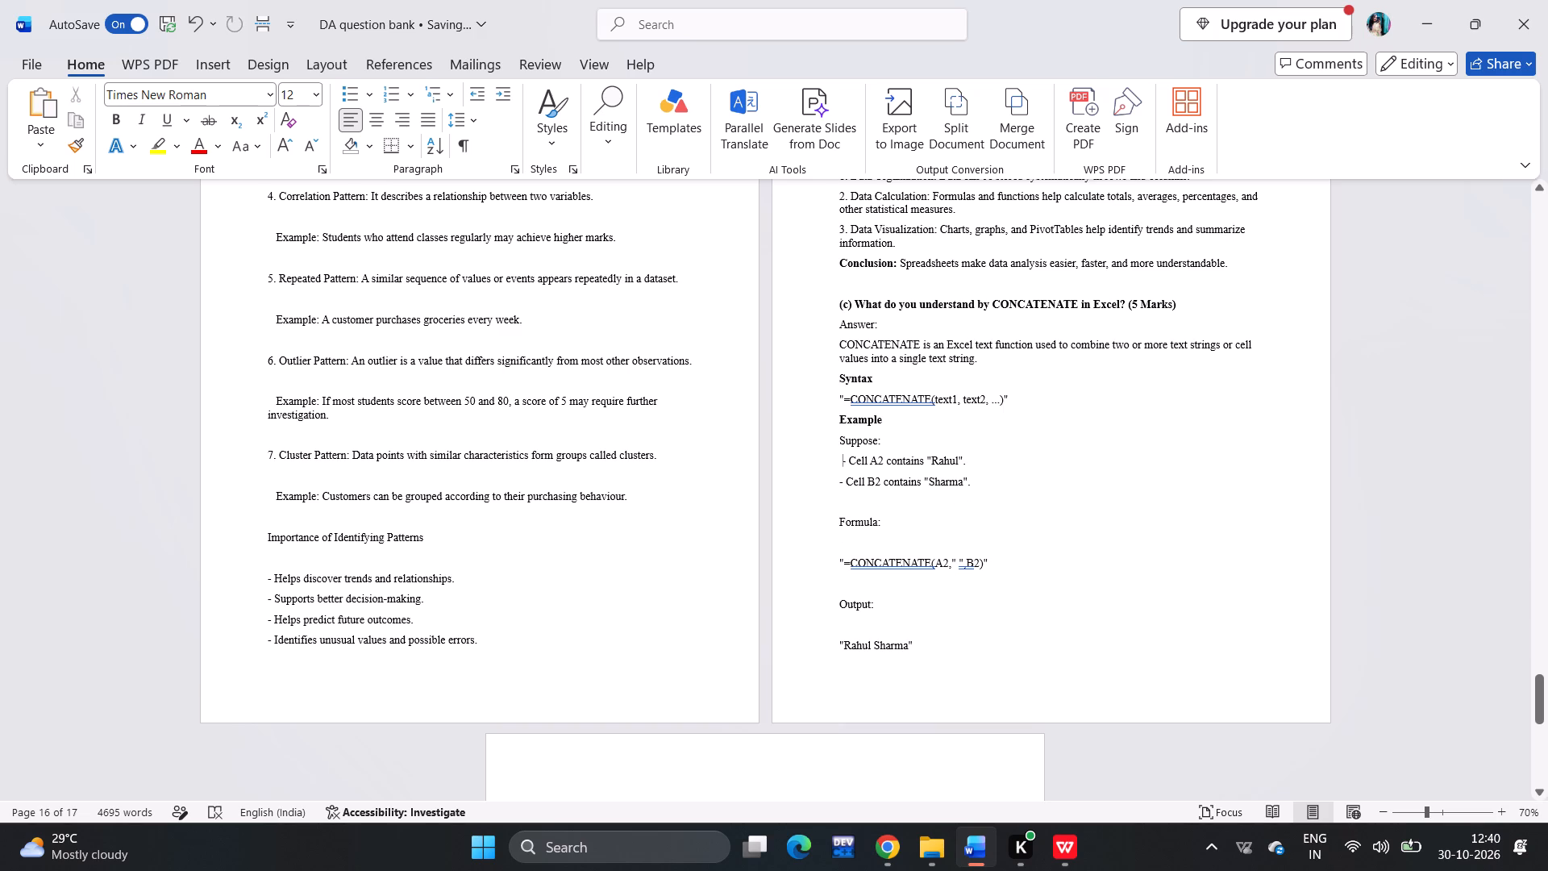
Bold the "Formula:" label in question (c) and remove the blank lines above and below it.
{"action": "left_click_drag", "start_coordinate": [884, 525], "coordinate": [775, 534]}
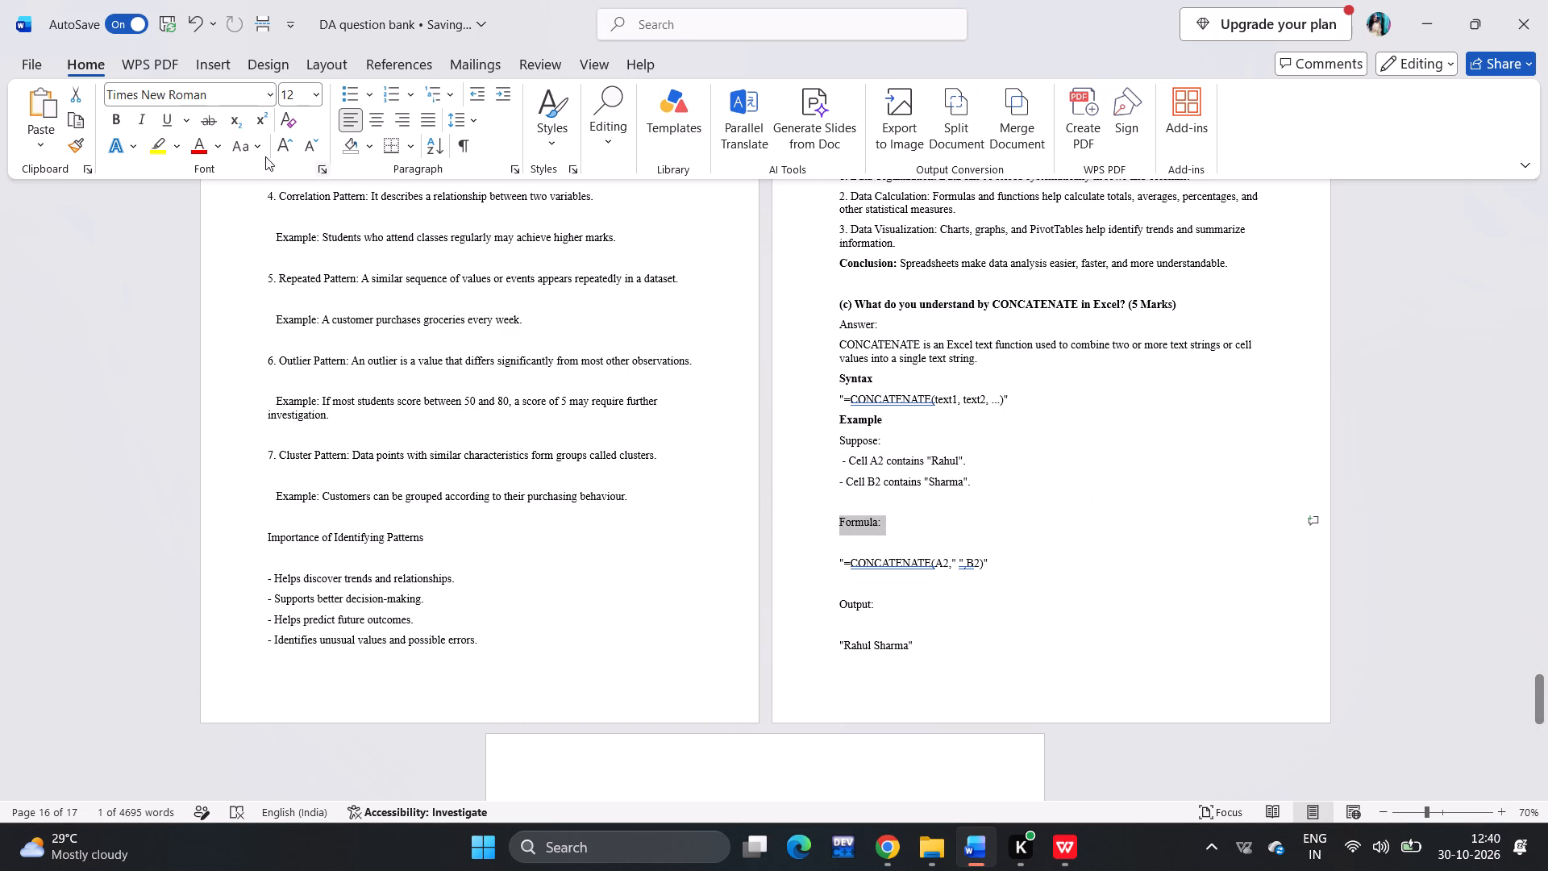
{"action": "left_click", "coordinate": [107, 121]}
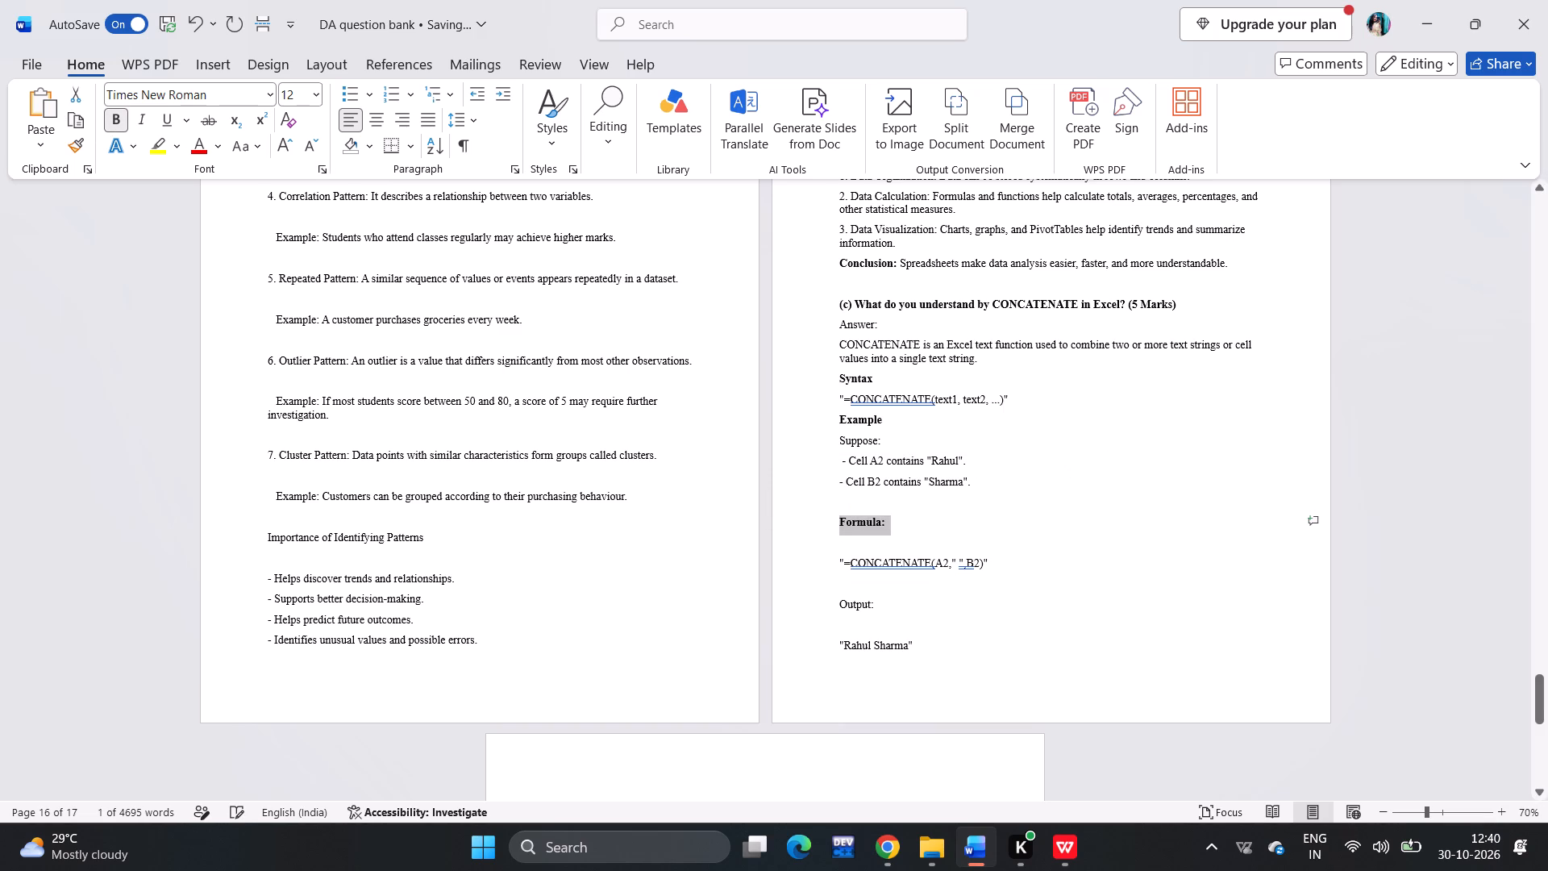
{"action": "left_click", "coordinate": [873, 501]}
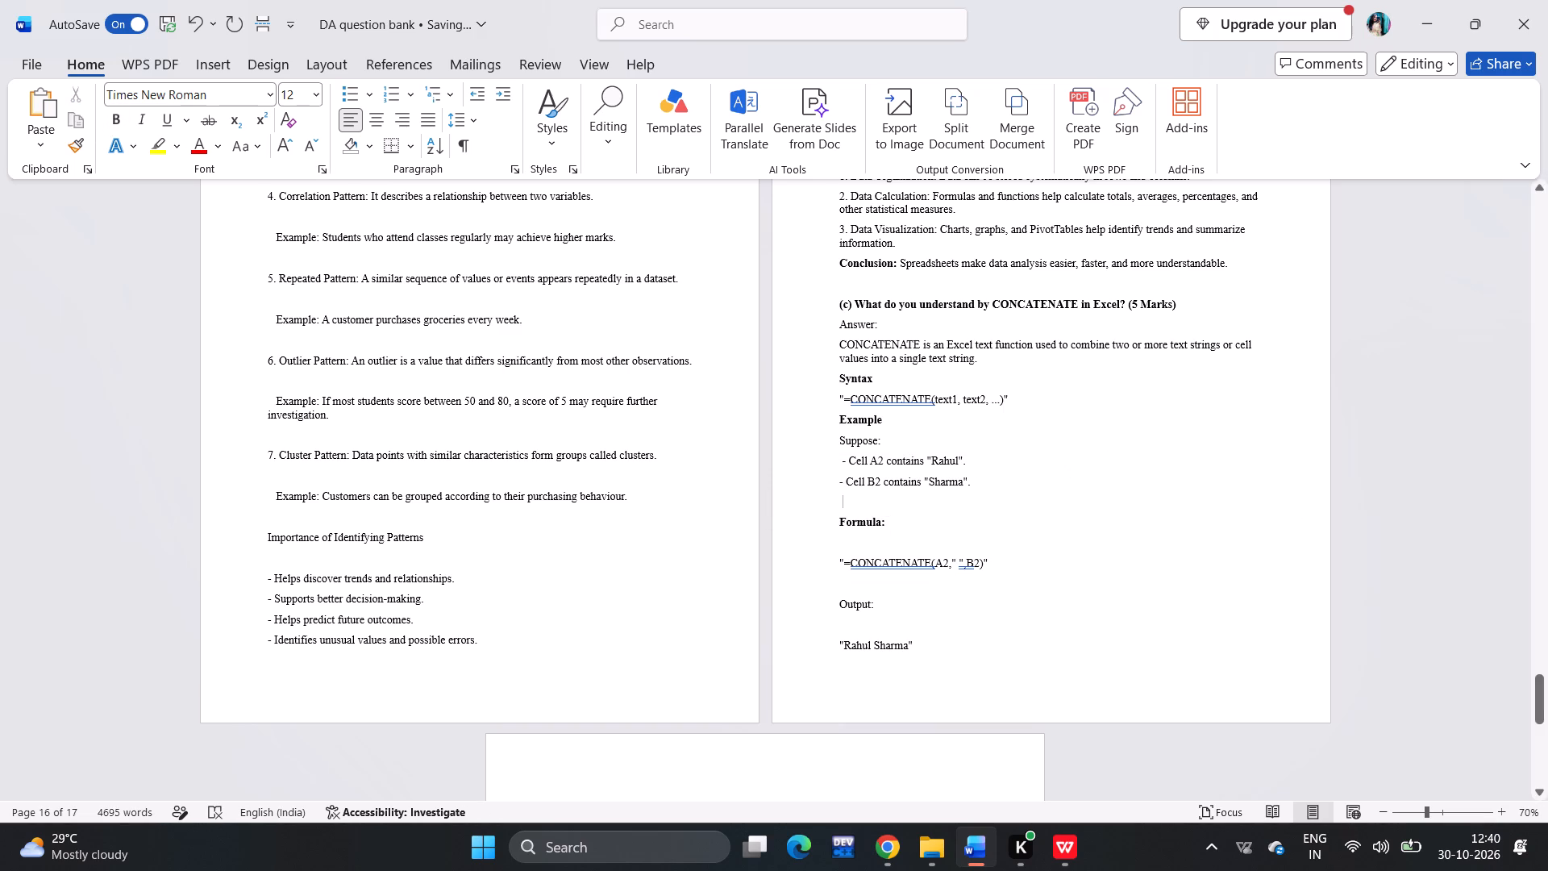
{"action": "key", "text": "BackSpace"}
{"action": "key", "text": "BackSpace"}
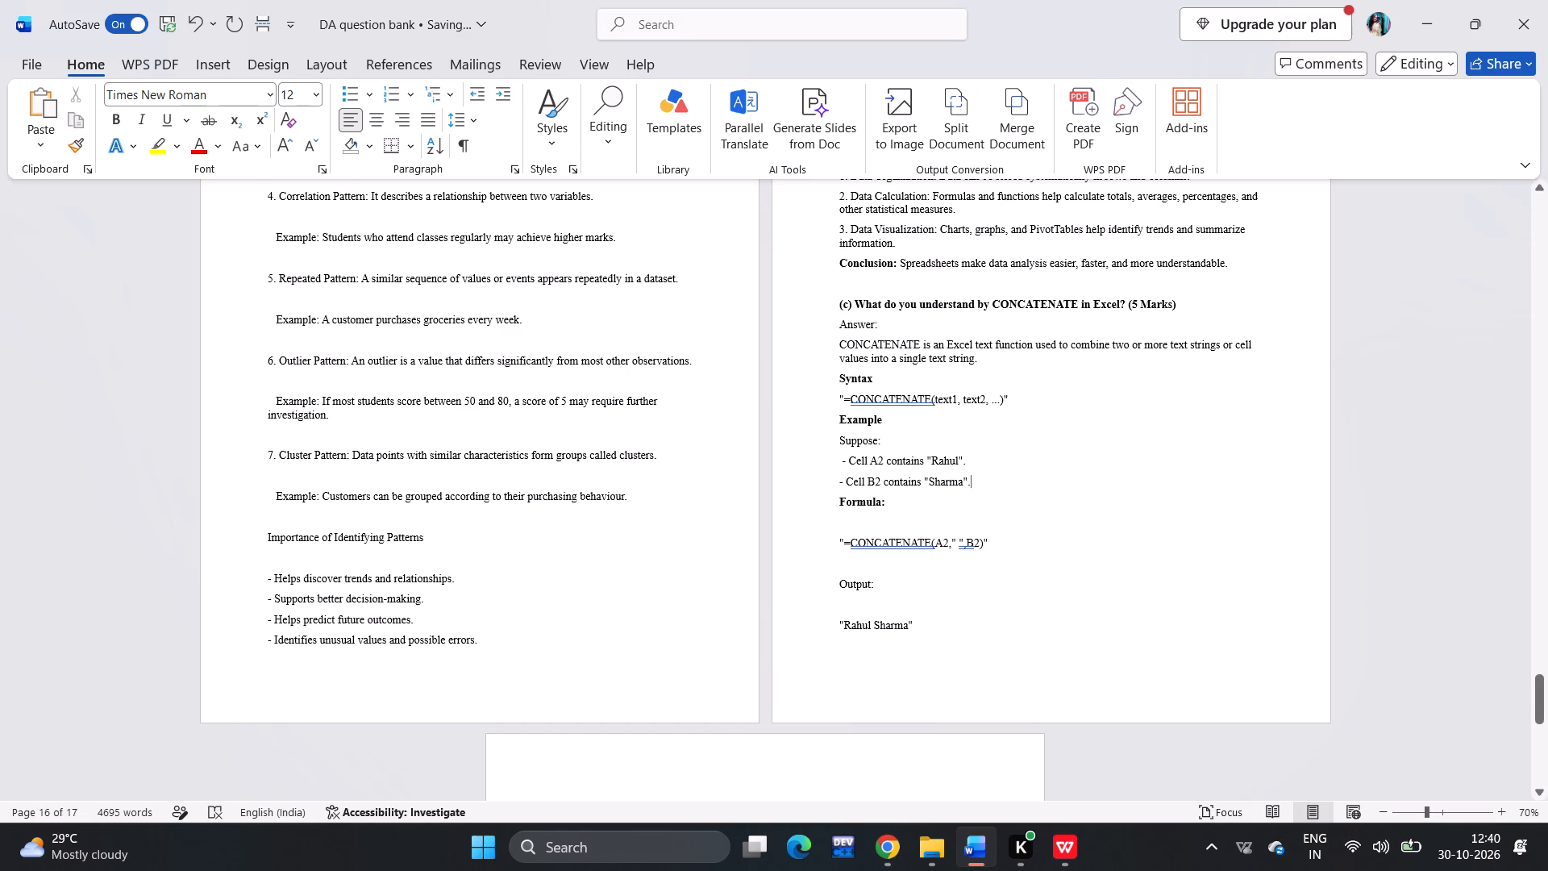
{"action": "left_click", "coordinate": [918, 518]}
{"action": "key", "text": "BackSpace"}
{"action": "key", "text": "BackSpace"}
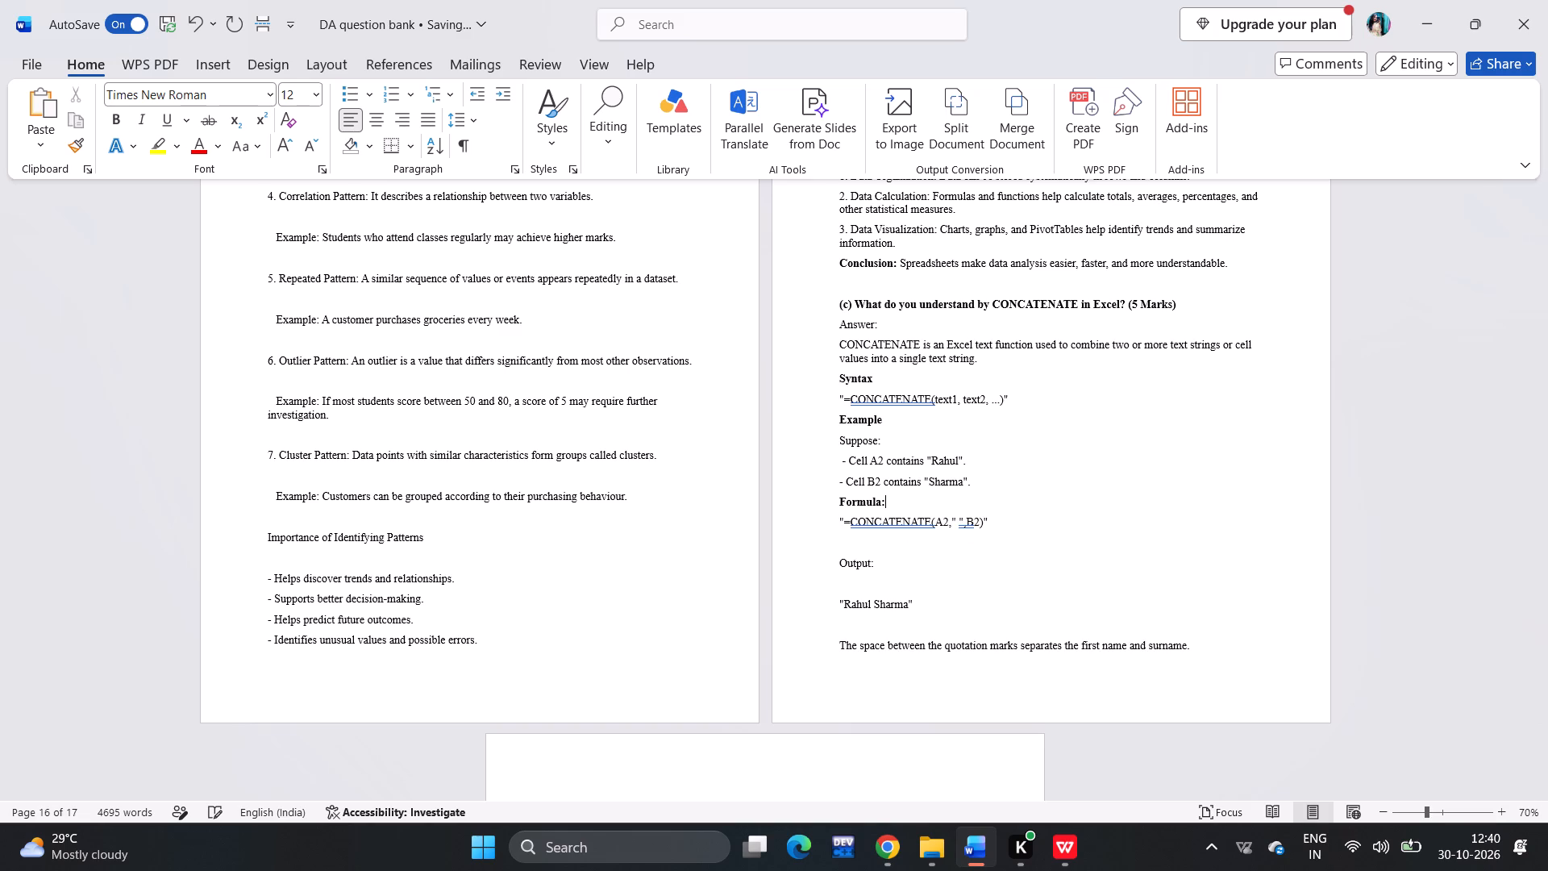
Bold the "Output:" label in question (c) and remove the blank lines above and below it.
{"action": "left_click", "coordinate": [899, 547]}
{"action": "key", "text": "BackSpace"}
{"action": "key", "text": "BackSpace"}
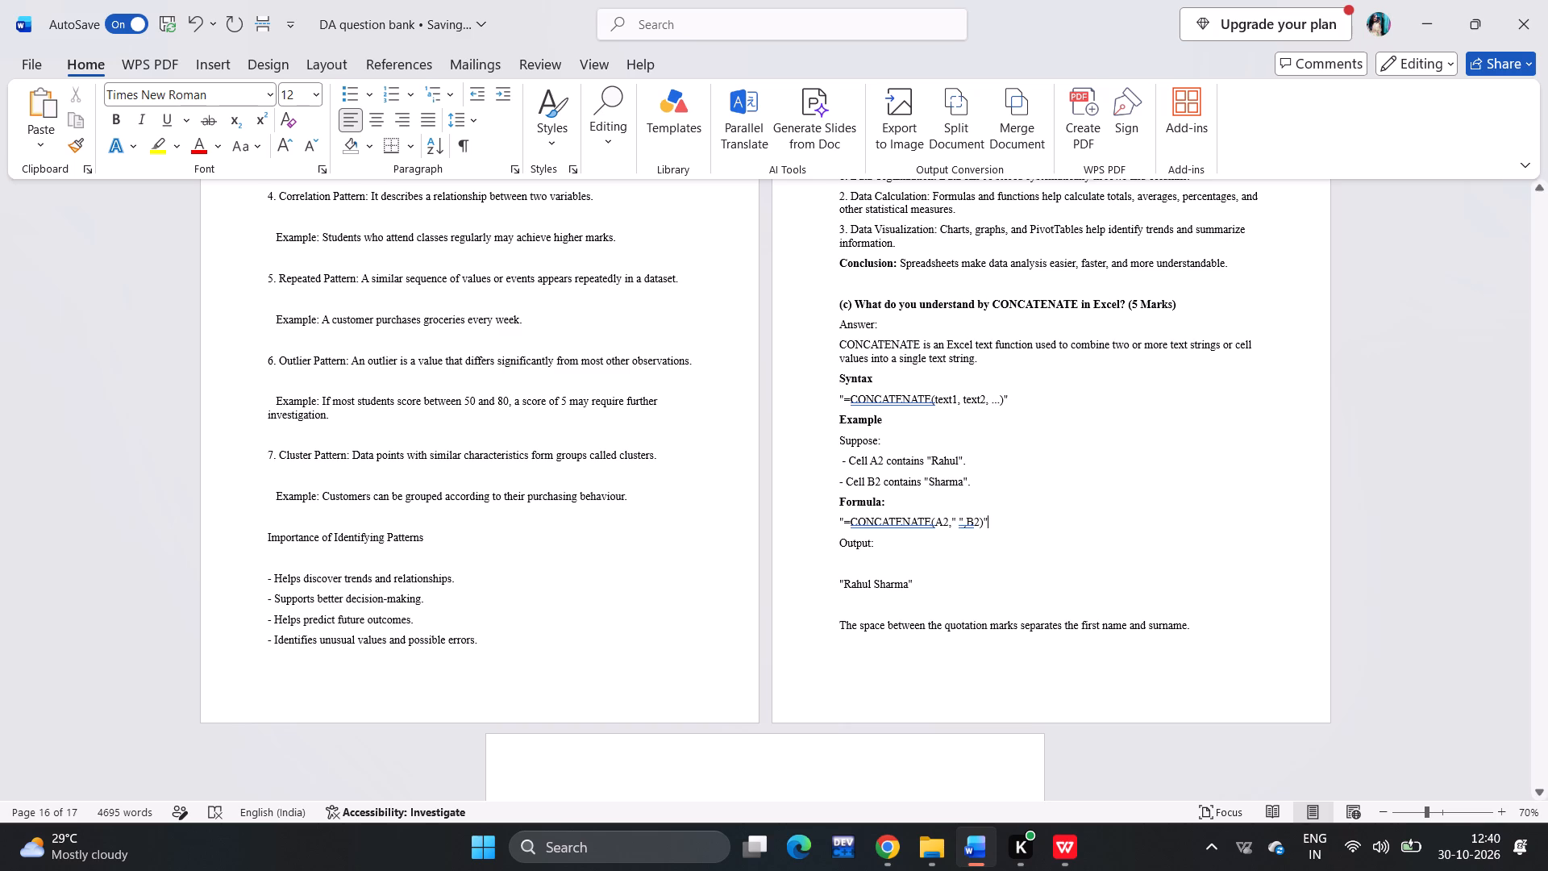
{"action": "left_click_drag", "start_coordinate": [887, 552], "coordinate": [857, 542]}
{"action": "left_click_drag", "start_coordinate": [857, 542], "coordinate": [832, 545]}
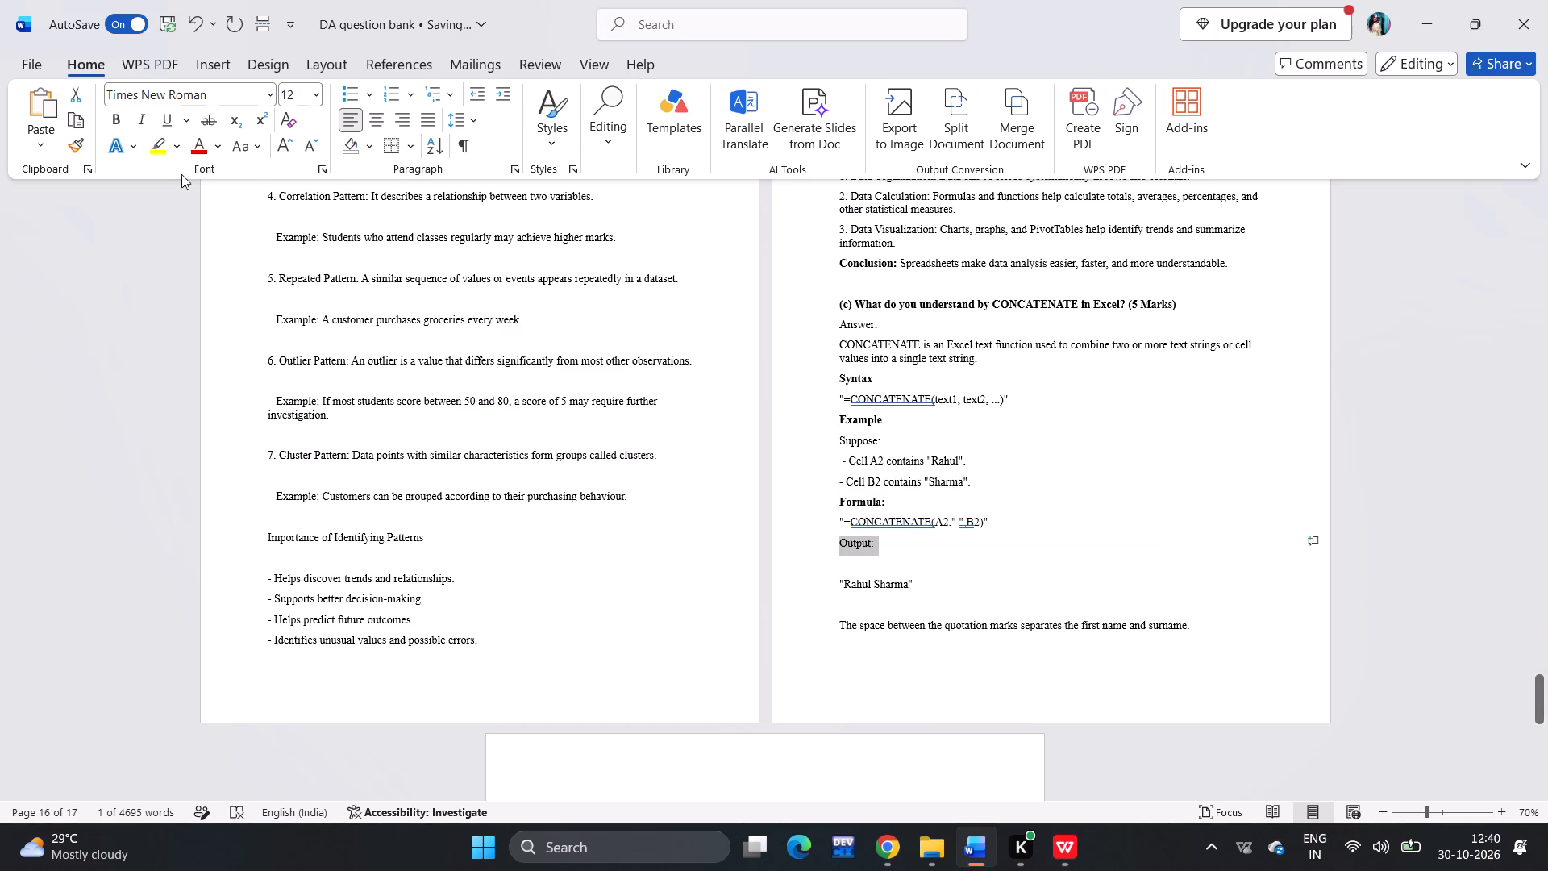
{"action": "left_click", "coordinate": [115, 118]}
{"action": "left_click", "coordinate": [896, 572]}
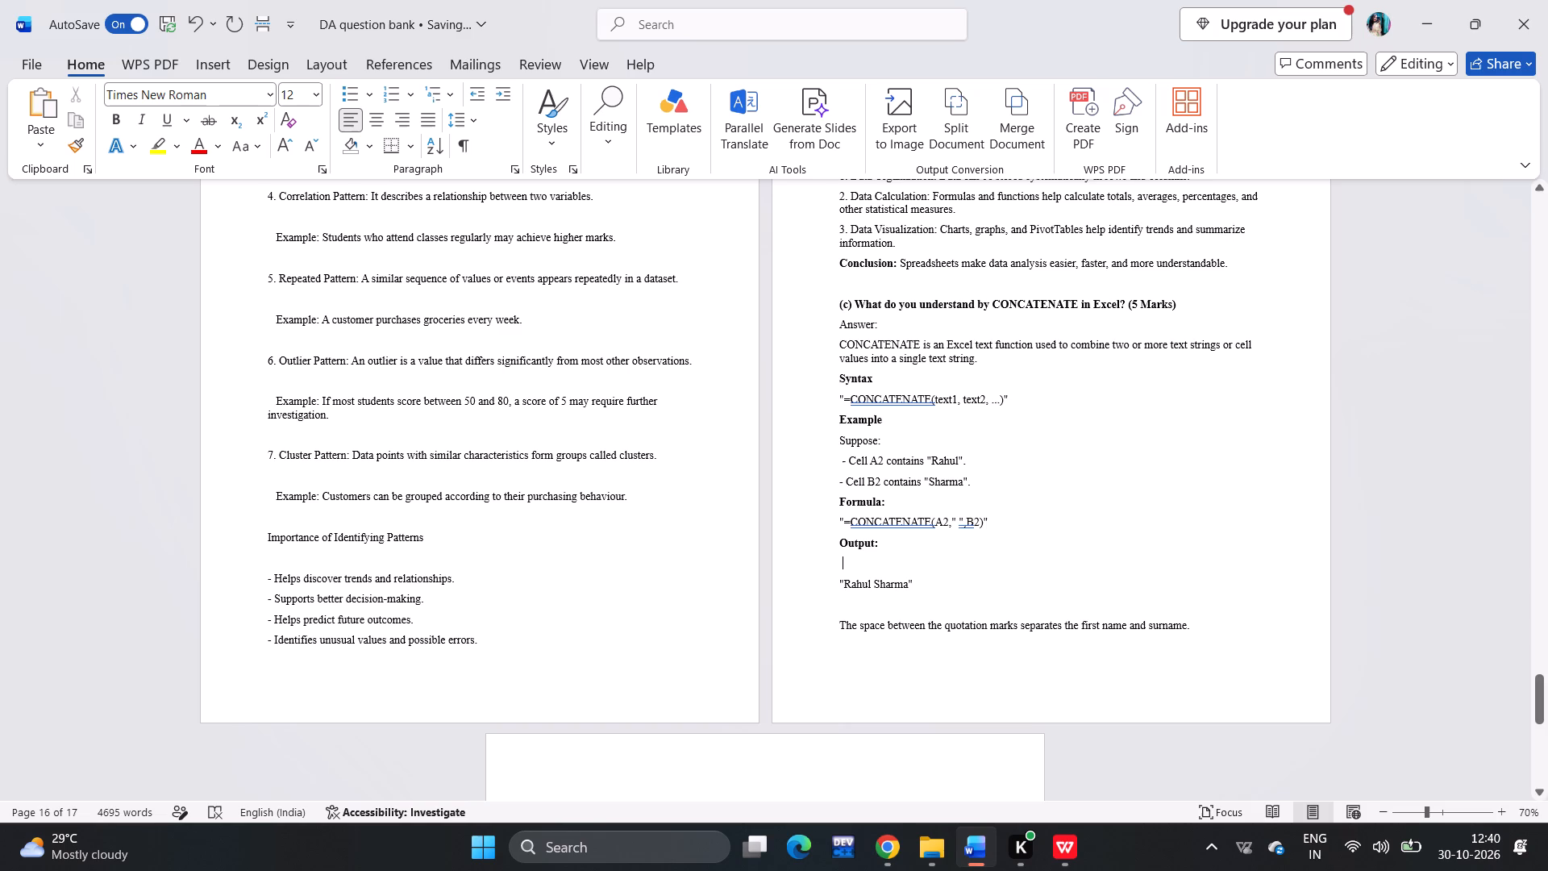
{"action": "key", "text": "BackSpace"}
{"action": "key", "text": "BackSpace"}
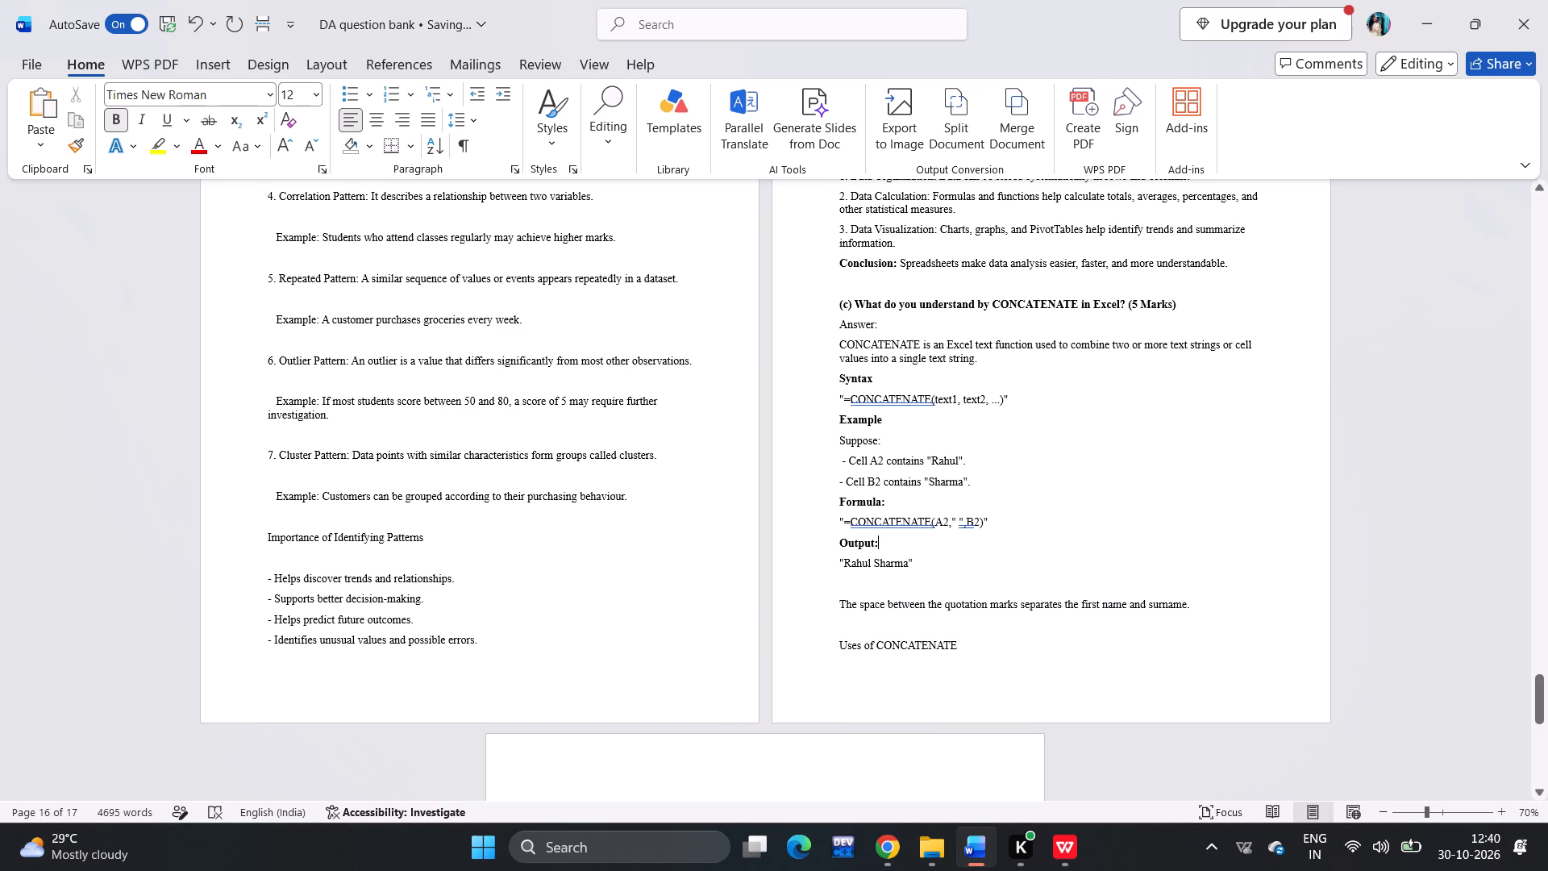
Remove the blank lines above and below the sentence about the space between quotation marks, and below "Uses of CONCATENATE".
{"action": "left_click", "coordinate": [937, 577]}
{"action": "key", "text": "BackSpace"}
{"action": "key", "text": "BackSpace"}
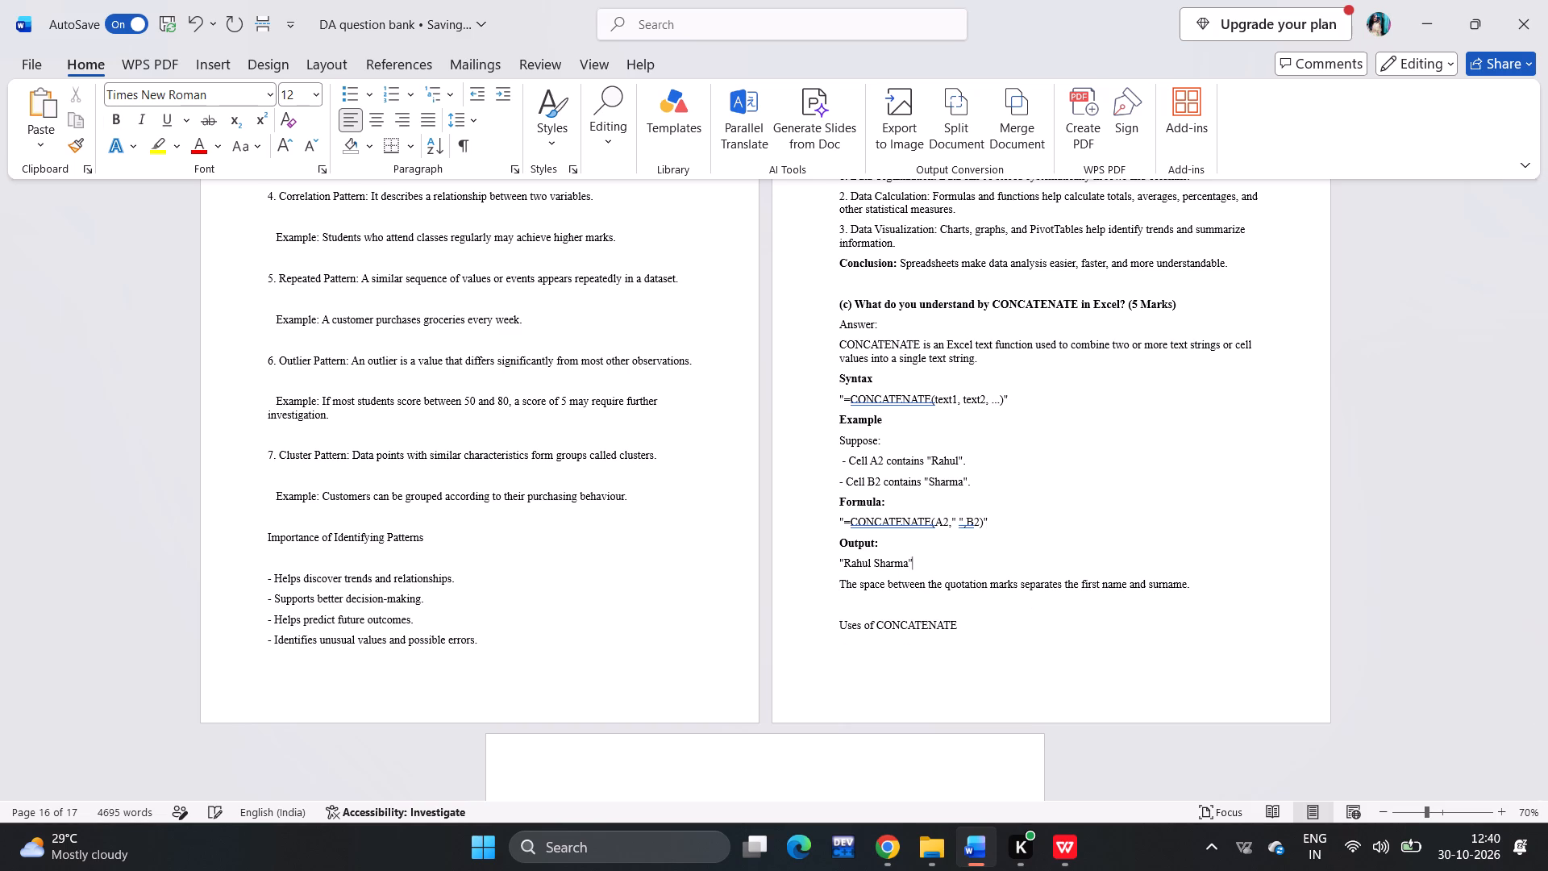
{"action": "left_click", "coordinate": [925, 614]}
{"action": "key", "text": "BackSpace"}
{"action": "key", "text": "BackSpace"}
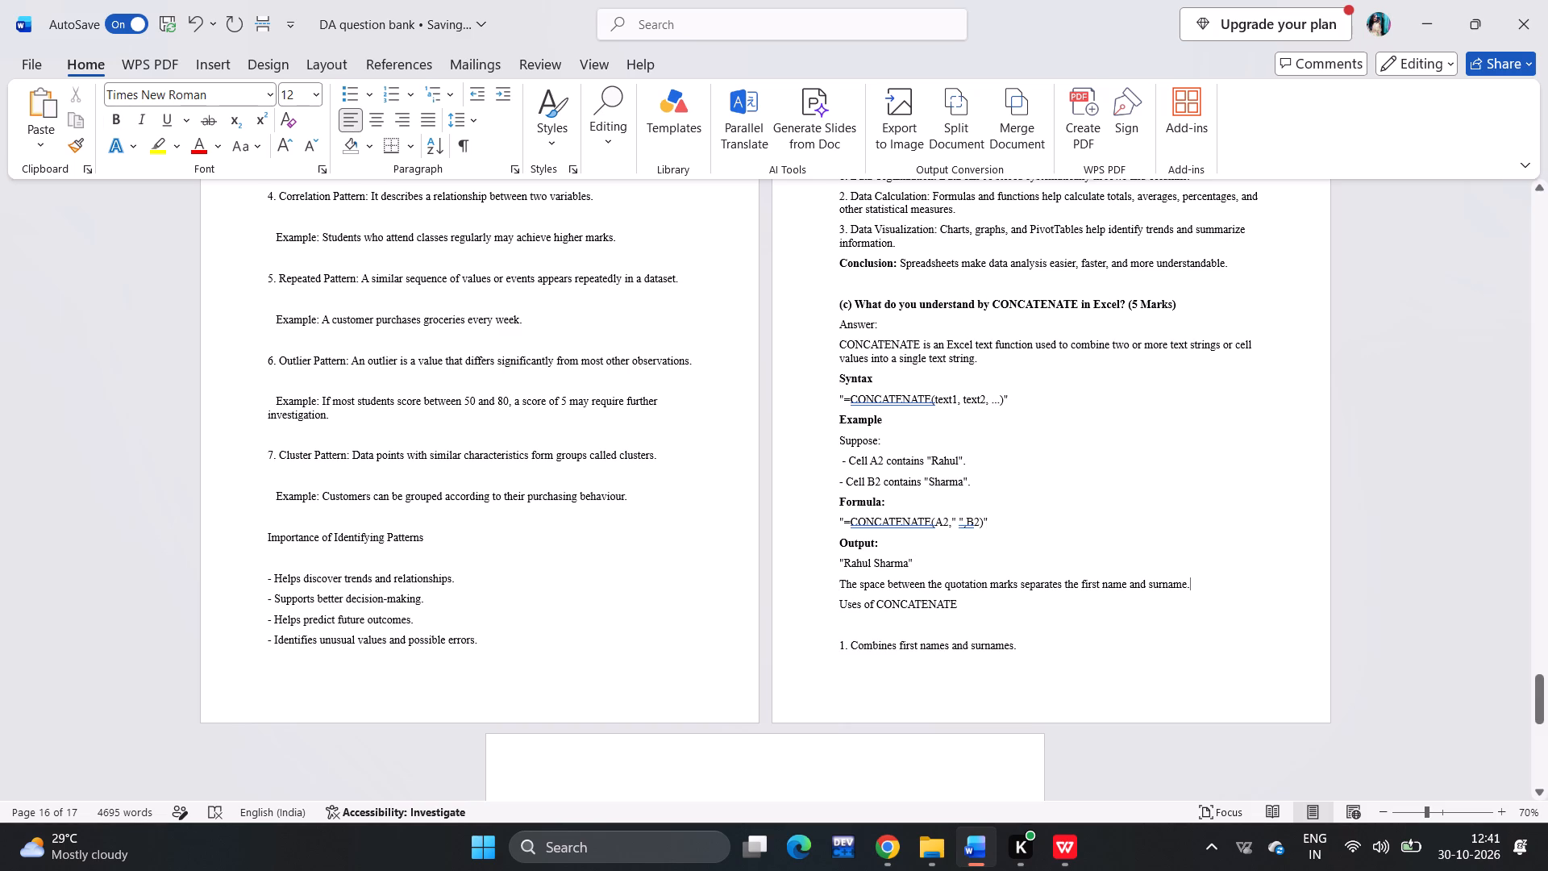
{"action": "scroll", "coordinate": [948, 620], "scroll_direction": "down", "scroll_amount": 7}
{"action": "scroll", "coordinate": [950, 614], "scroll_direction": "up", "scroll_amount": 1}
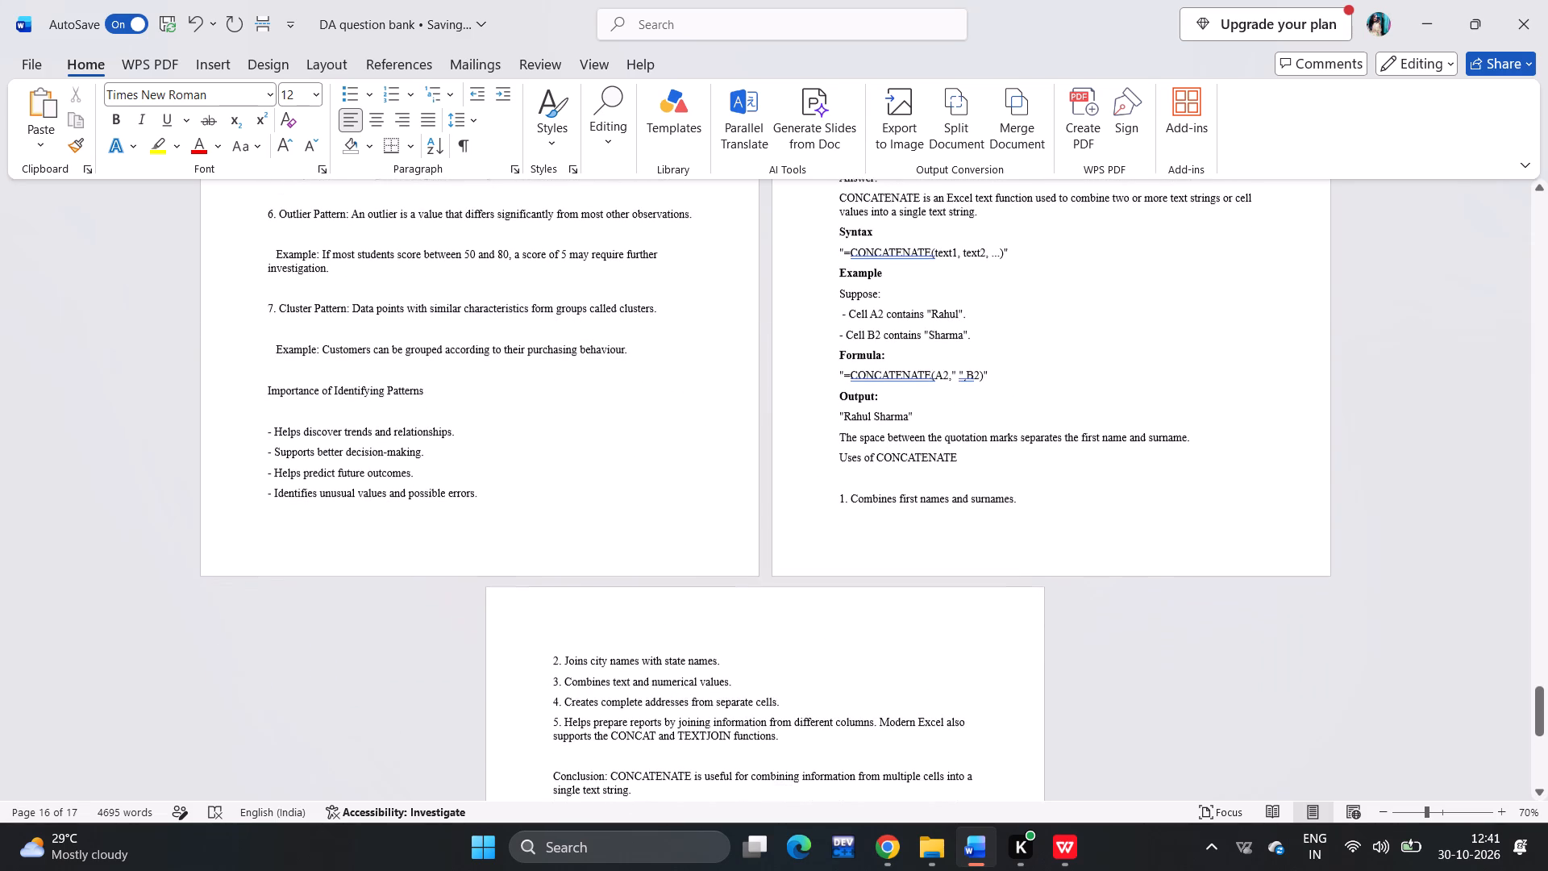
{"action": "left_click", "coordinate": [925, 472]}
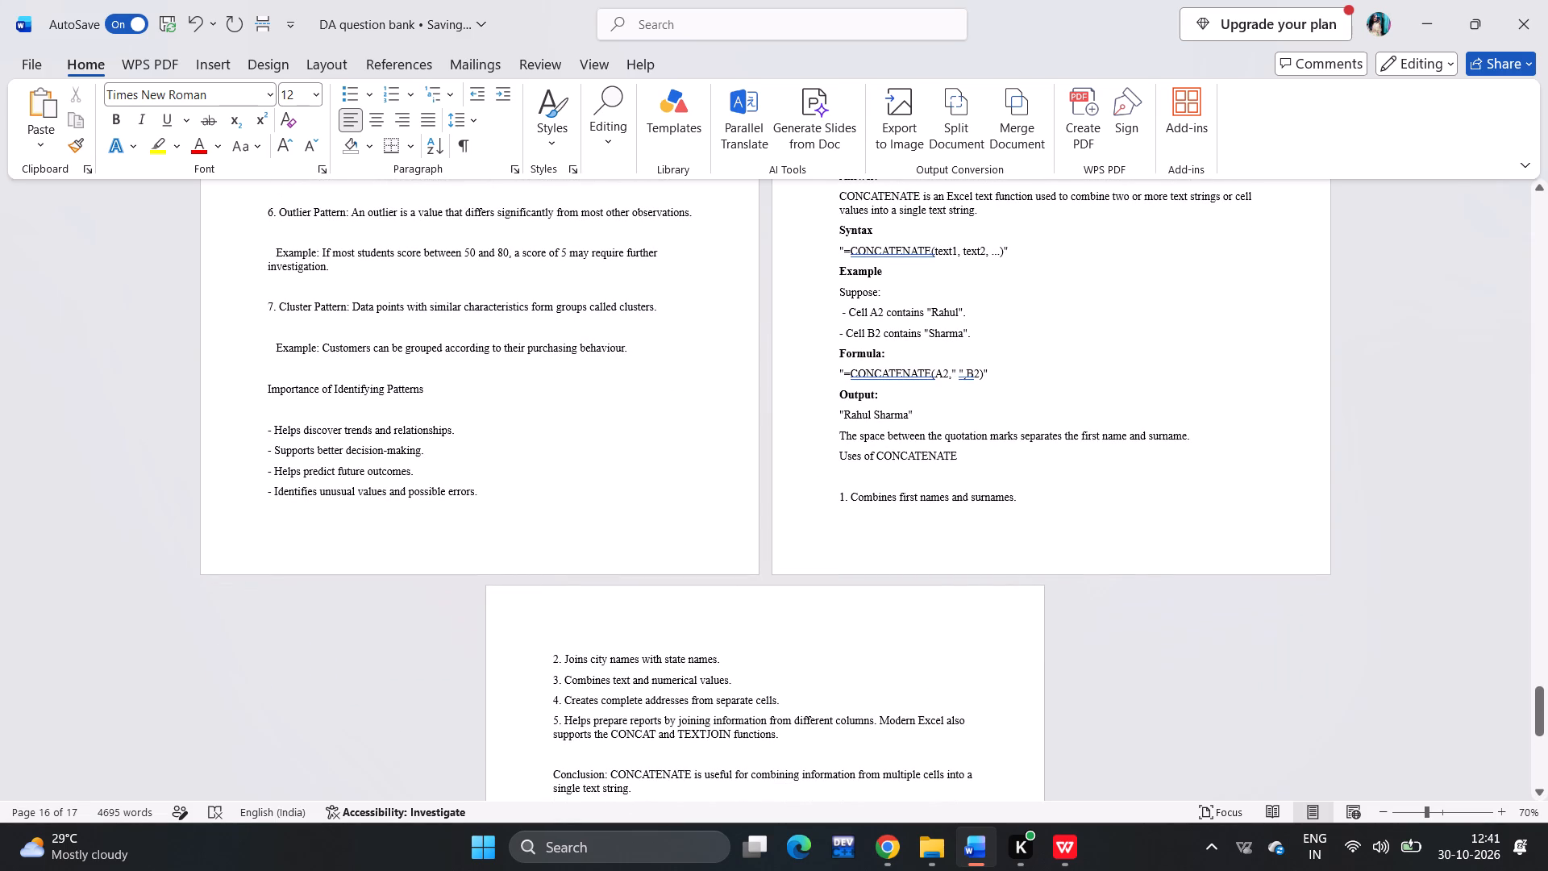
{"action": "key", "text": "BackSpace"}
{"action": "key", "text": "BackSpace"}
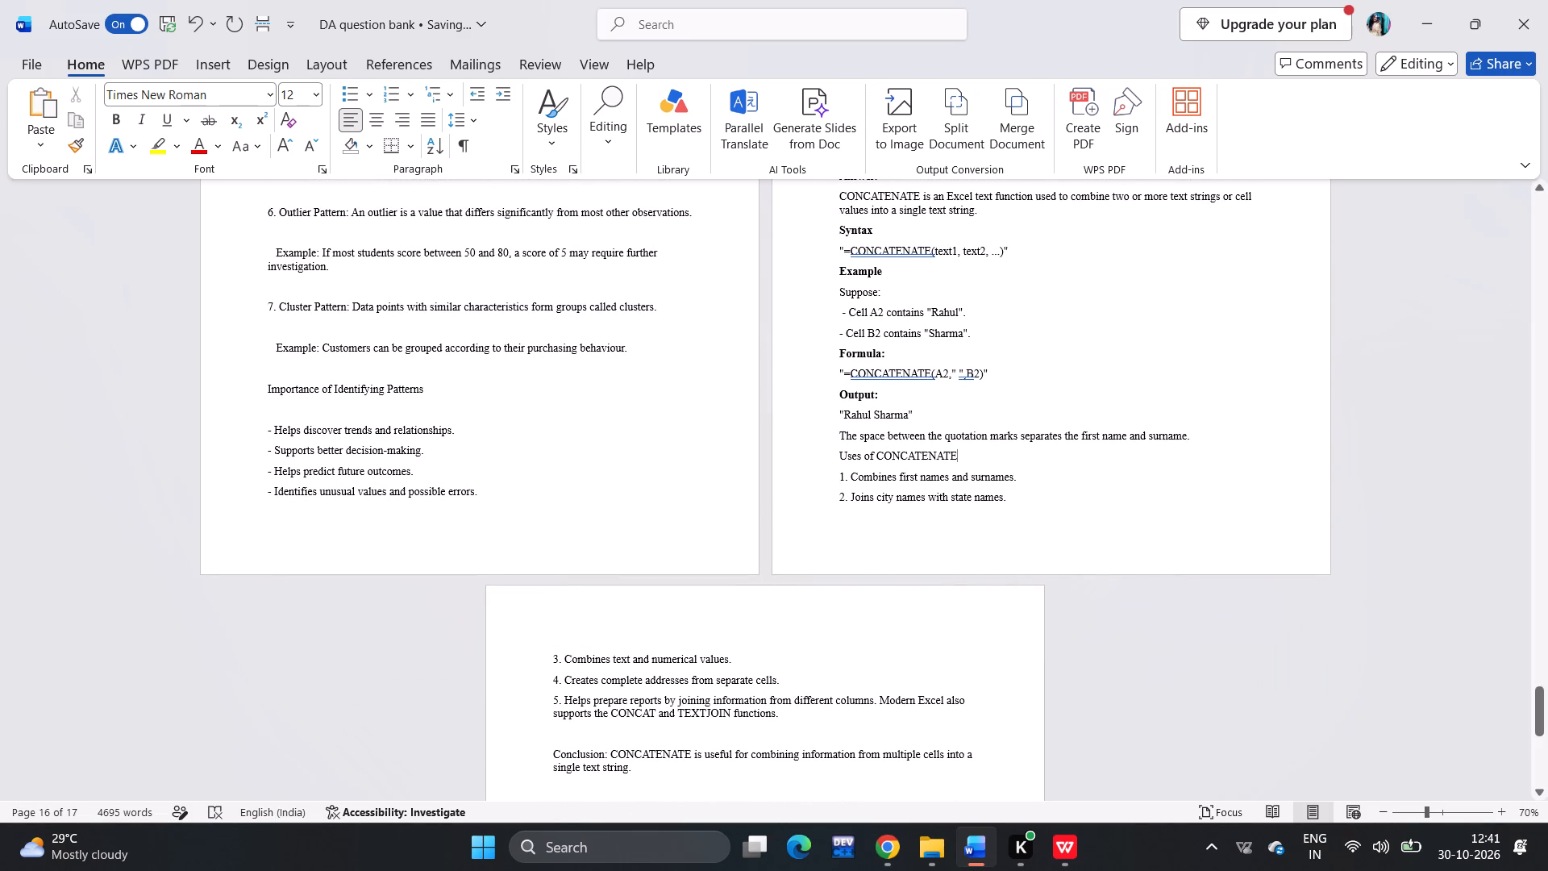
Bold the "Conclusion:" label of question (c) and remove the blank line above that paragraph.
{"action": "scroll", "coordinate": [701, 744], "scroll_direction": "down", "scroll_amount": 1}
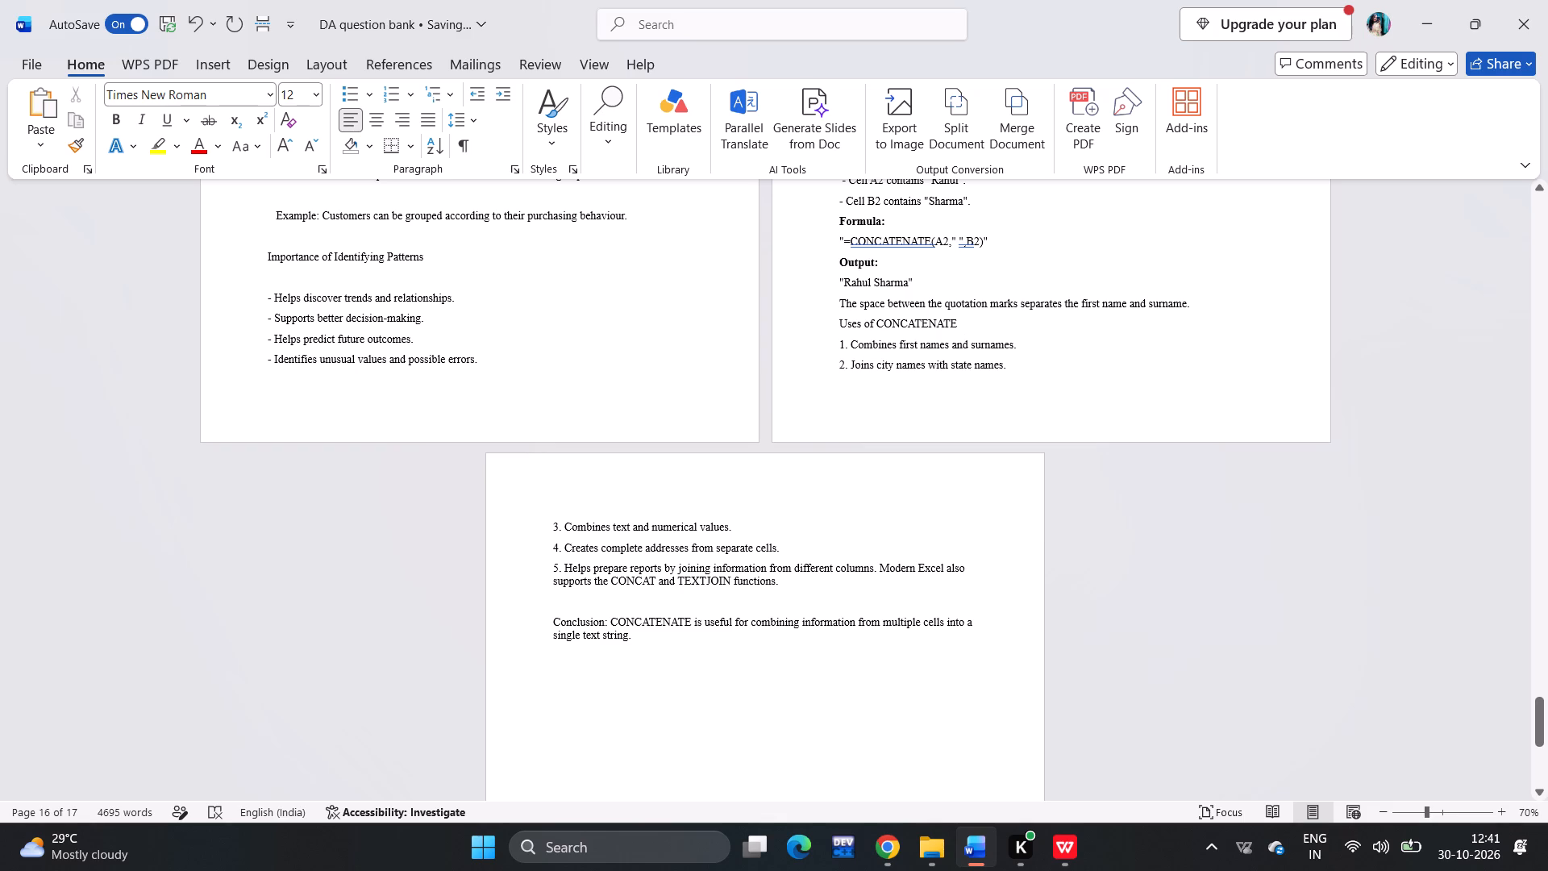
{"action": "left_click_drag", "start_coordinate": [610, 621], "coordinate": [562, 619]}
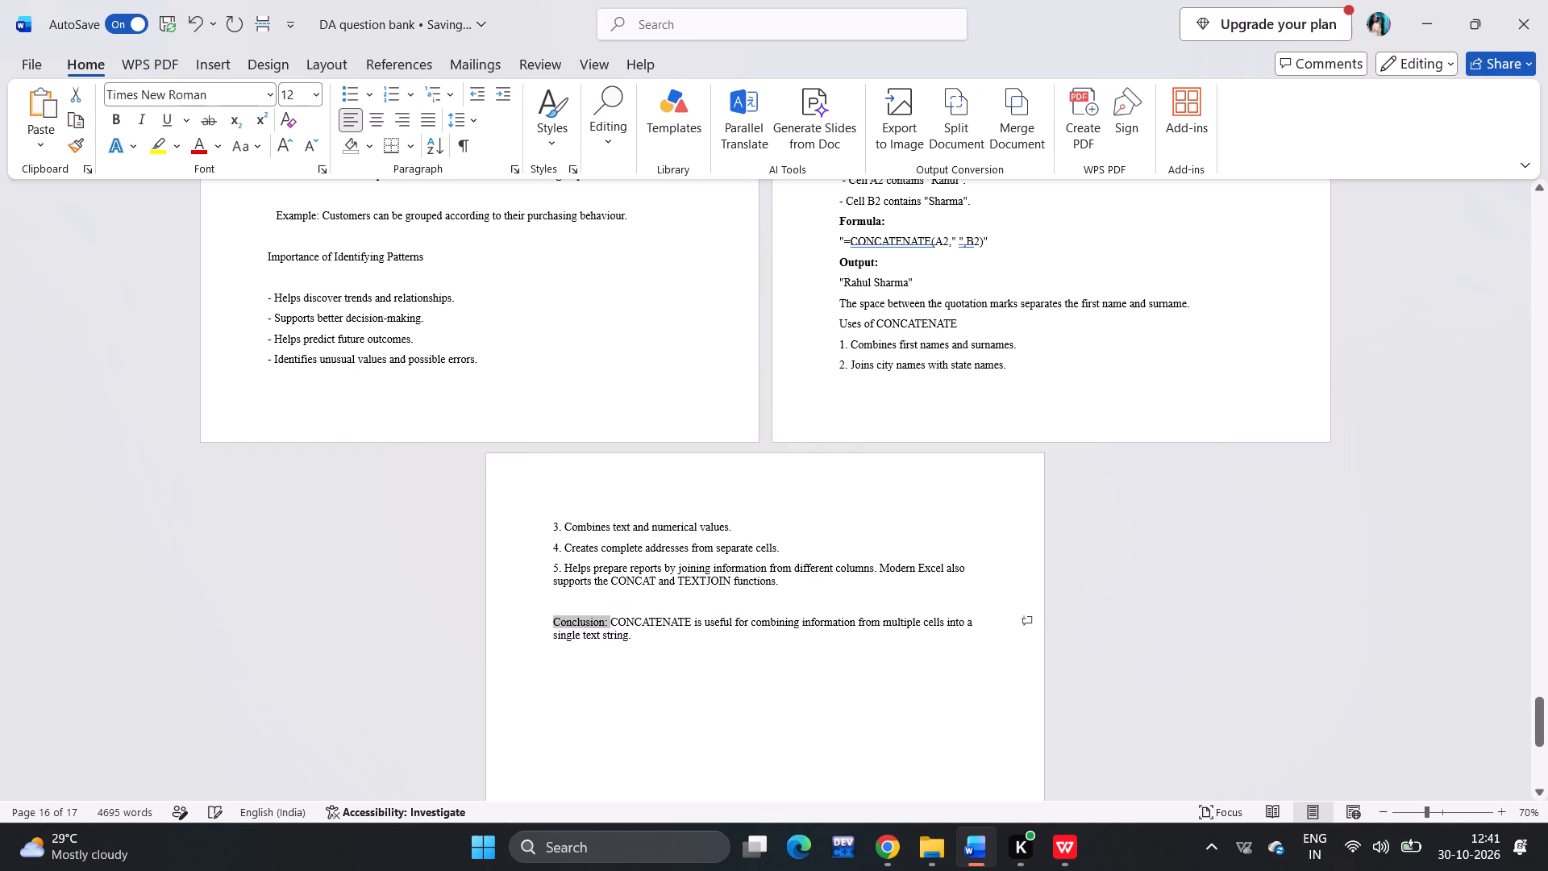
{"action": "left_click", "coordinate": [127, 121]}
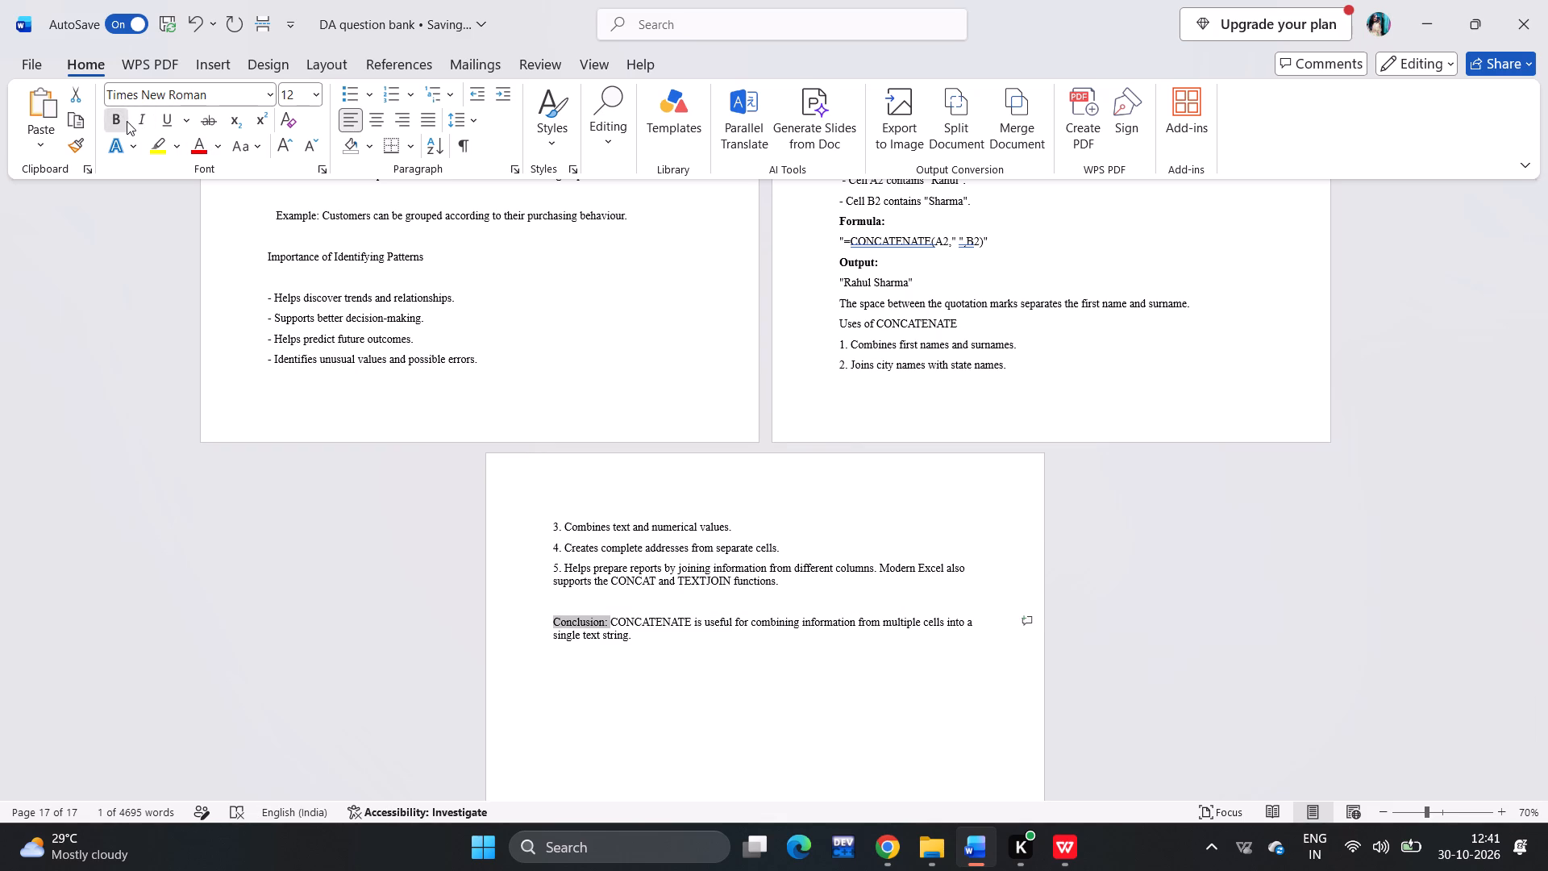
{"action": "left_click", "coordinate": [581, 596]}
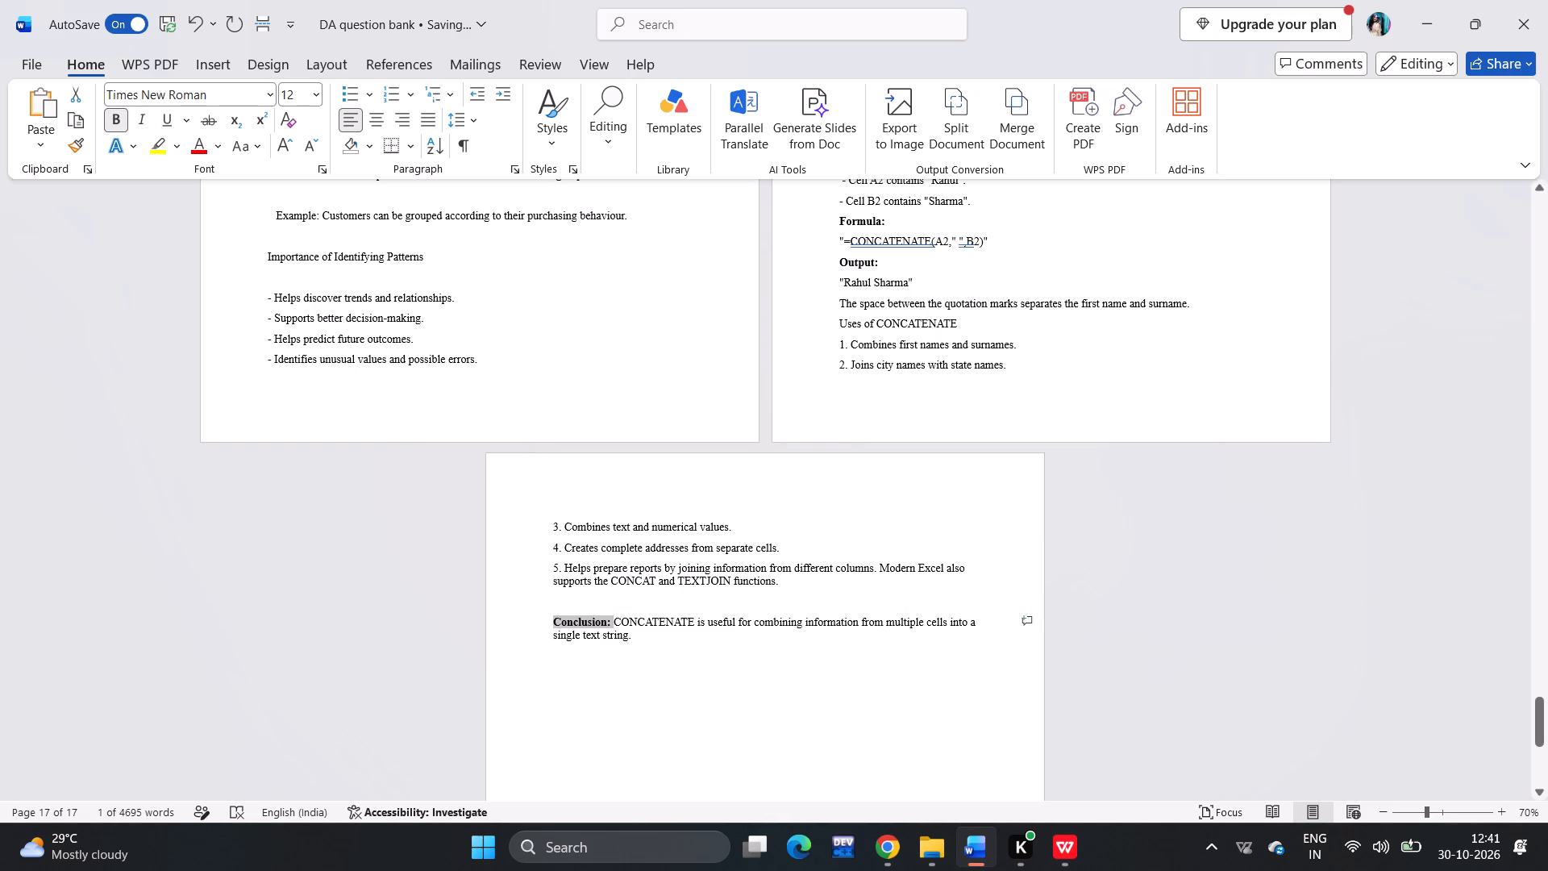
{"action": "key", "text": "BackSpace"}
{"action": "key", "text": "BackSpace"}
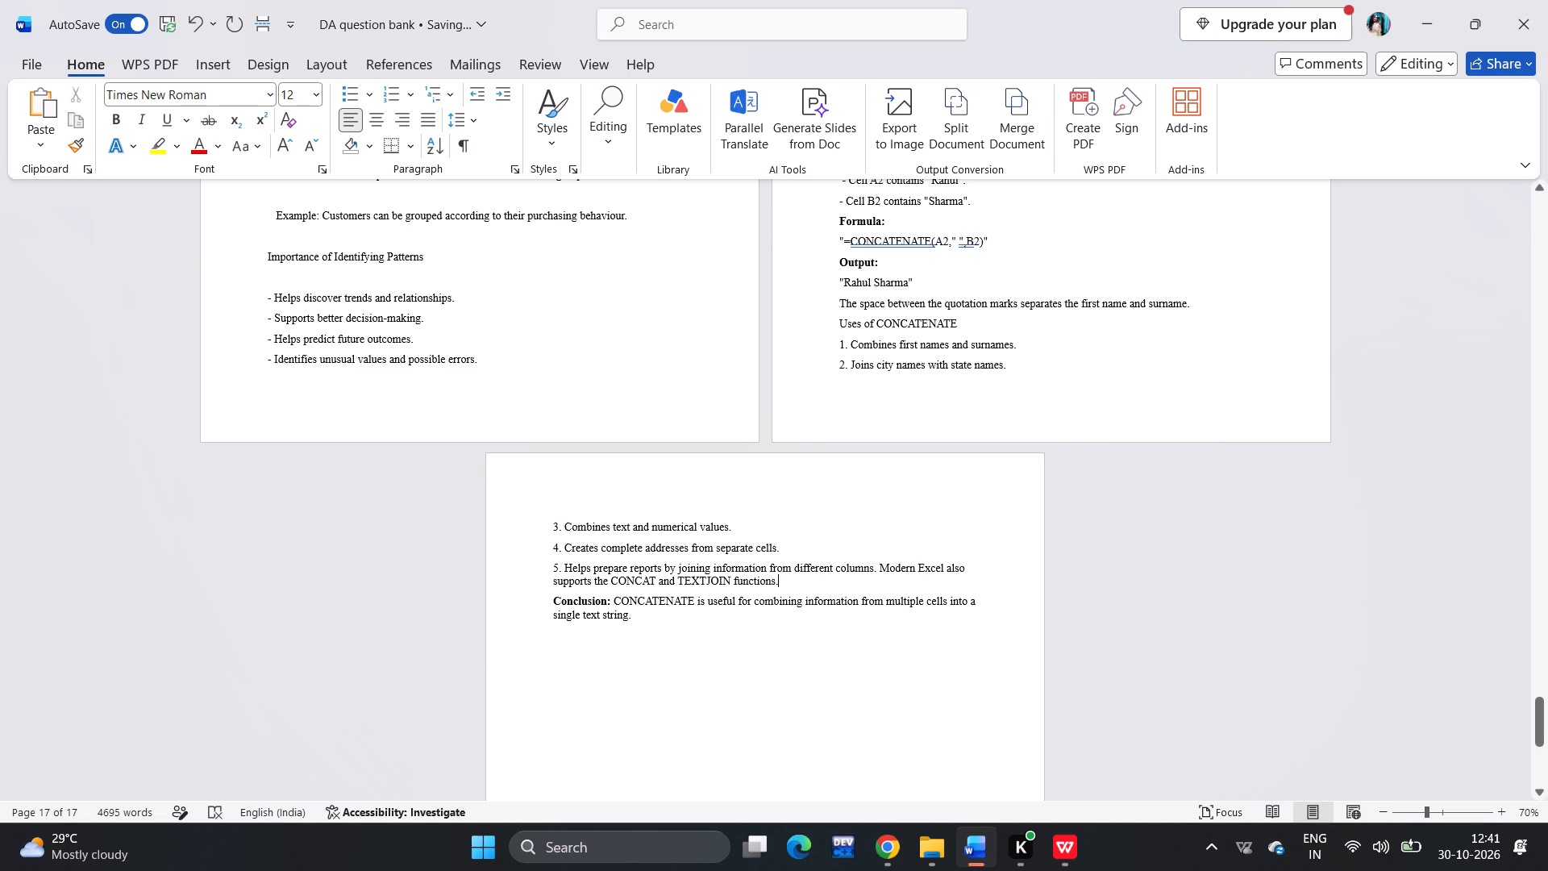
Look through the question bank from its first page to its last to check the formatting.
{"action": "scroll", "coordinate": [711, 559], "scroll_direction": "up", "scroll_amount": 16}
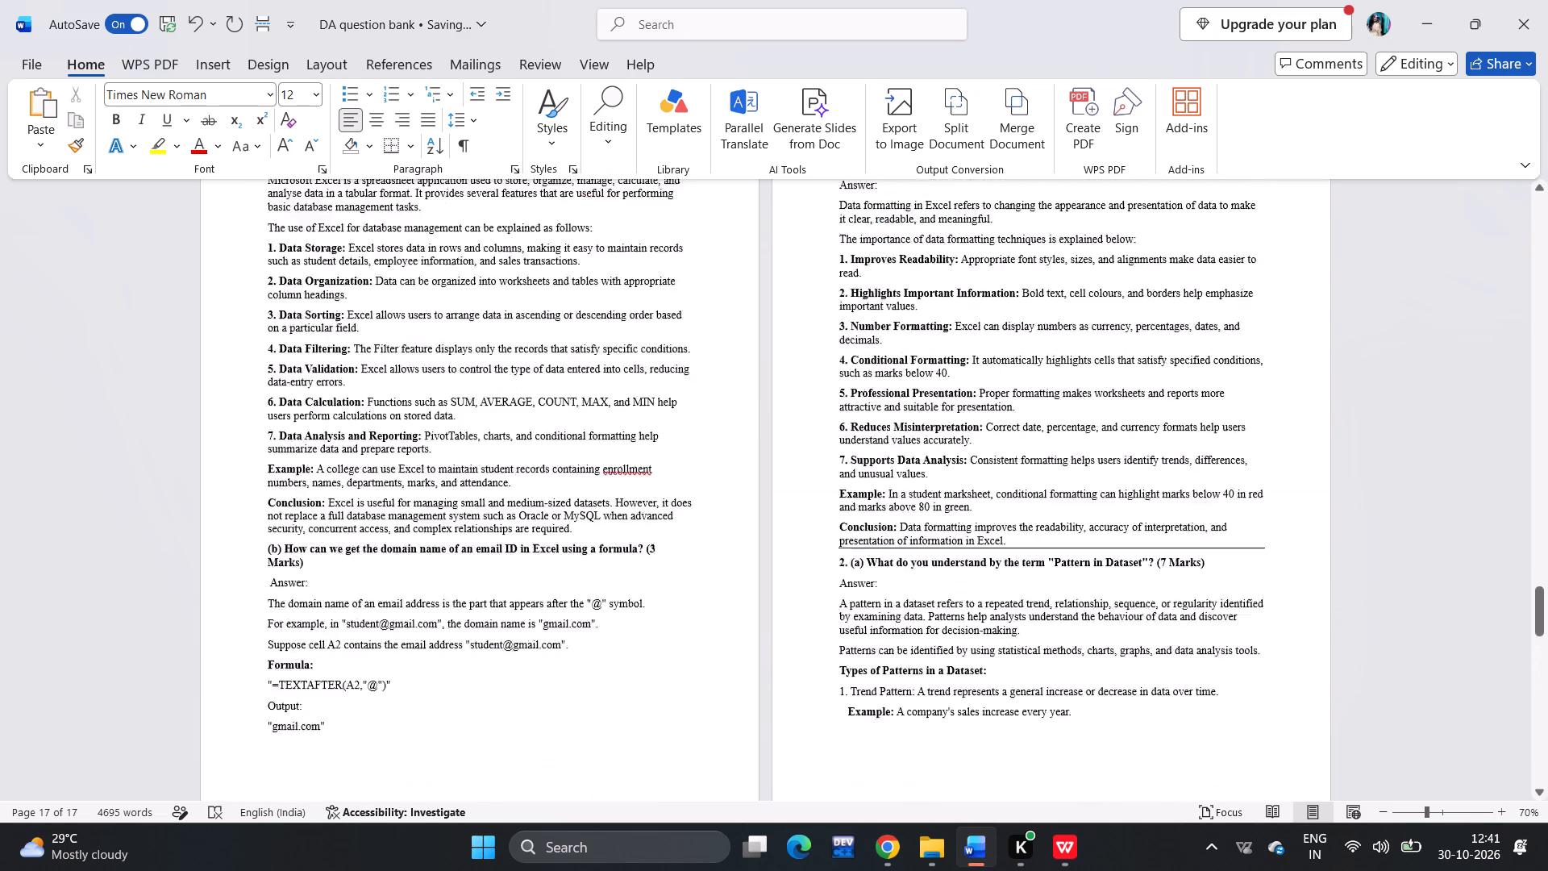
{"action": "scroll", "coordinate": [711, 559], "scroll_direction": "up", "scroll_amount": 15}
{"action": "scroll", "coordinate": [711, 559], "scroll_direction": "down", "scroll_amount": 1}
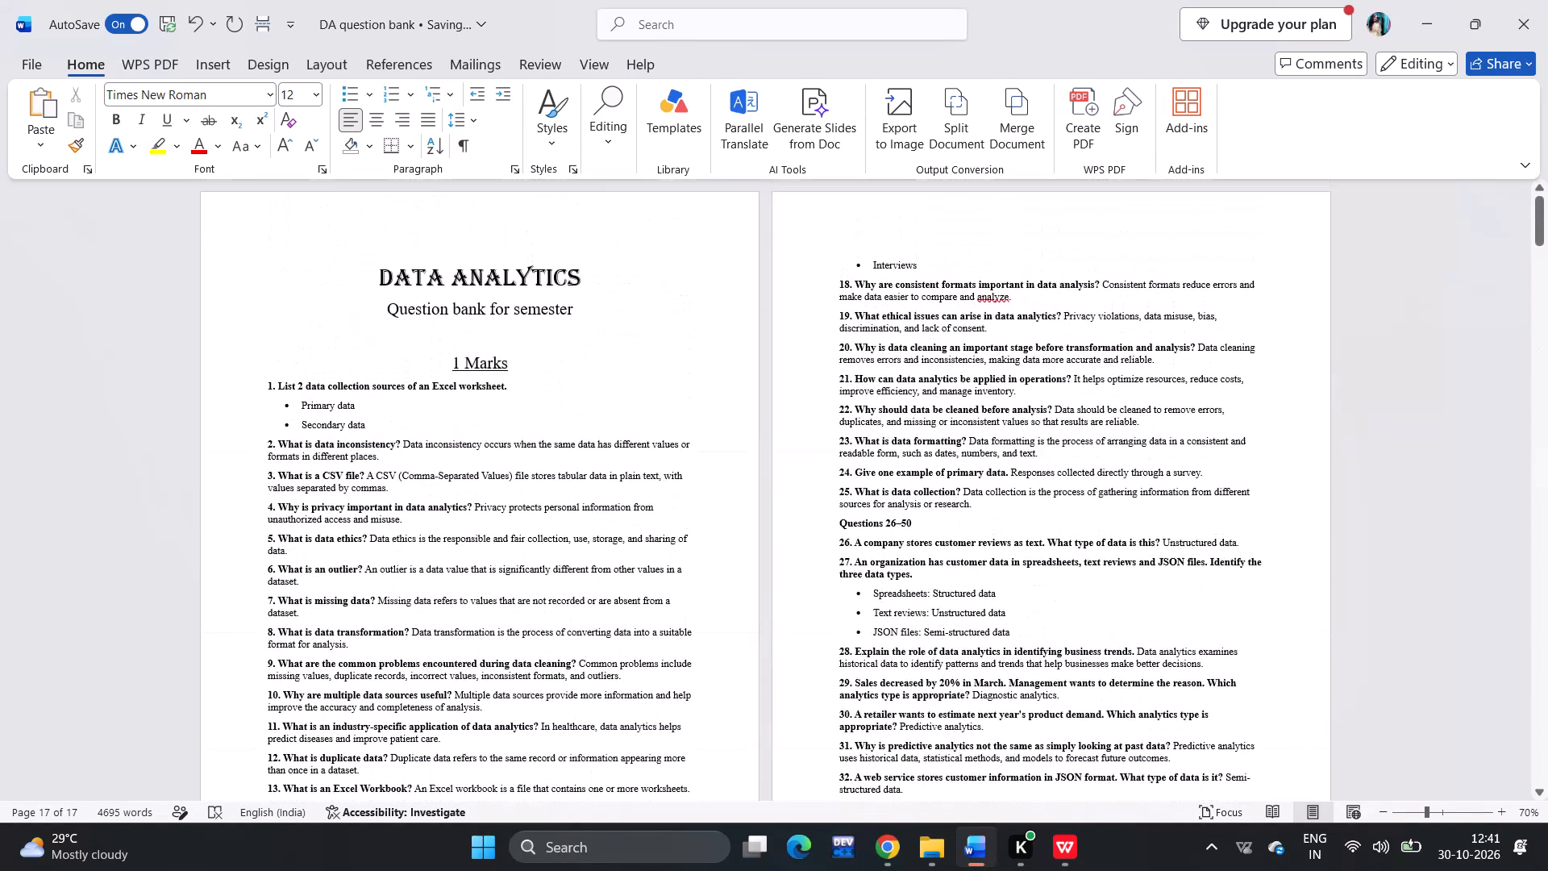
{"action": "scroll", "coordinate": [711, 559], "scroll_direction": "down", "scroll_amount": 10}
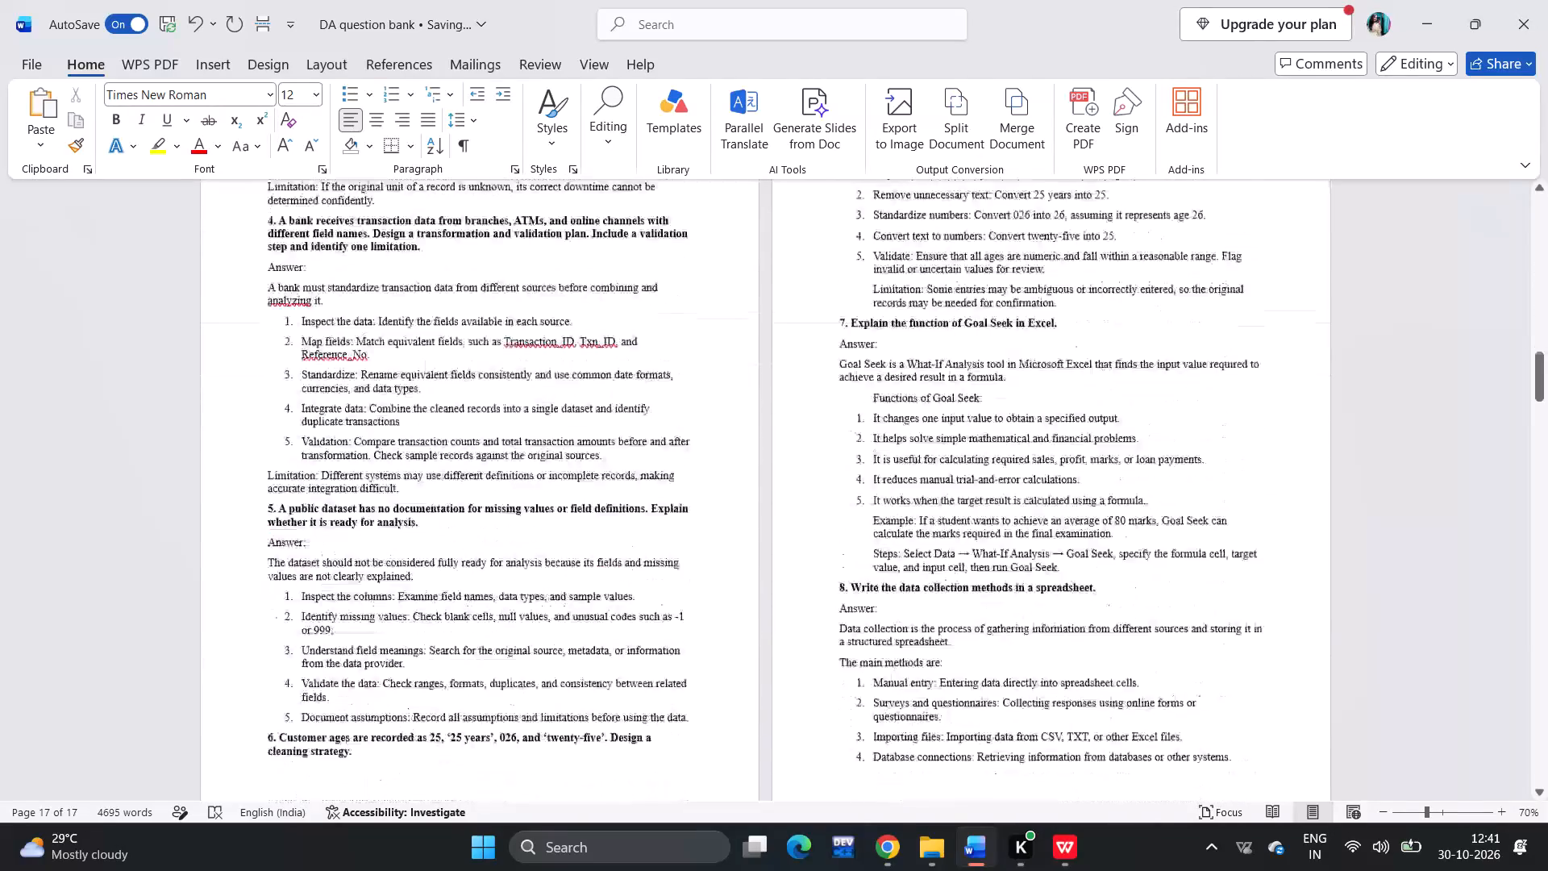
{"action": "scroll", "coordinate": [711, 559], "scroll_direction": "down", "scroll_amount": 10}
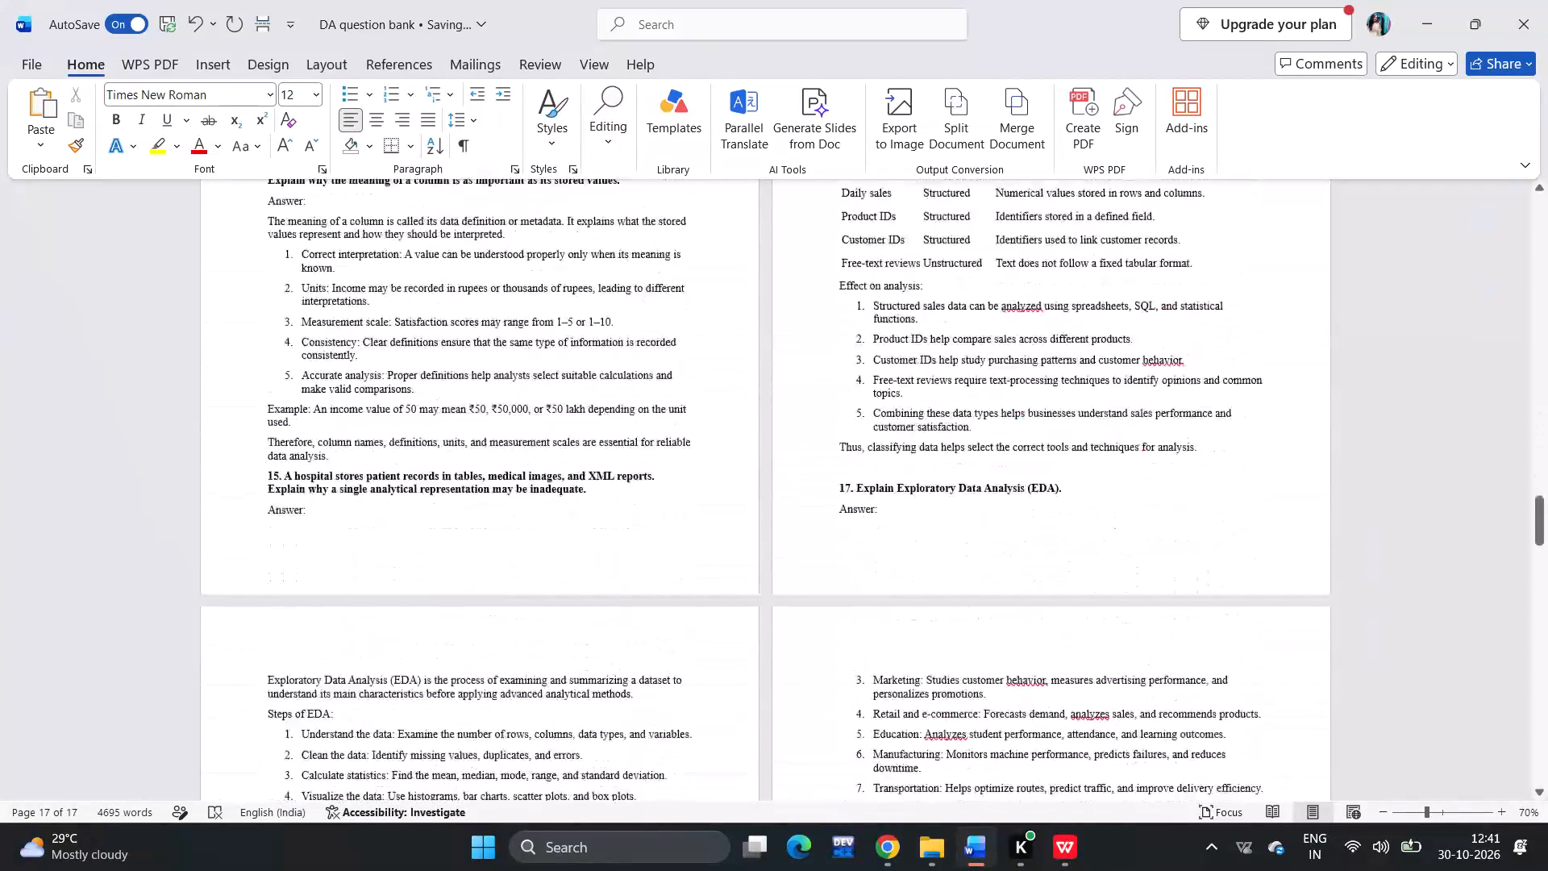
{"action": "scroll", "coordinate": [711, 559], "scroll_direction": "down", "scroll_amount": 13}
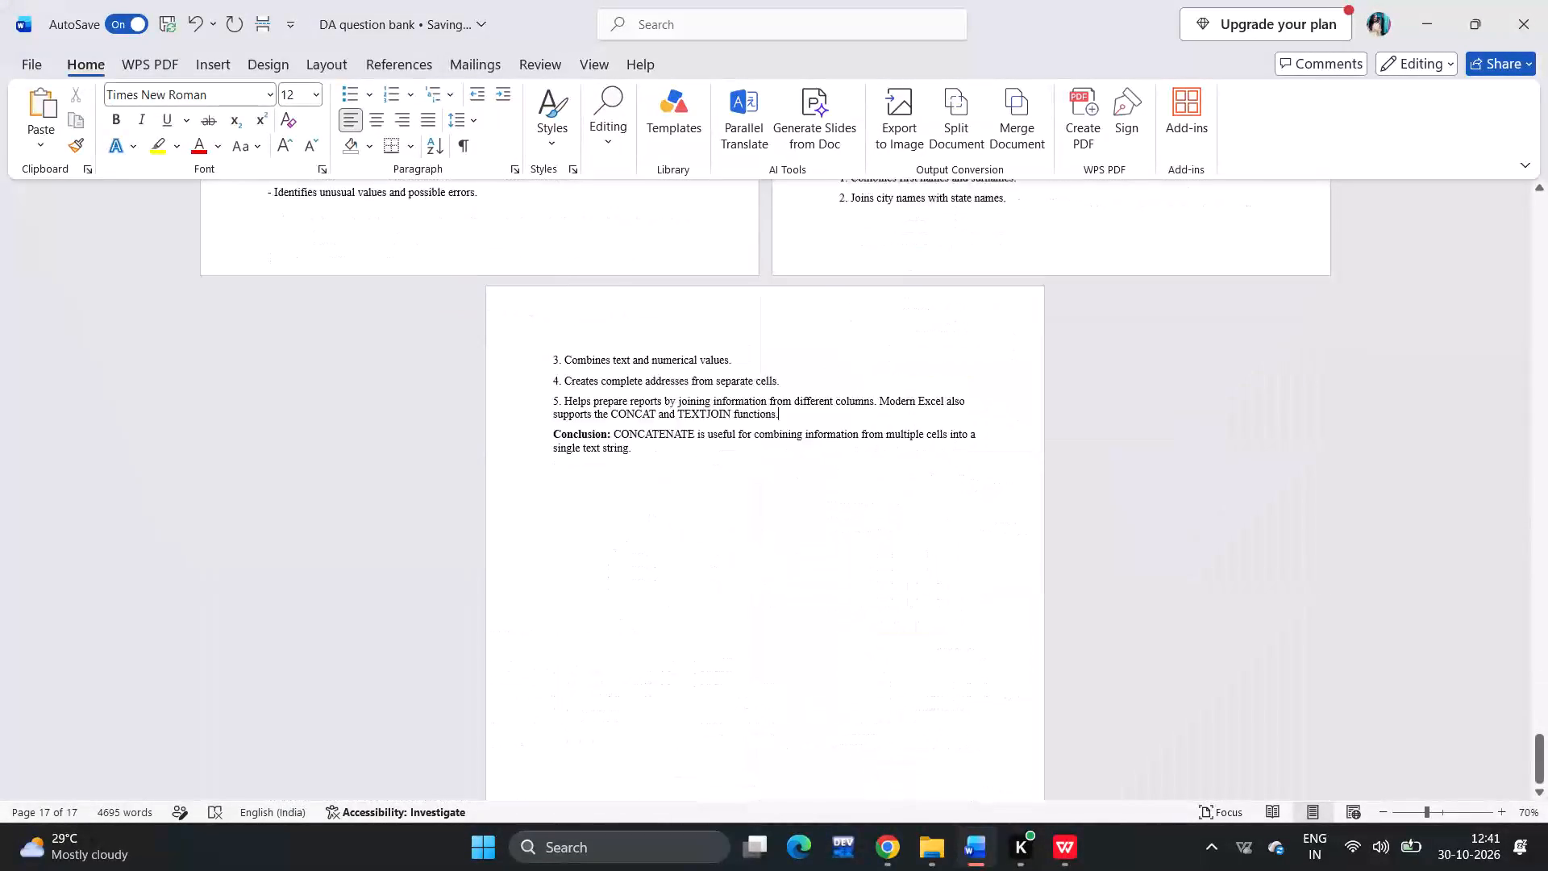
{"action": "scroll", "coordinate": [711, 559], "scroll_direction": "down", "scroll_amount": 1}
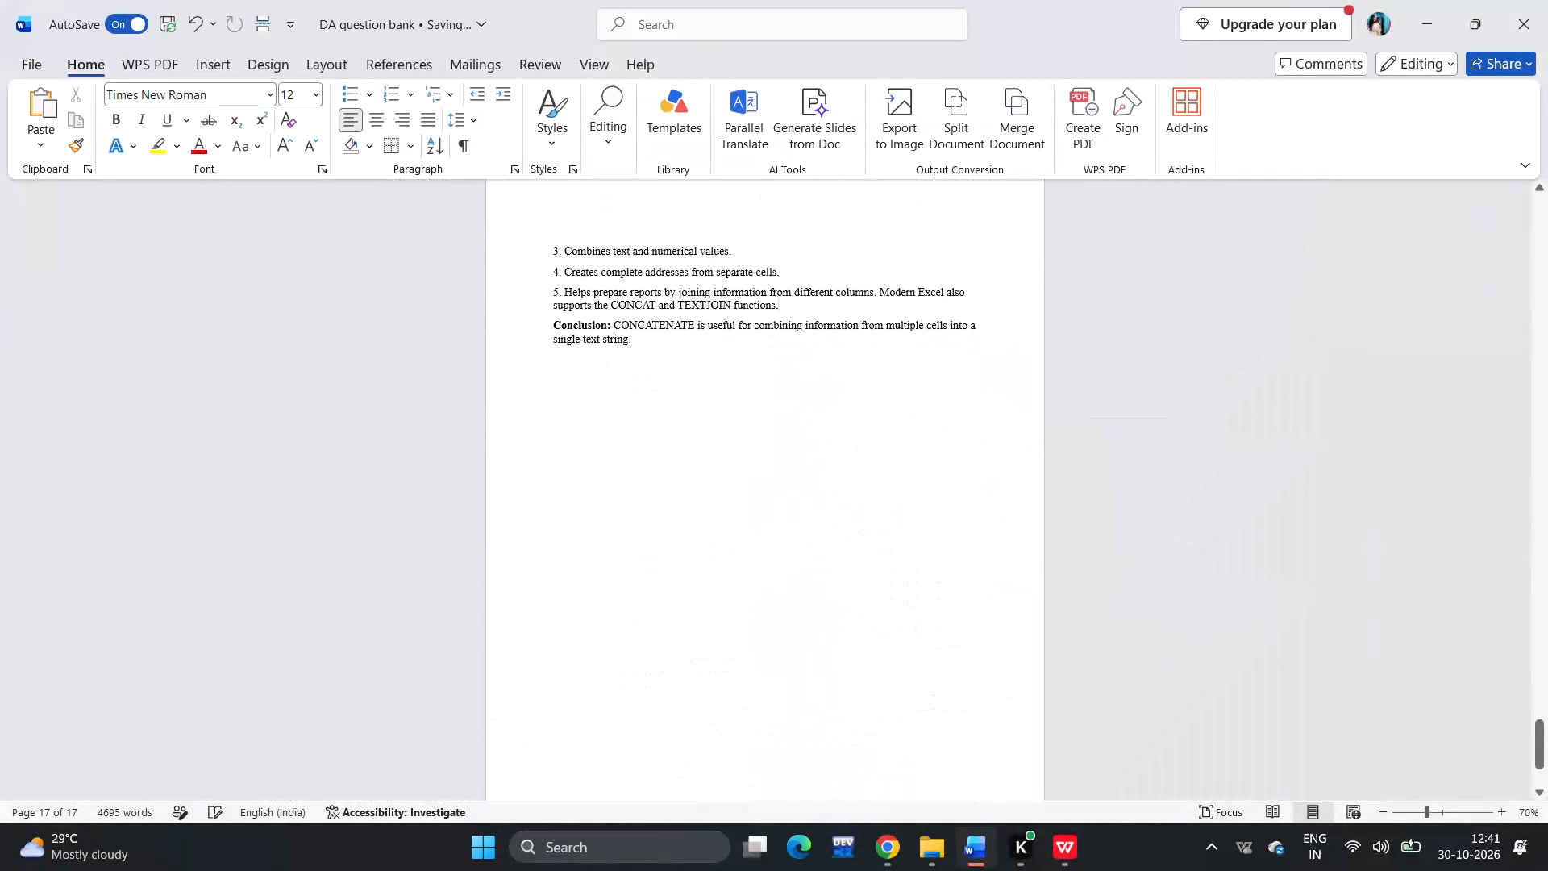